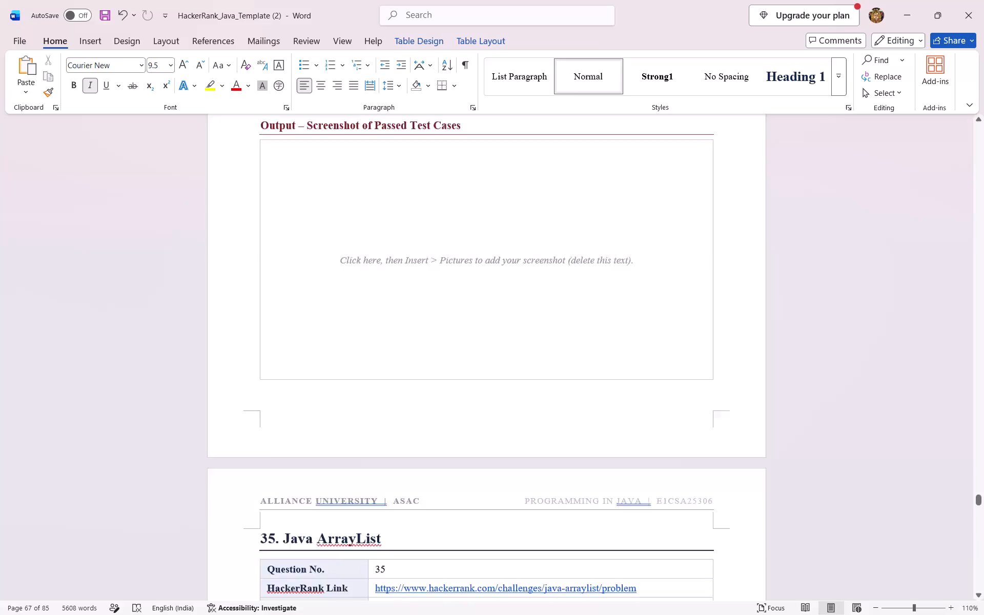
Look back through the template's question pages, from Java SHA-256 toward earlier ones, to find the last question with code and output screenshot filled in.
scroll(607, 501, up, 4)
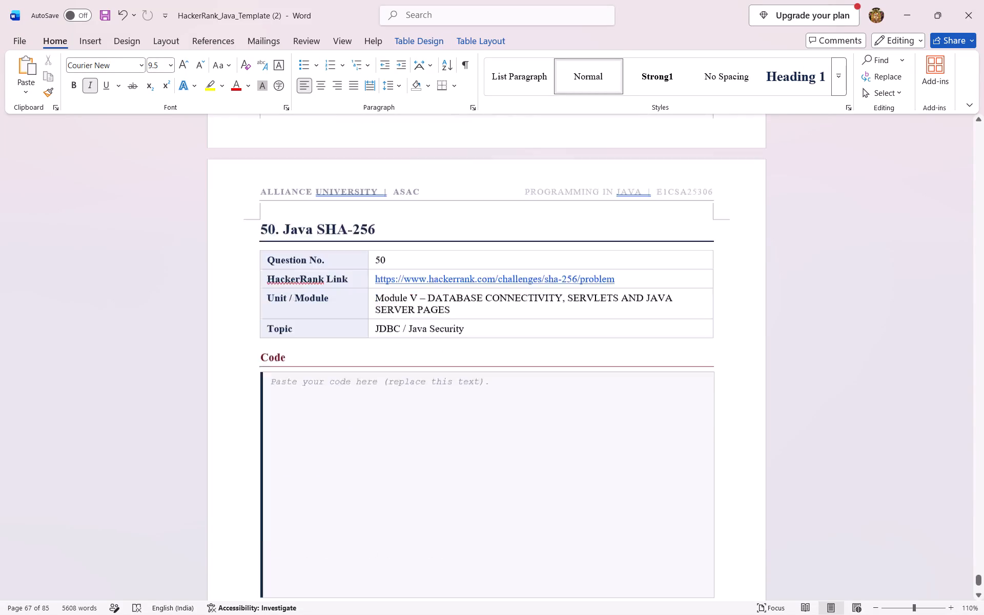
scroll(607, 501, up, 12)
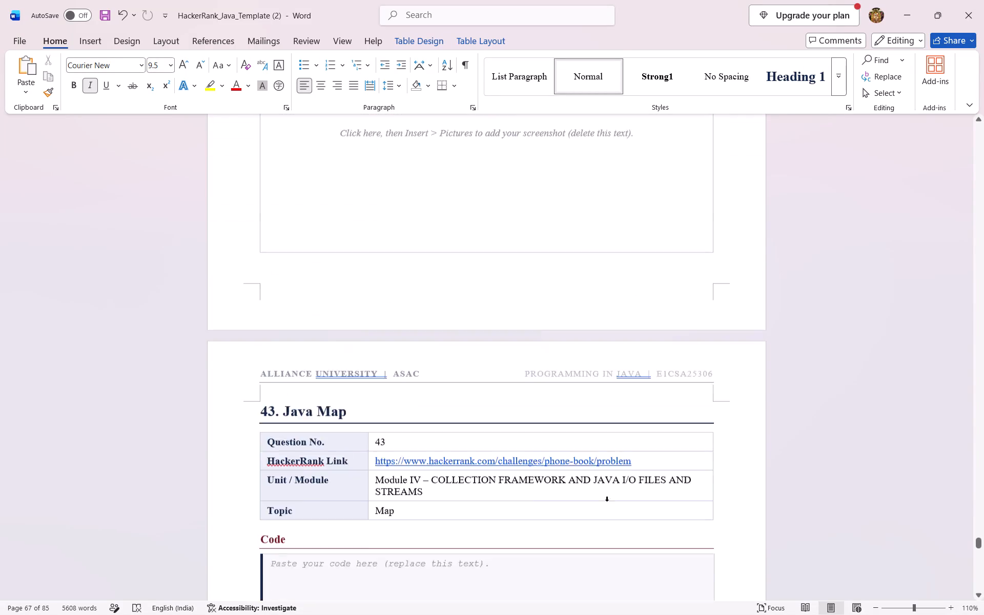
scroll(607, 501, up, 4)
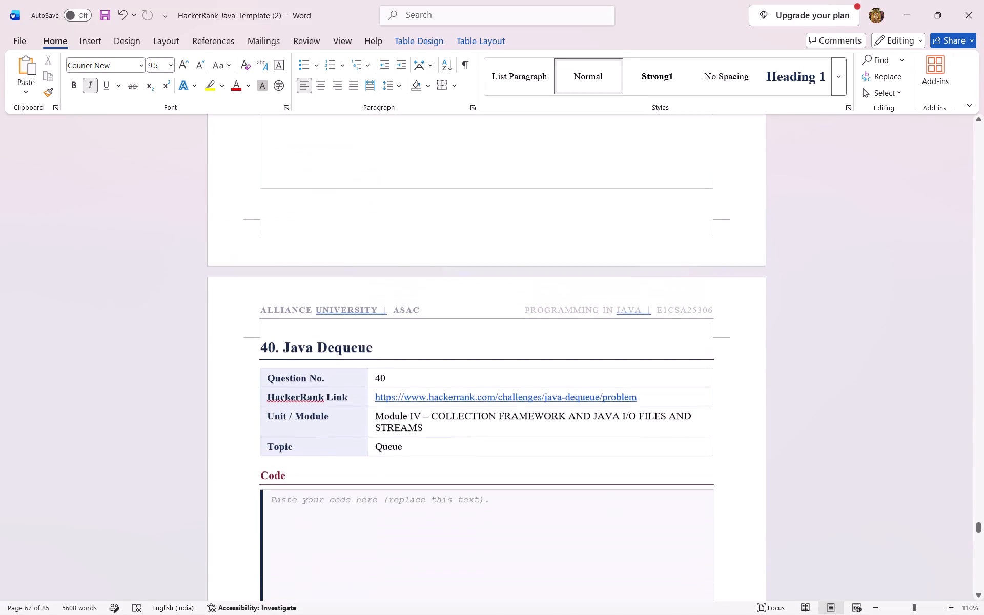
scroll(607, 501, up, 6)
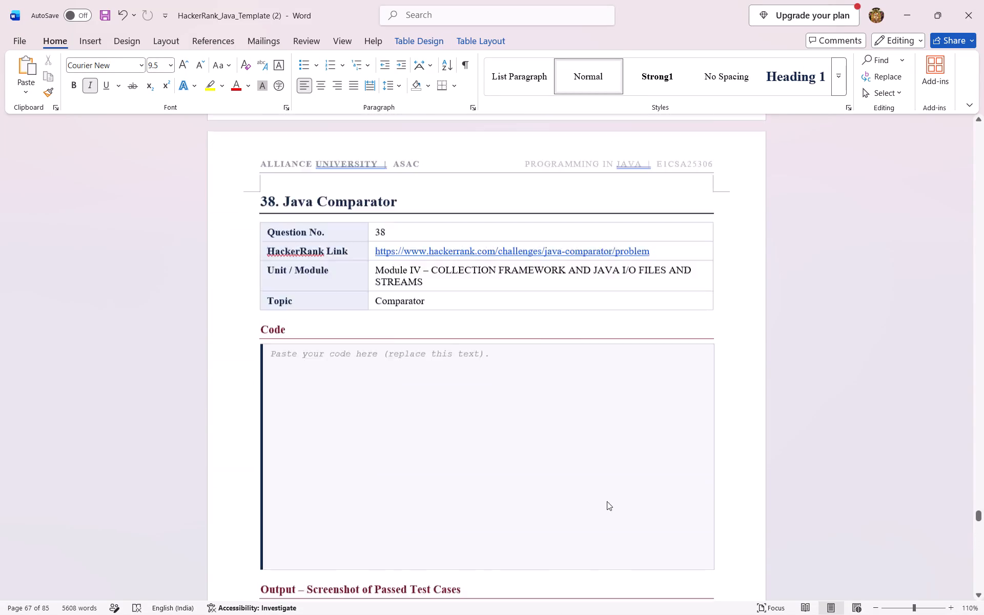
scroll(607, 501, up, 4)
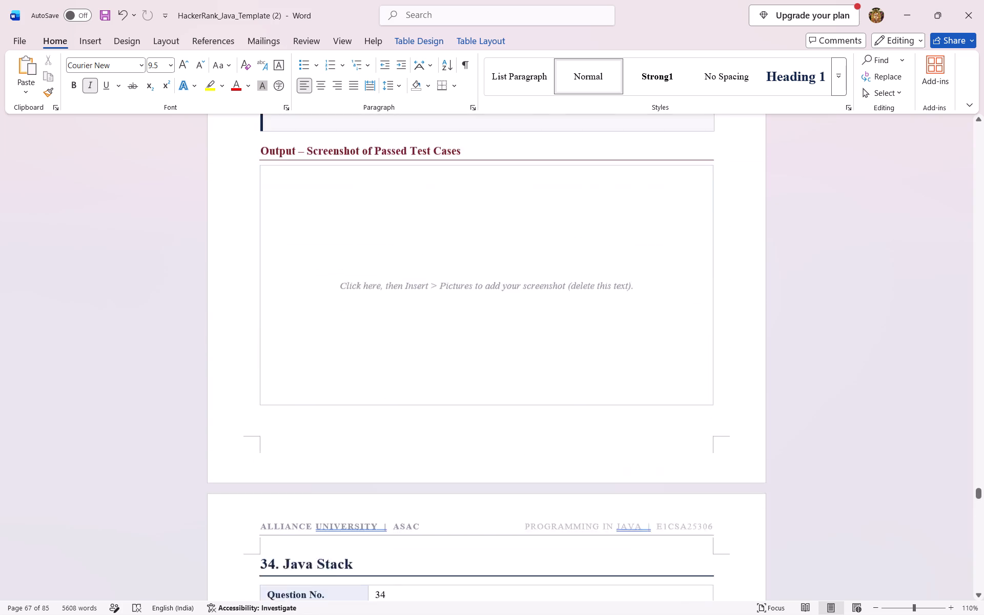
scroll(607, 501, up, 3)
scroll(607, 501, down, 1)
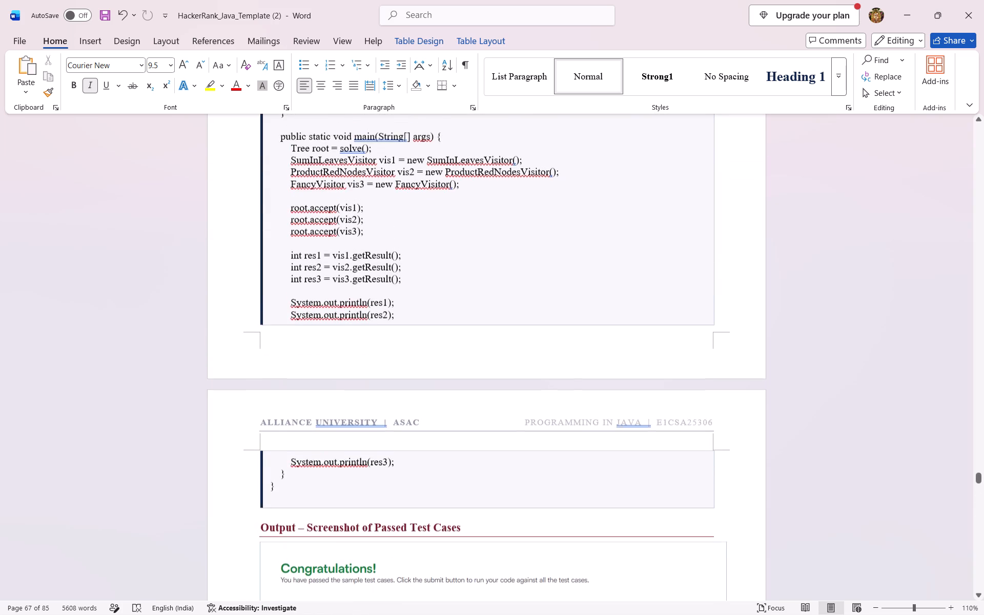
scroll(607, 501, down, 2)
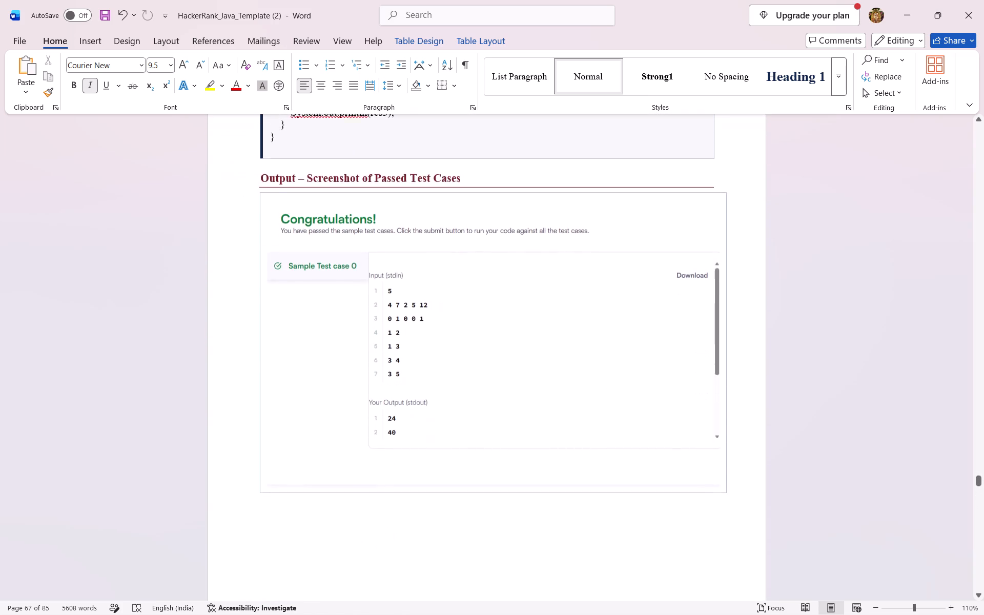
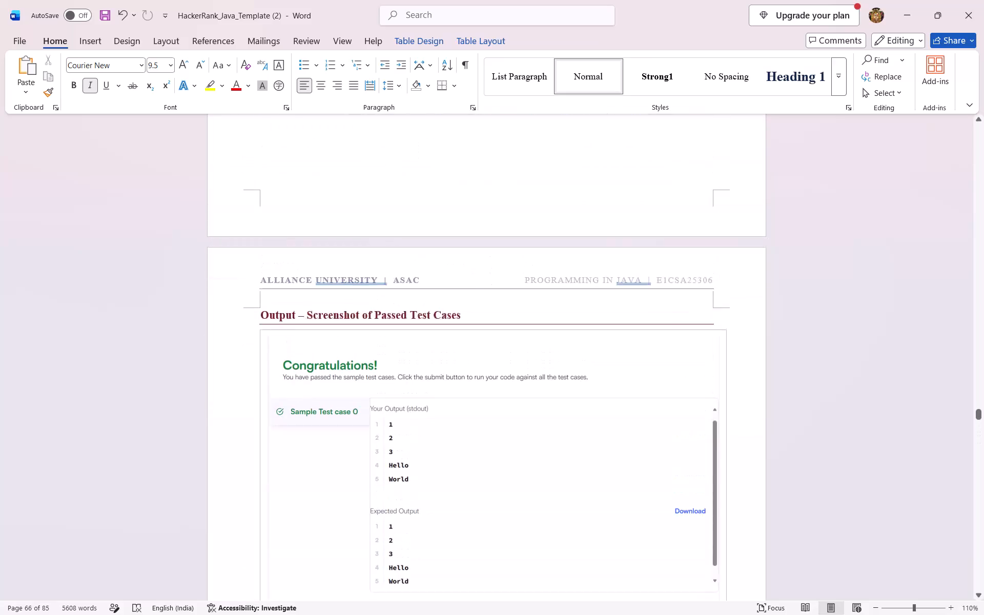
Look through the template's question pages from Java Factory Pattern onward to find the first question with an empty Code box.
scroll(437, 303, up, 2)
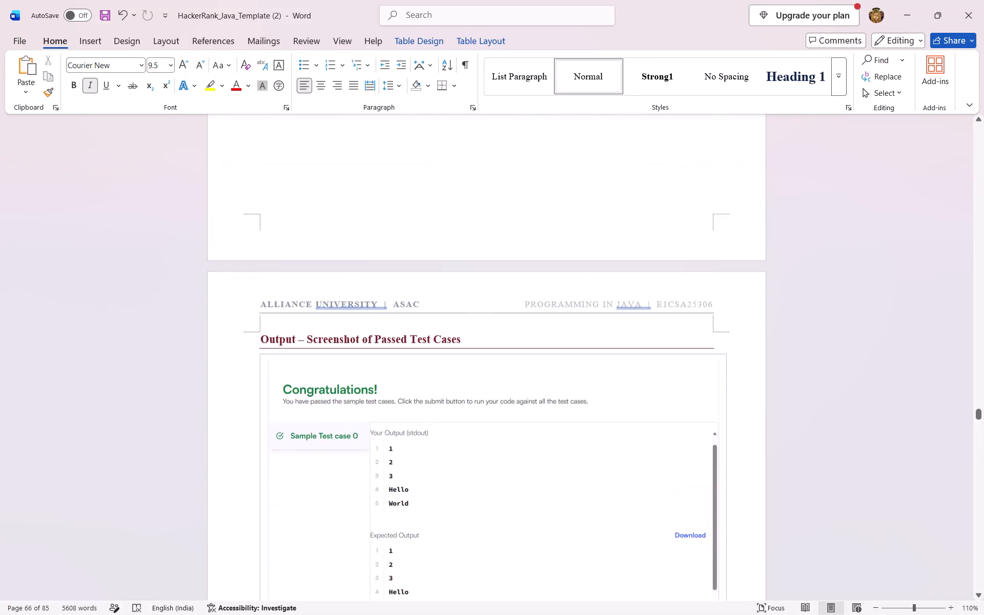
scroll(437, 303, up, 8)
scroll(437, 303, down, 3)
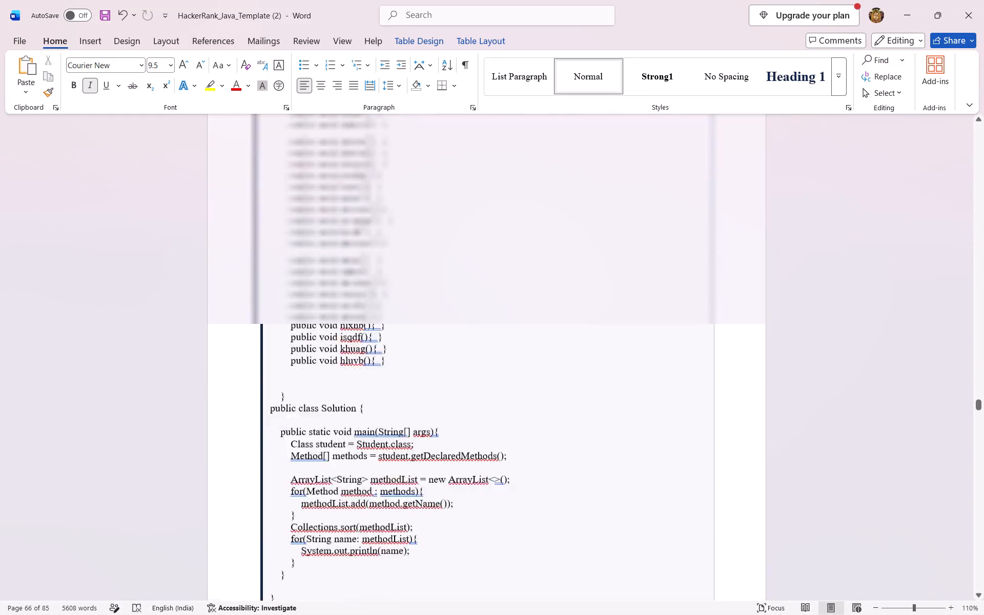
scroll(437, 303, down, 9)
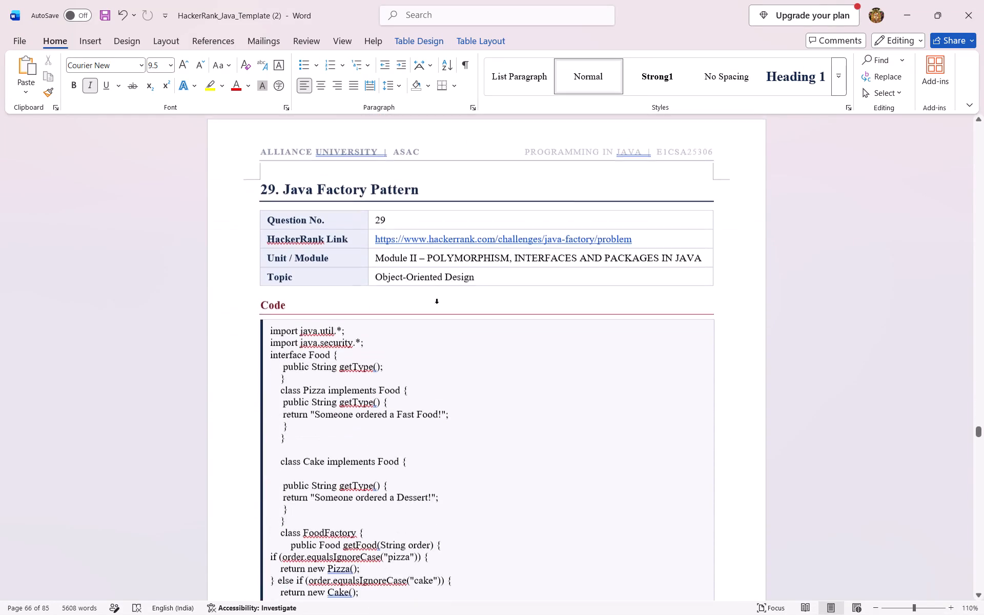
scroll(437, 303, down, 8)
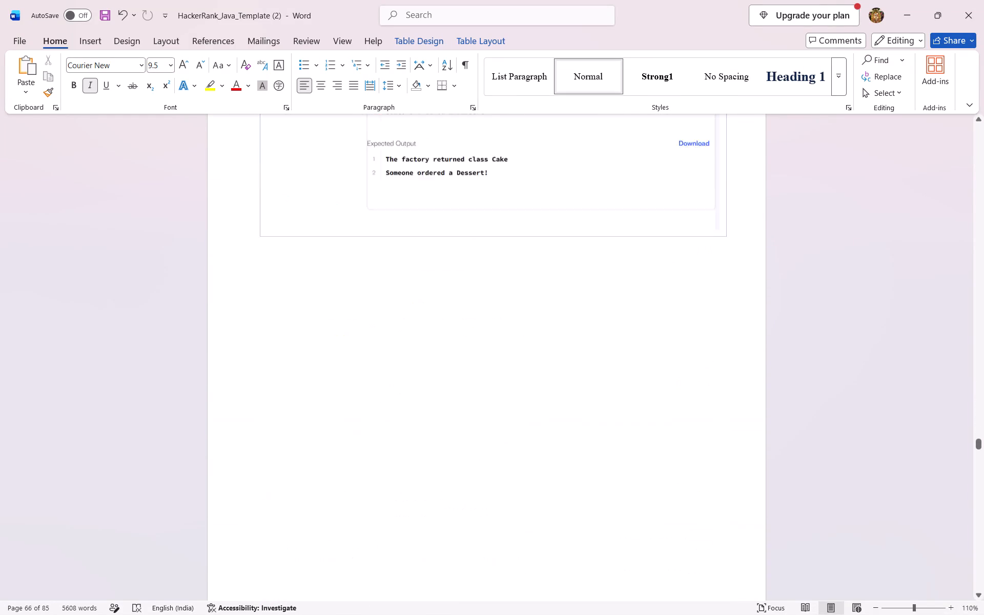
scroll(437, 303, down, 8)
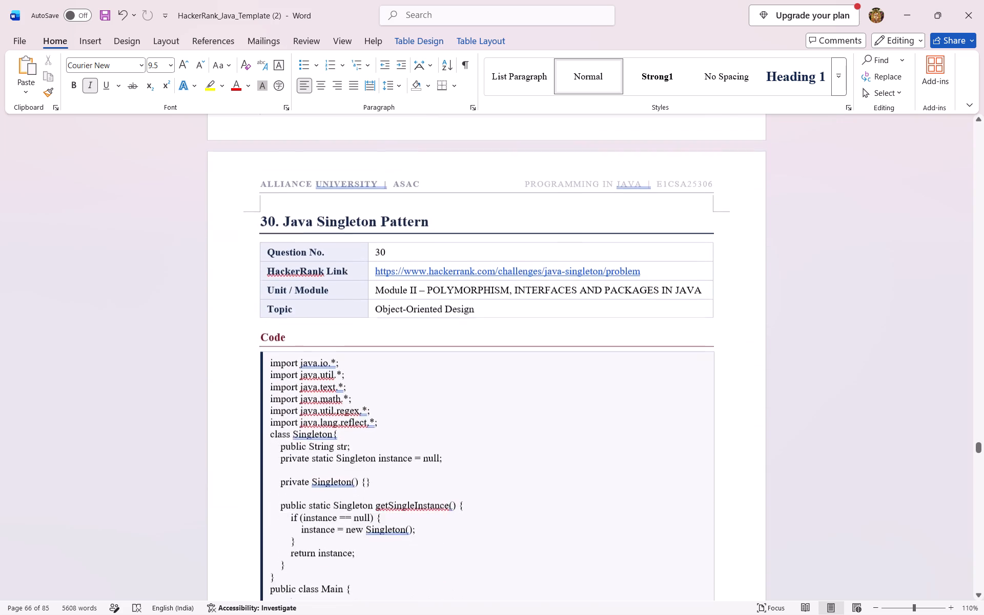
scroll(437, 303, down, 7)
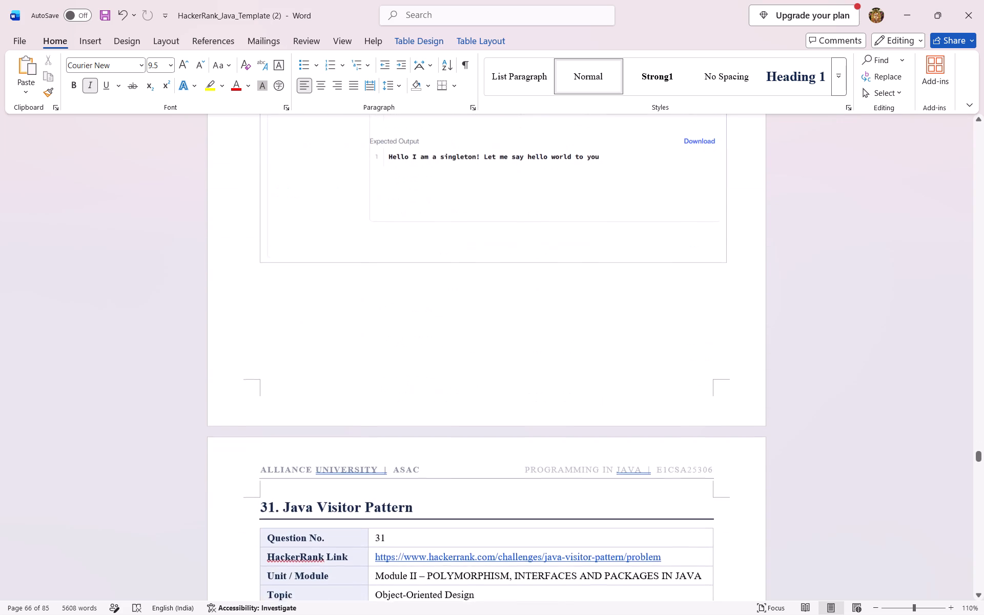
scroll(437, 303, down, 3)
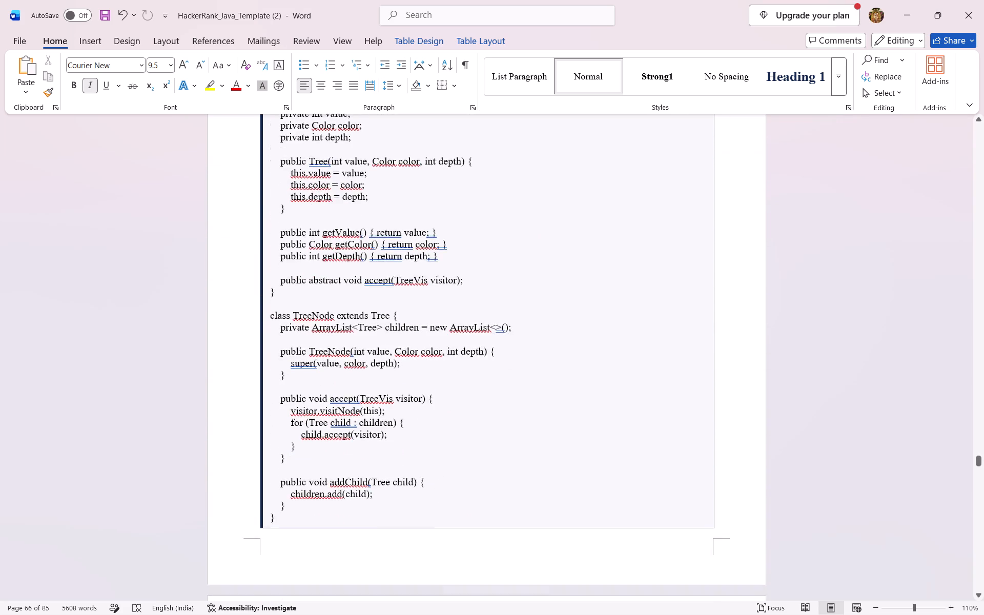
scroll(437, 303, down, 4)
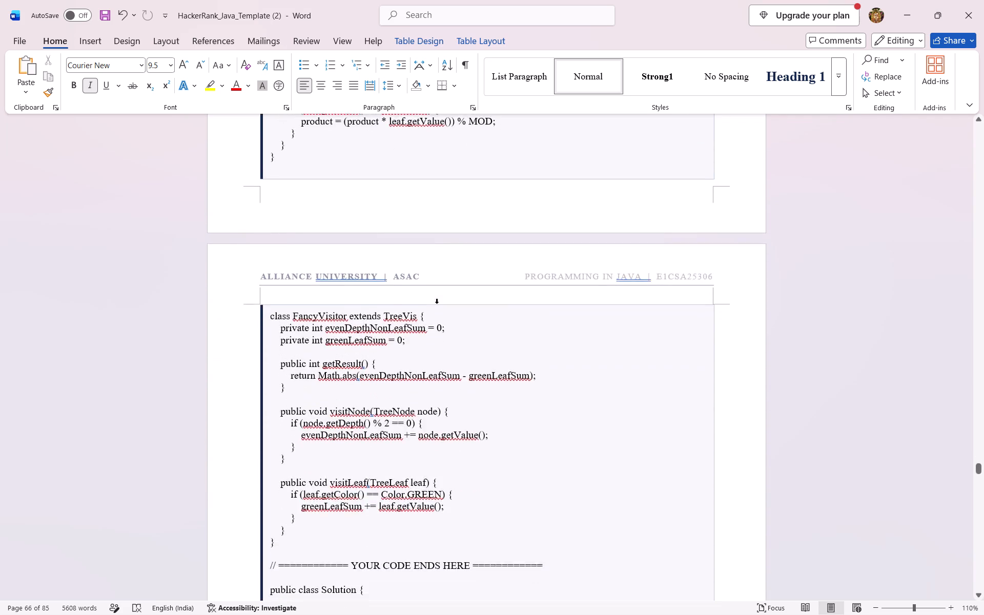
scroll(437, 303, down, 3)
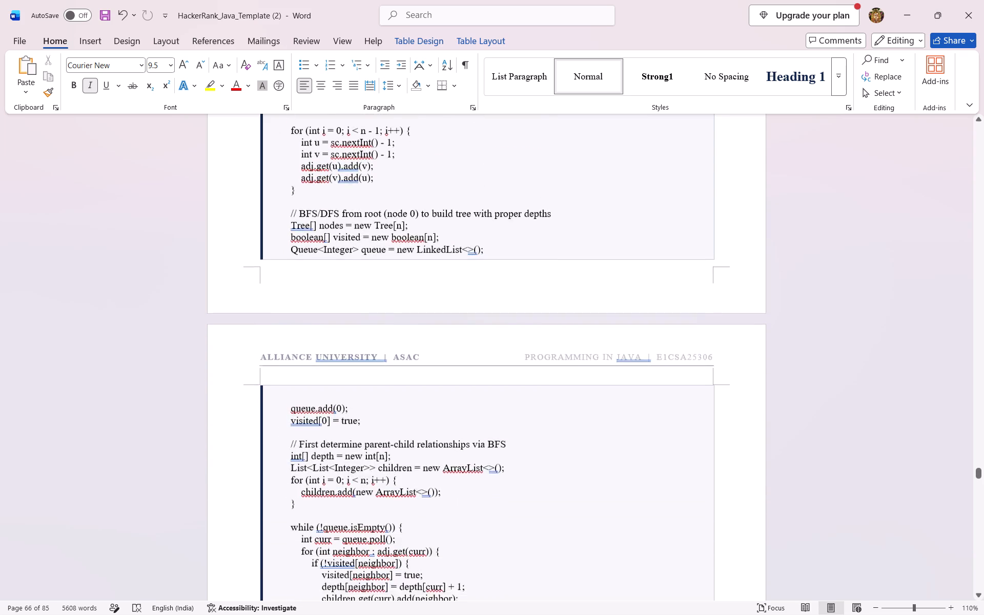
scroll(437, 303, down, 2)
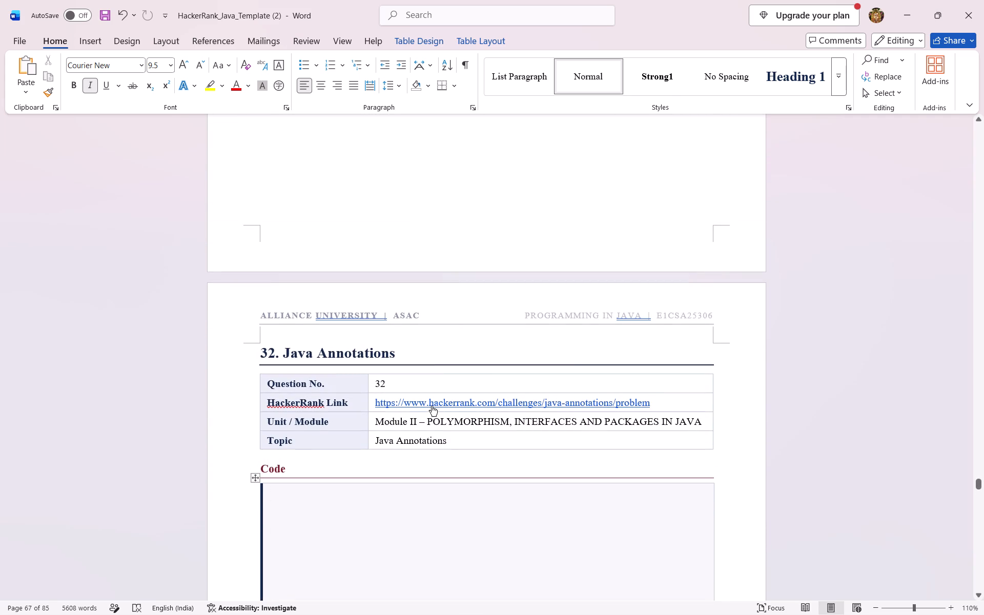
Follow question 32's HackerRank link to Java Annotations in the browser and open the accepted submission in the code editor.
ctrl+click(431, 406)
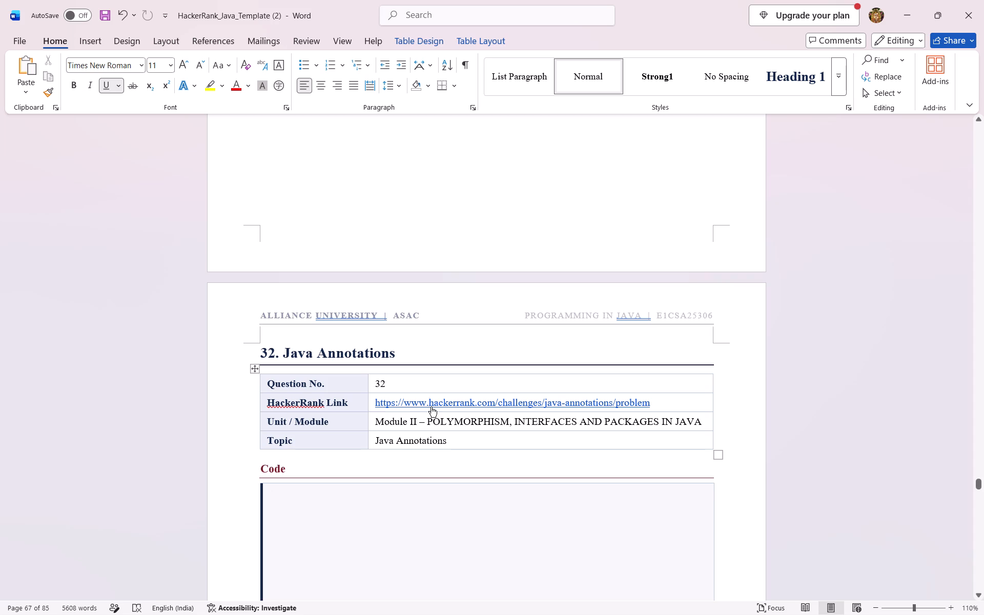
ctrl+click(438, 402)
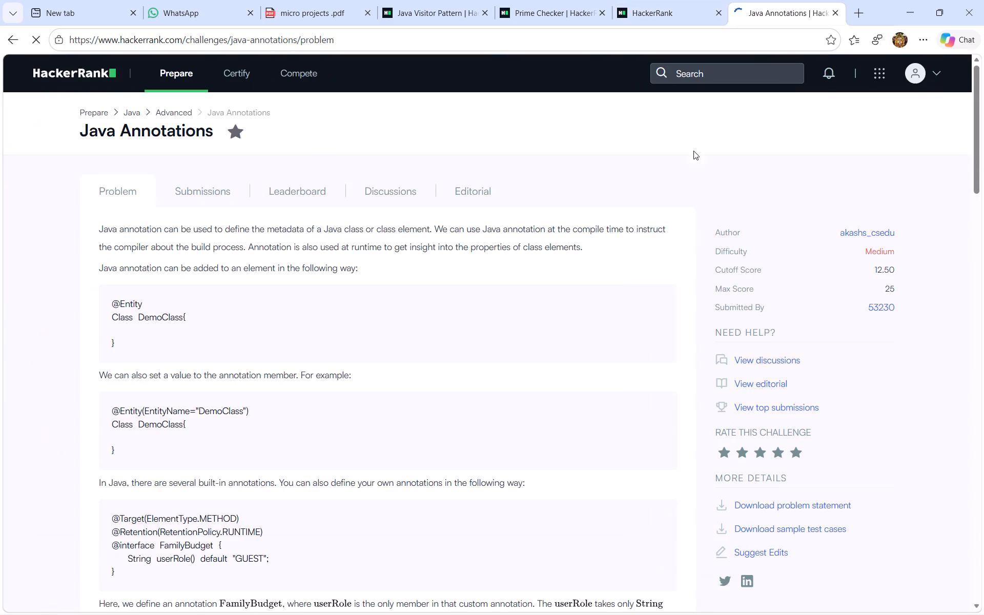
scroll(527, 381, down, 1)
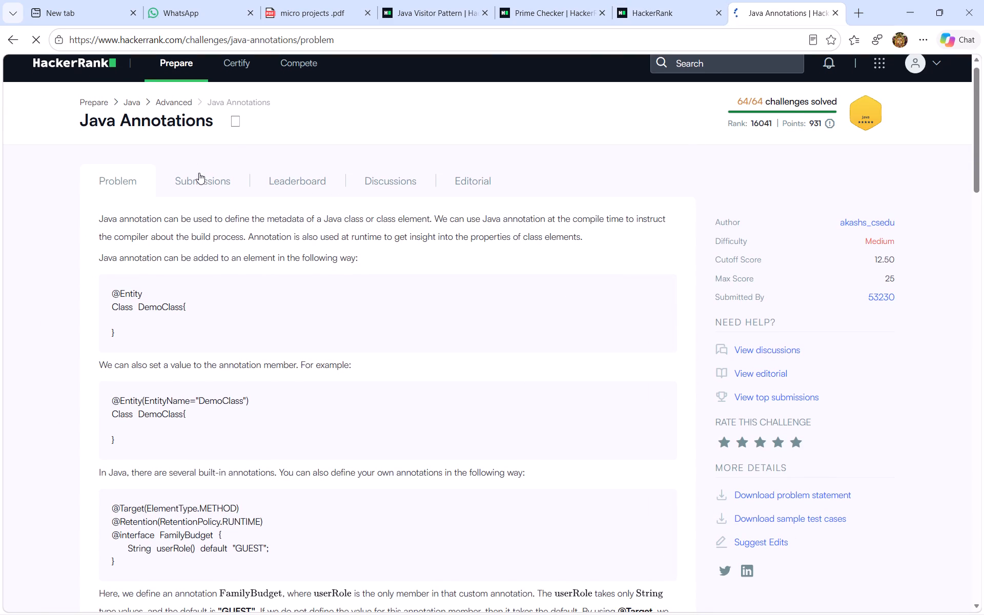
click(200, 179)
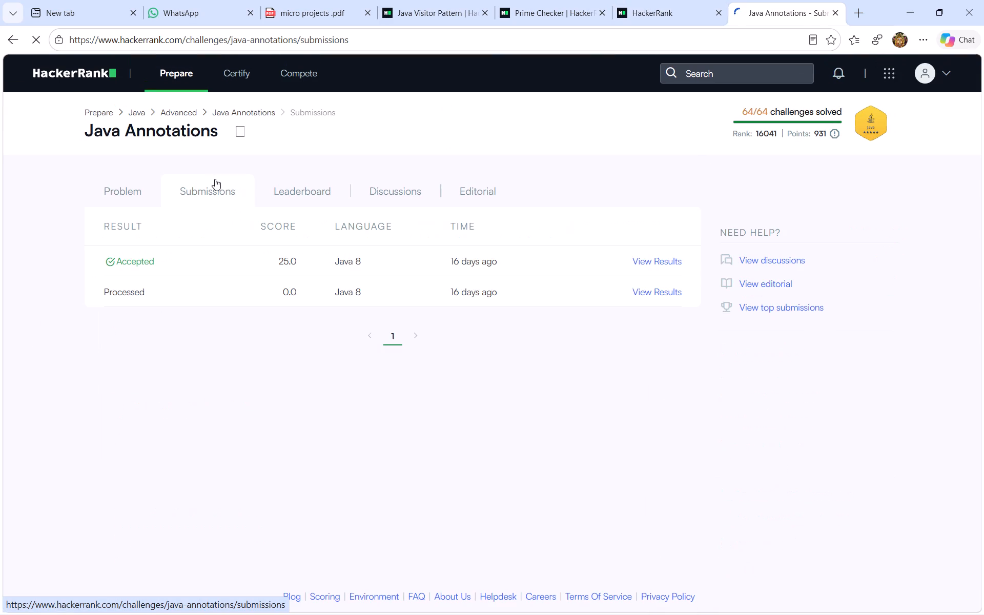
click(643, 257)
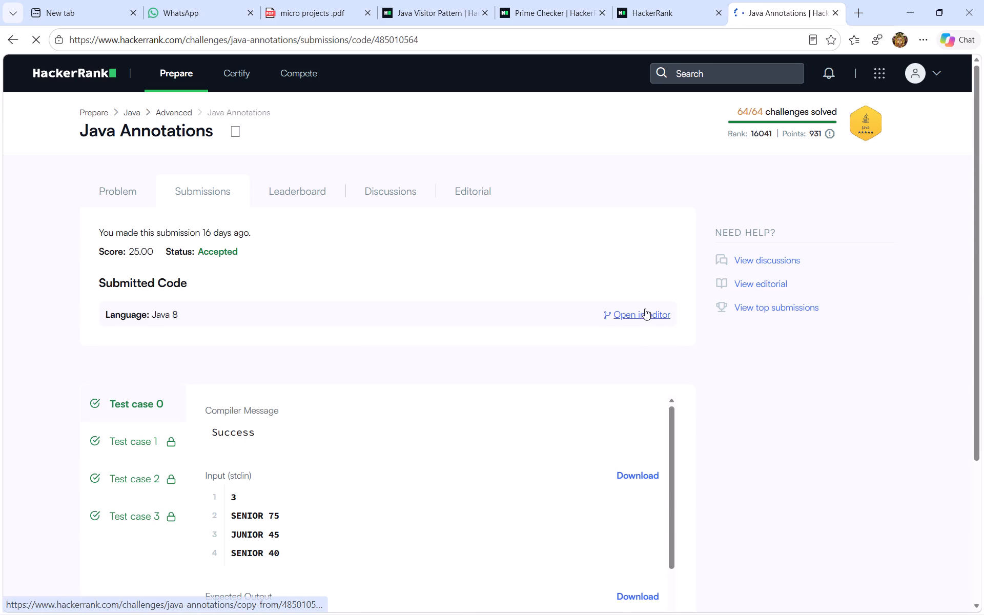
click(645, 309)
Run the Java Annotations code against the sample test case.
scroll(634, 348, down, 3)
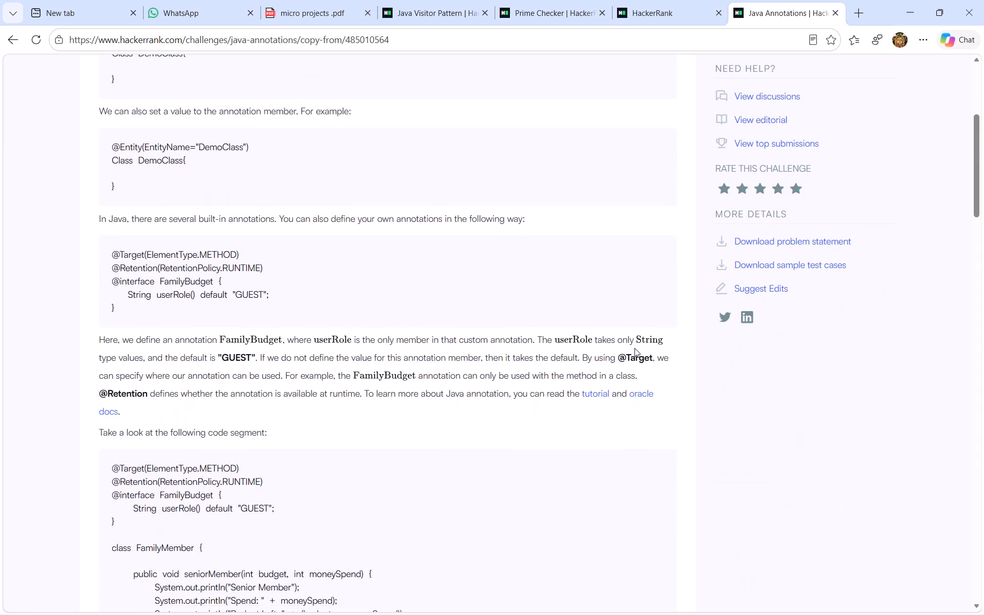
scroll(634, 348, down, 11)
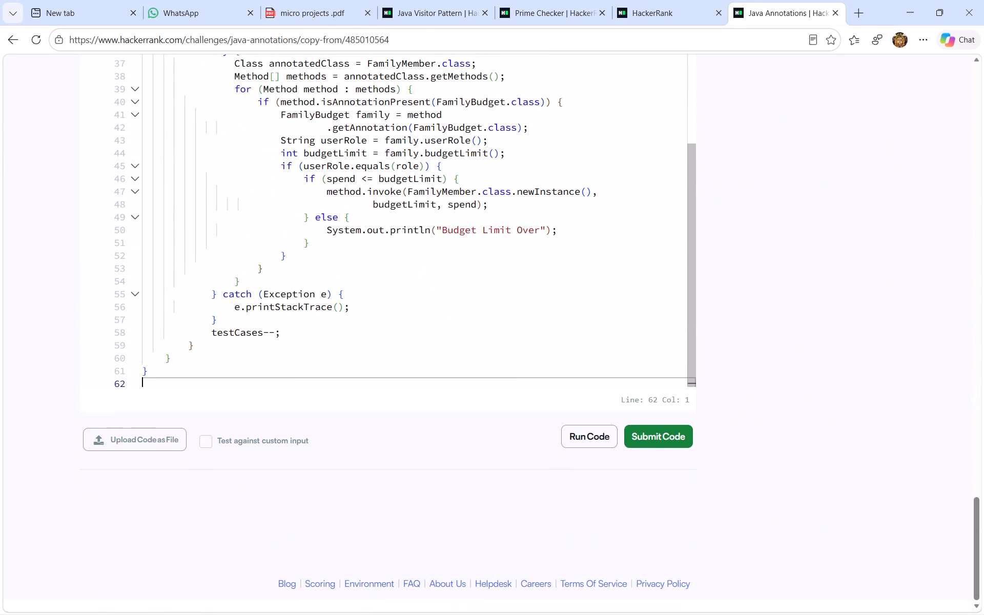
click(591, 453)
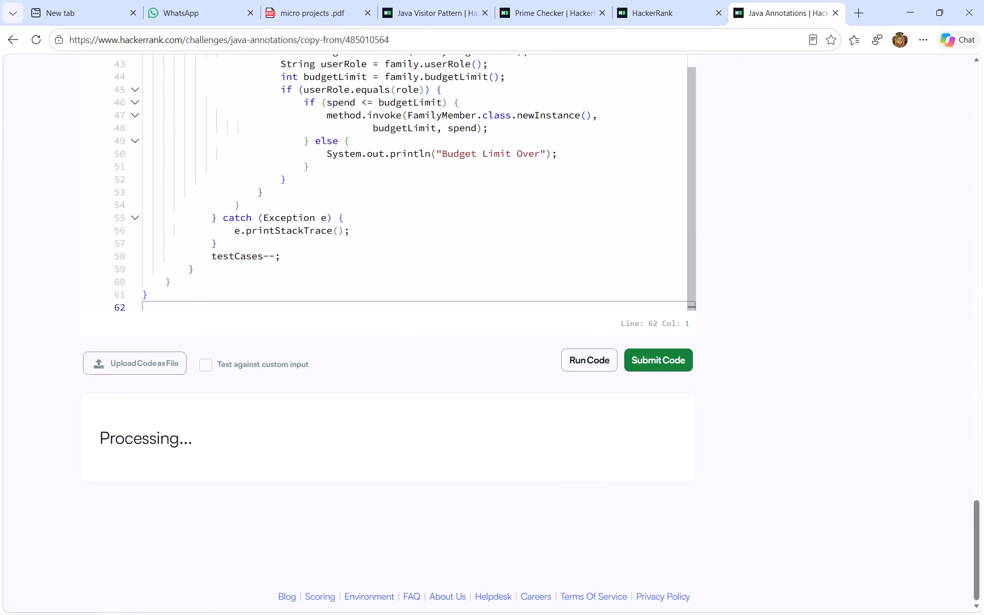
Copy the entire Java Annotations solution and paste it into question 32's Code box in the Word template.
click(346, 241)
key(ctrl+a)
key(ctrl+c)
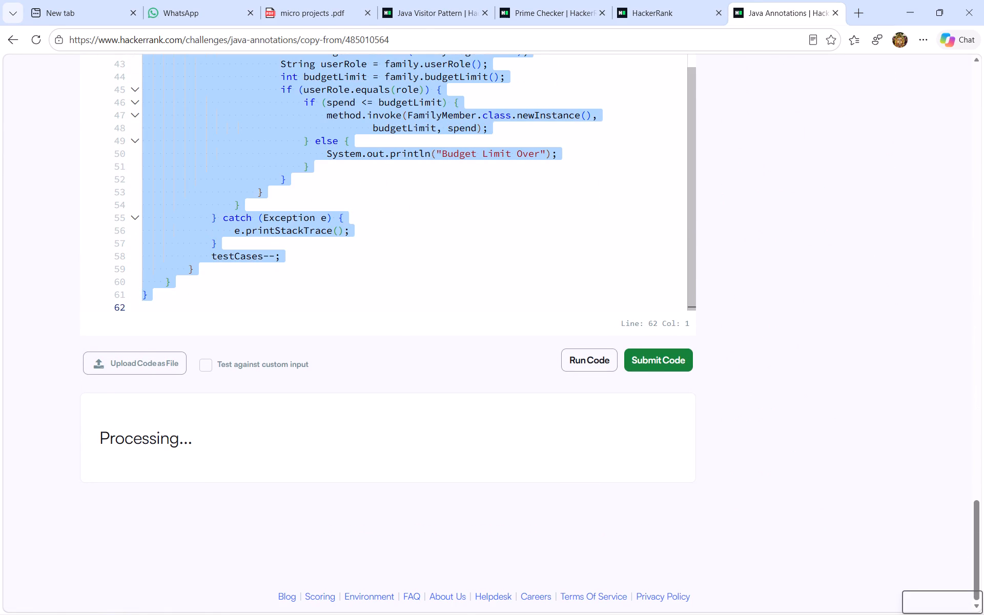
scroll(419, 253, up, 7)
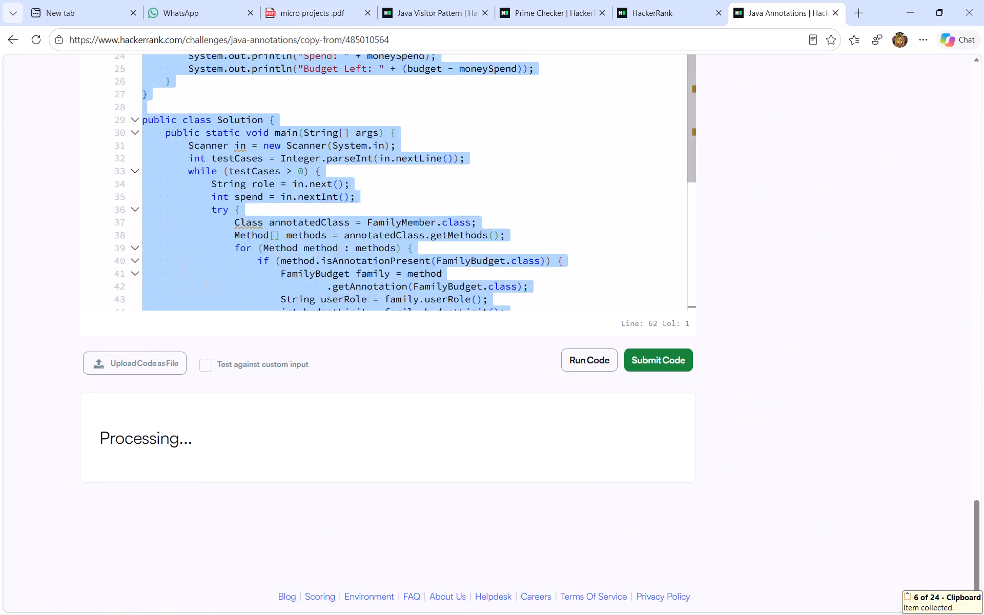
scroll(419, 253, up, 5)
scroll(419, 253, down, 7)
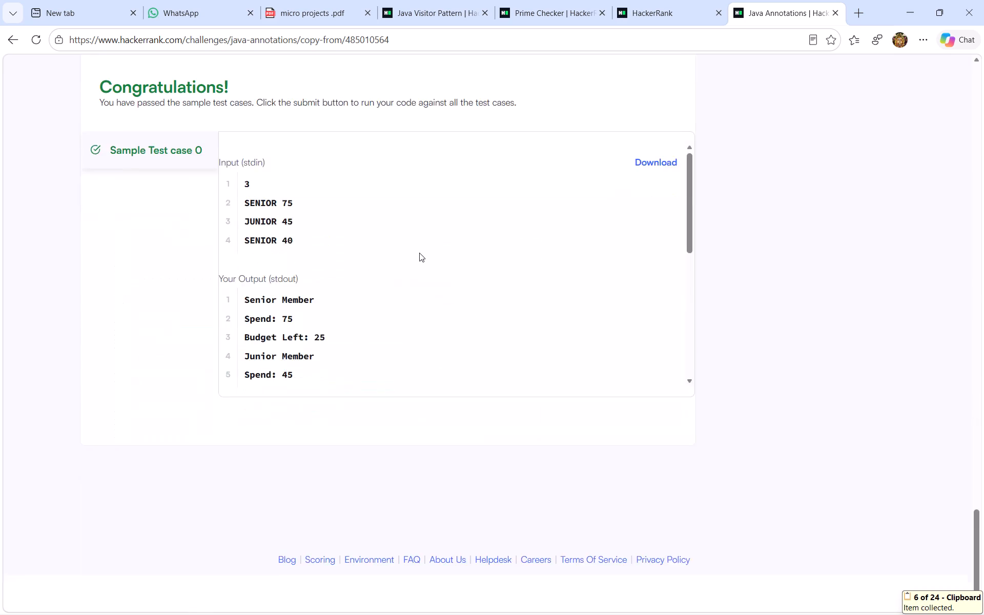
scroll(419, 253, down, 5)
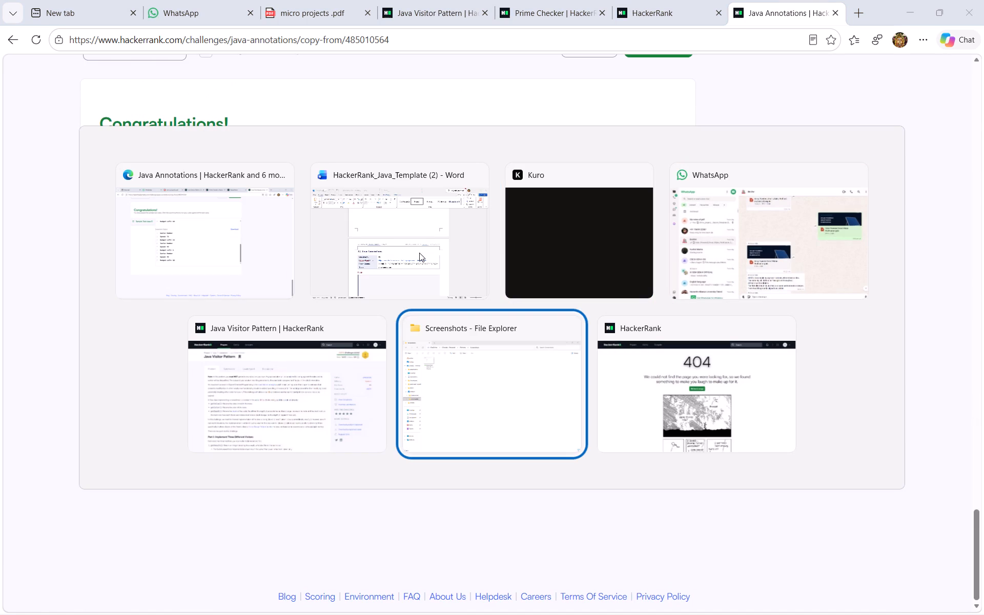
scroll(448, 381, down, 1)
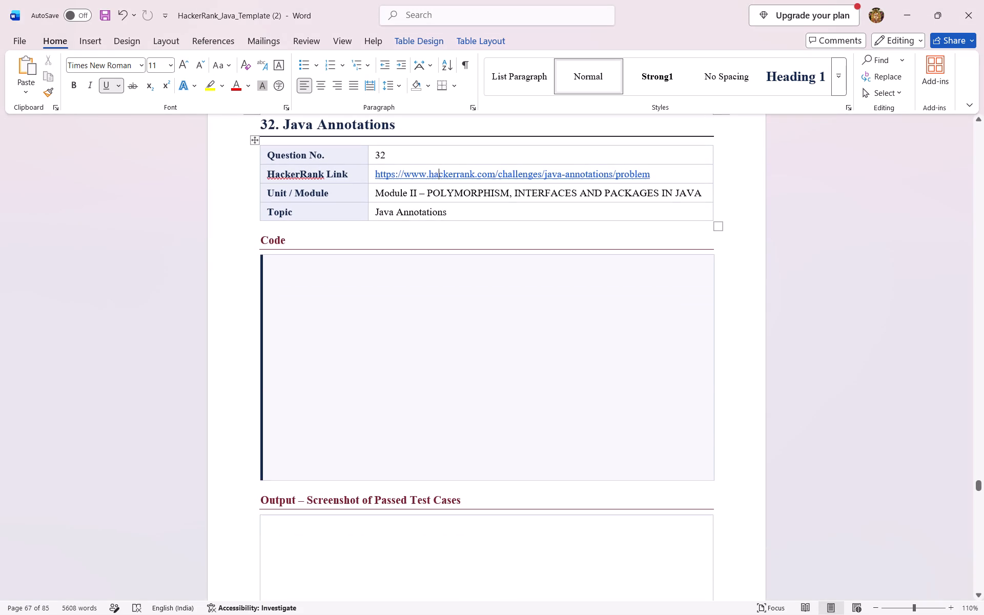
click(335, 279)
key(ctrl+v)
Back in the browser, capture a rectangular screenshot of the Congratulations panel with Sample Test case 0 and its expected output.
scroll(393, 321, down, 2)
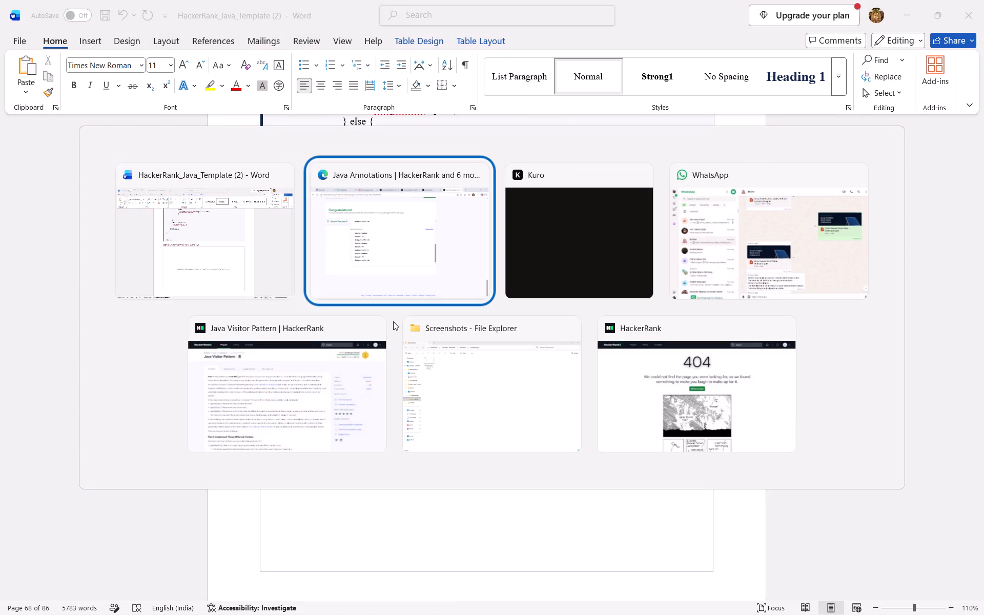
key(shift+super+s)
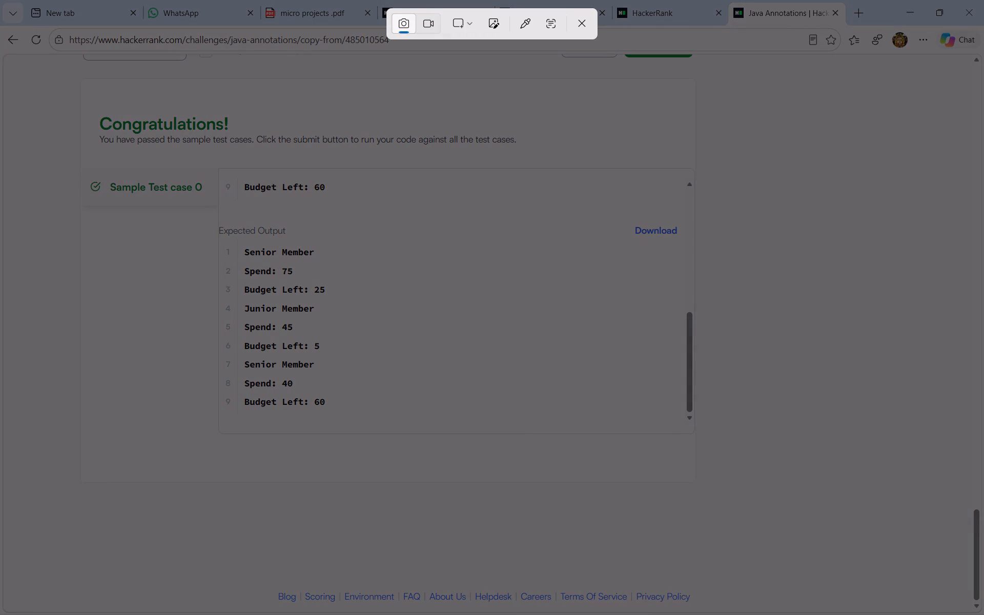
drag(80, 75, 668, 435)
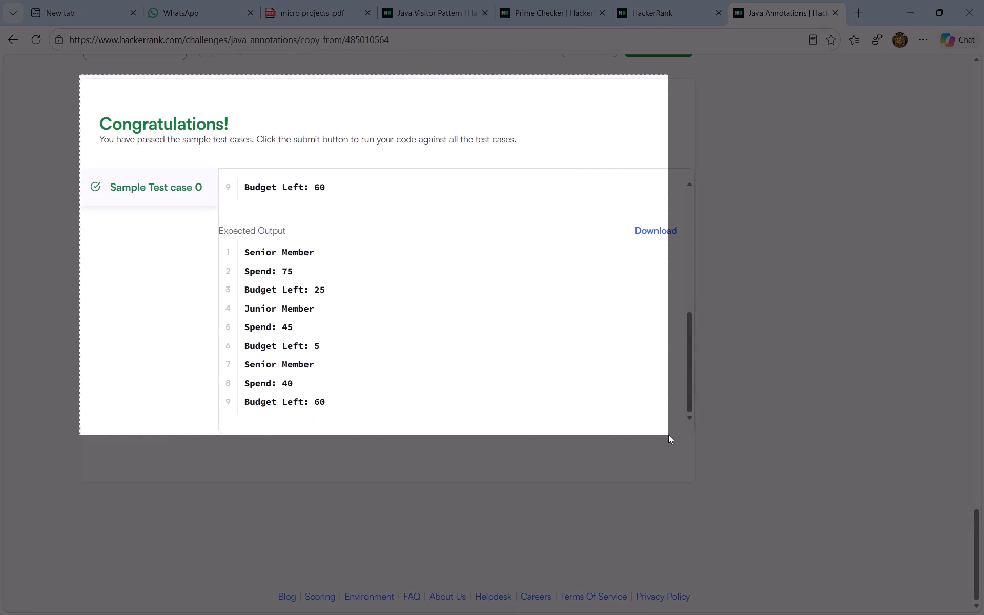
drag(668, 435, 687, 493)
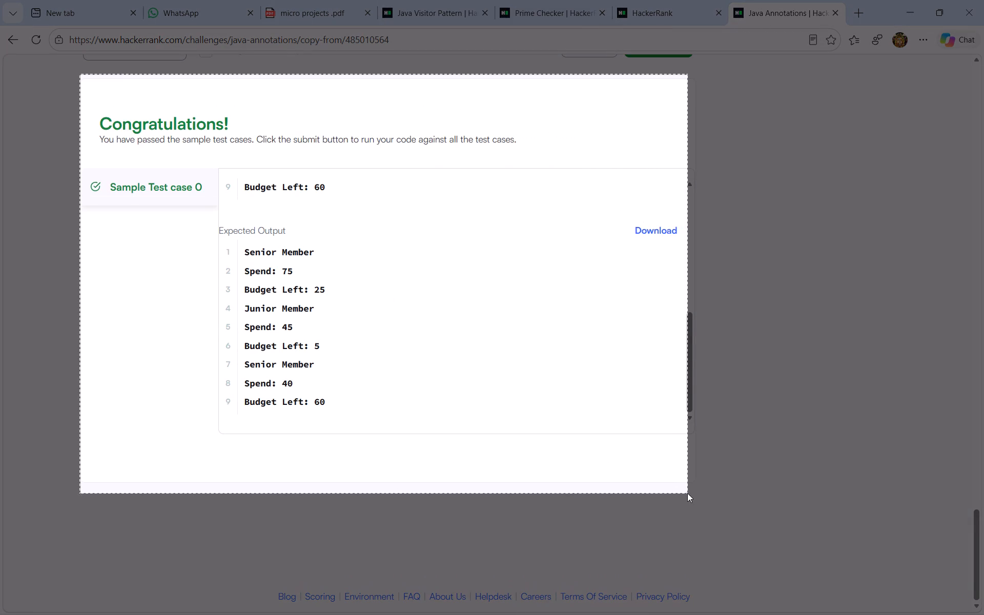
drag(687, 493, 698, 487)
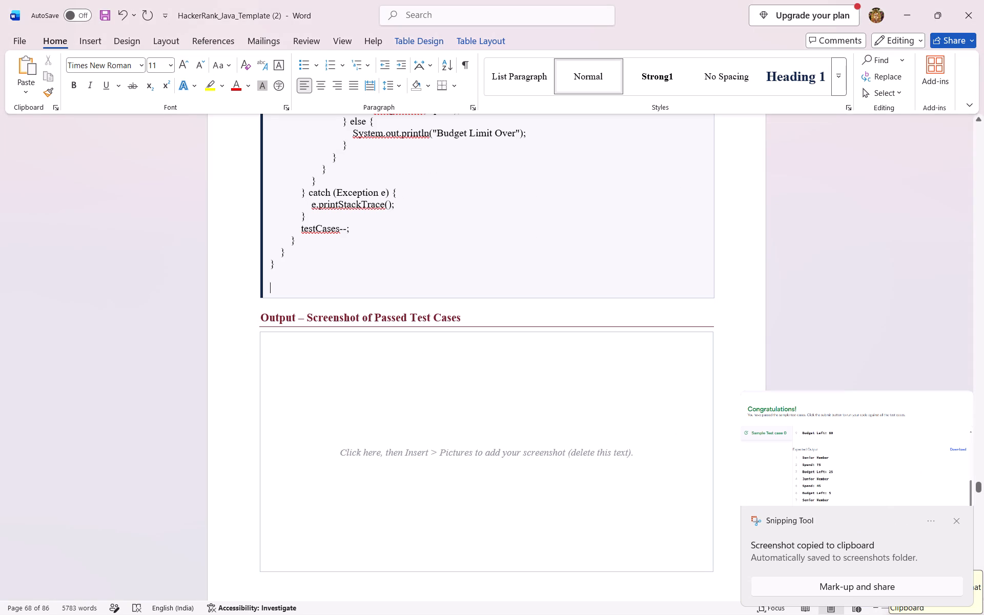
drag(635, 451, 354, 425)
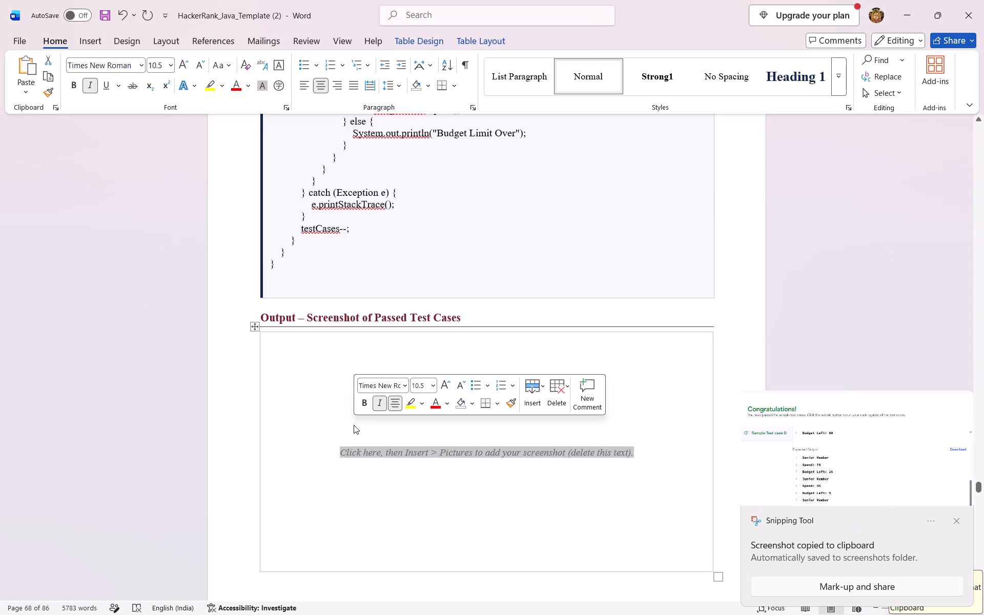
key(BackSpace)
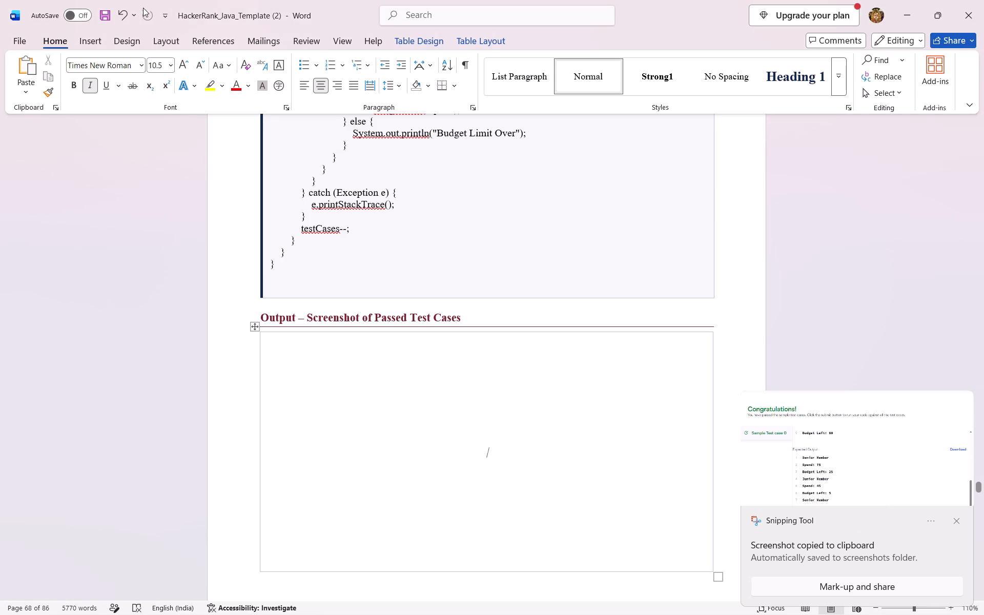
click(90, 38)
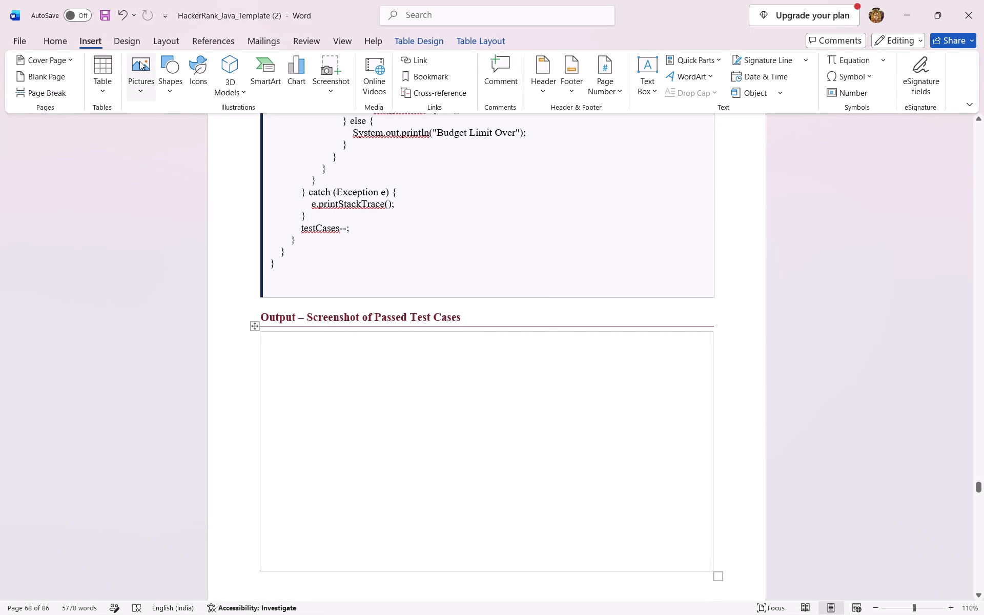
click(139, 61)
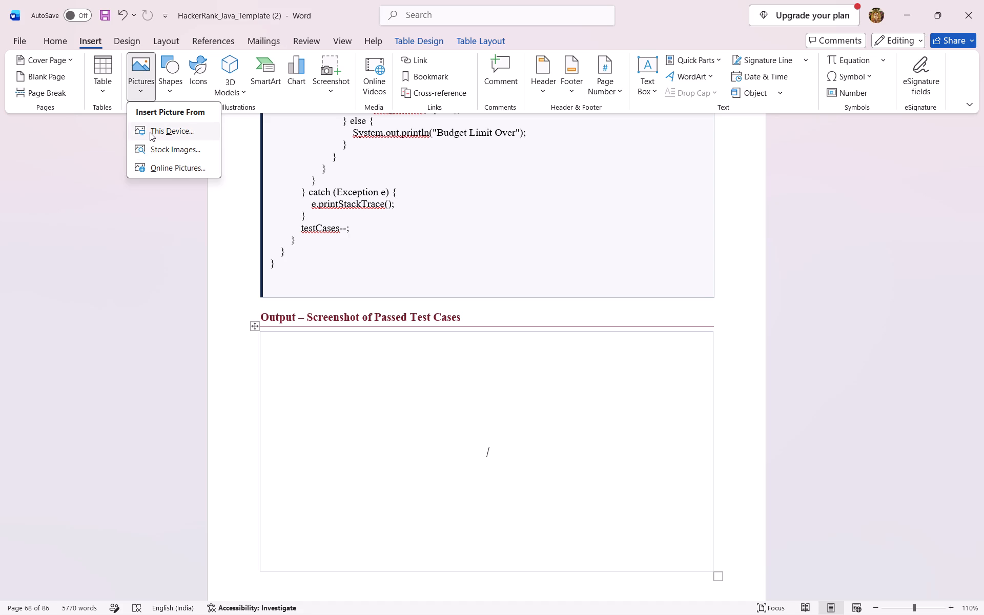
click(150, 132)
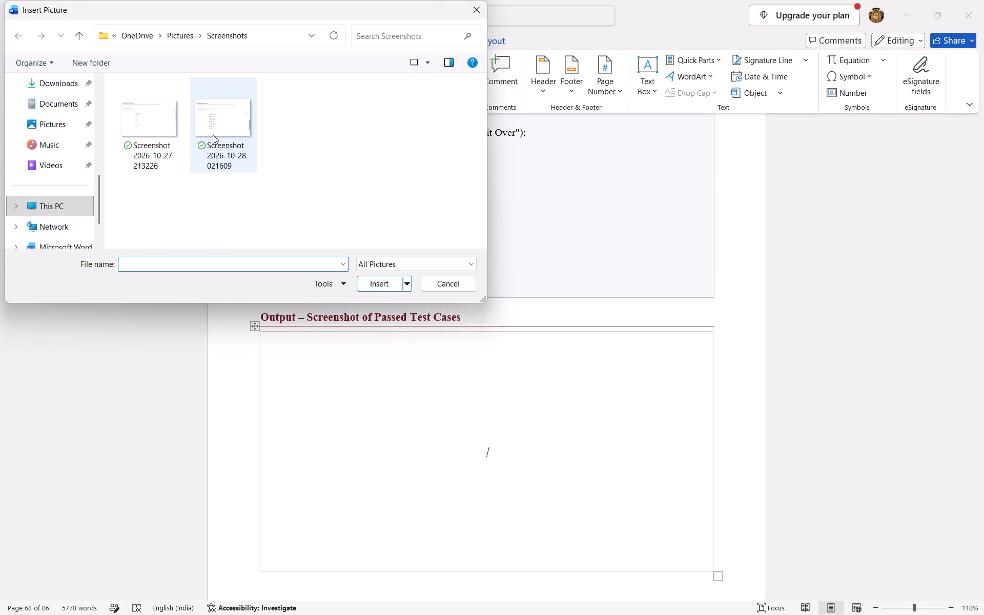
click(213, 135)
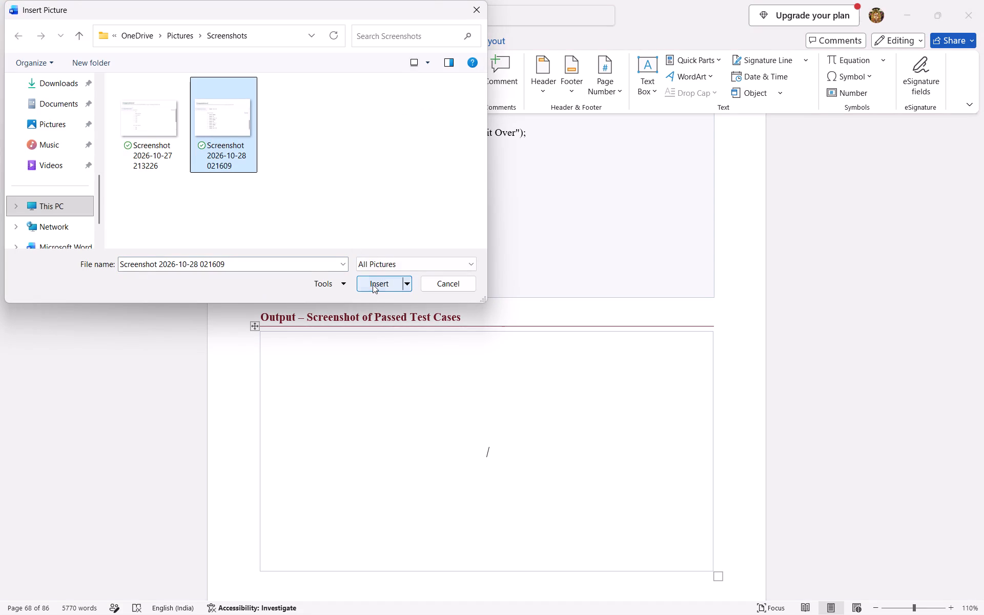
click(373, 284)
Delete the placeholder text in the Code box of question 33, Java Exception Handling.
scroll(396, 317, down, 3)
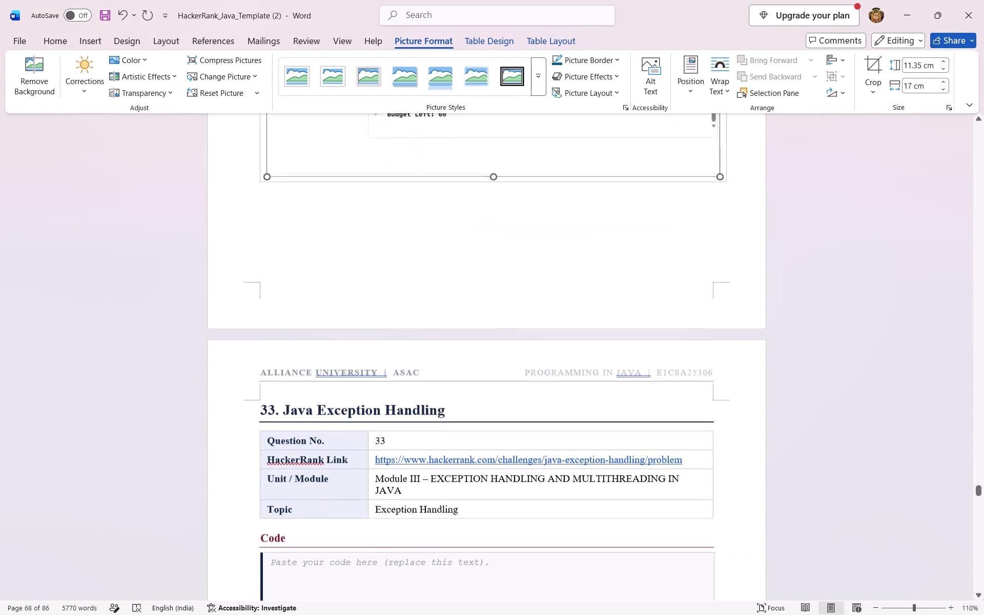
scroll(396, 317, down, 2)
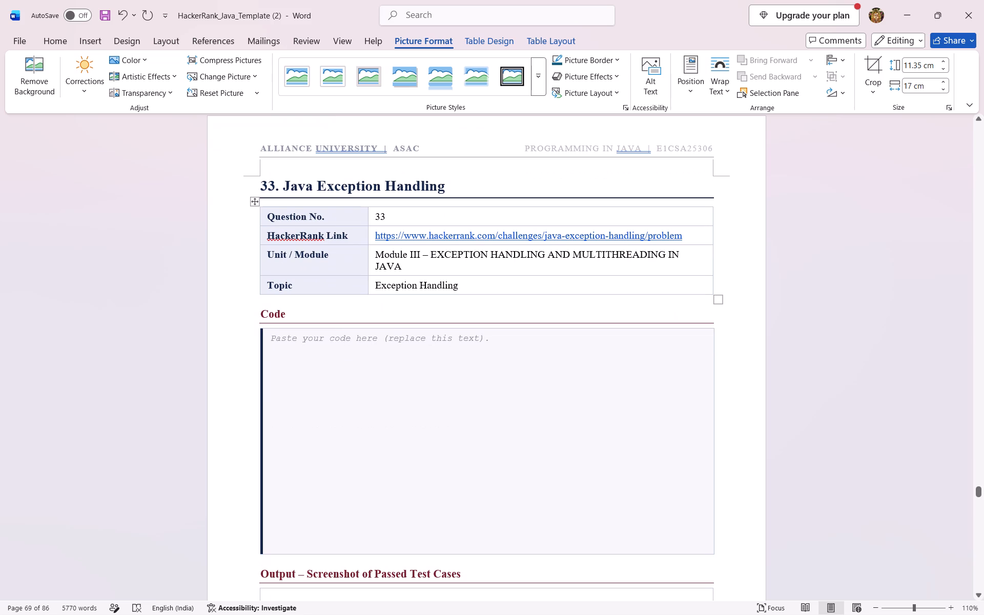
drag(489, 339, 271, 340)
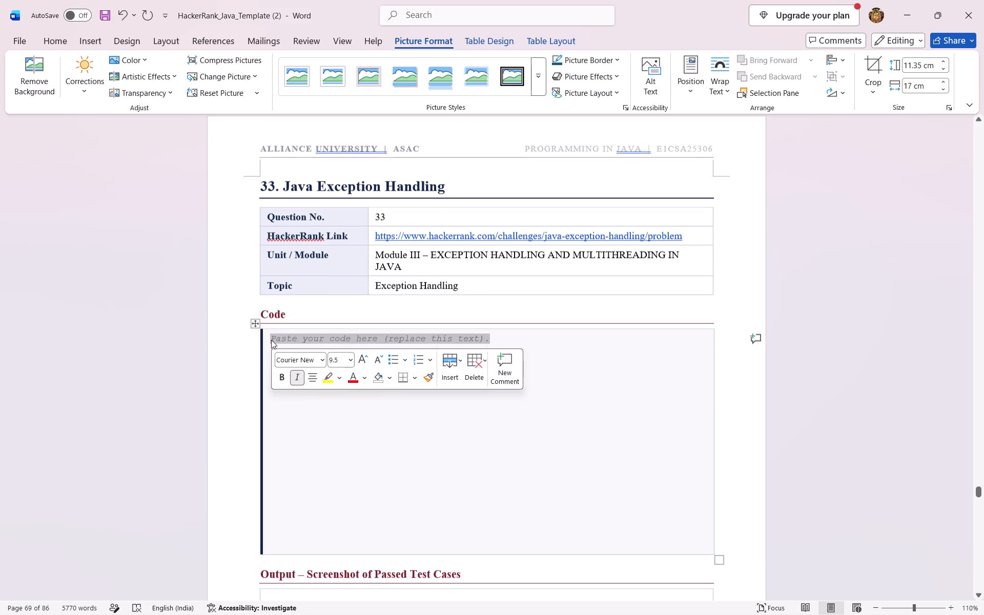
key(BackSpace)
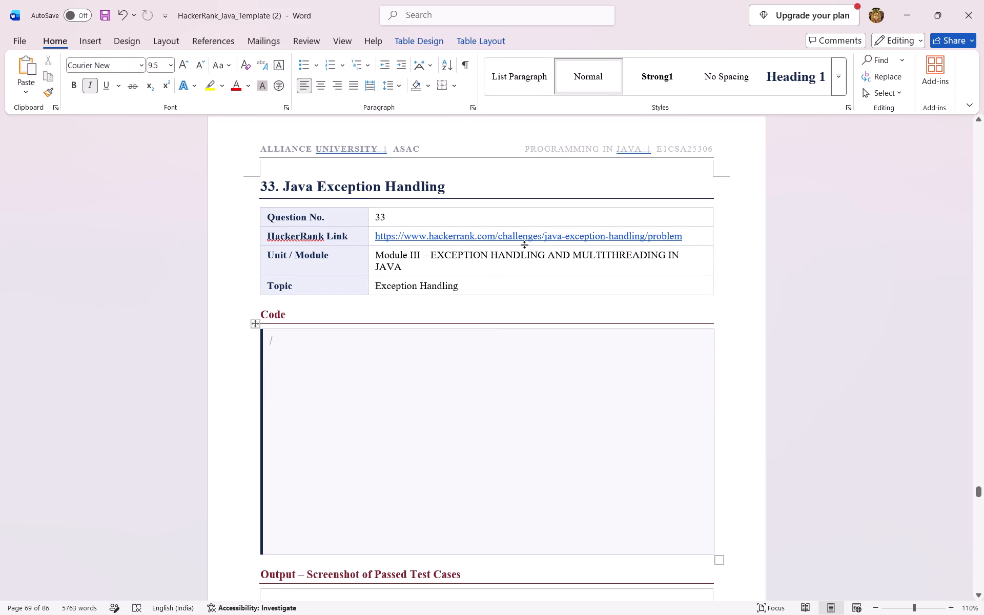
Follow question 33's HackerRank link to Java Exception Handling in the browser and open the accepted Java 7 submission in the code editor.
ctrl+click(502, 238)
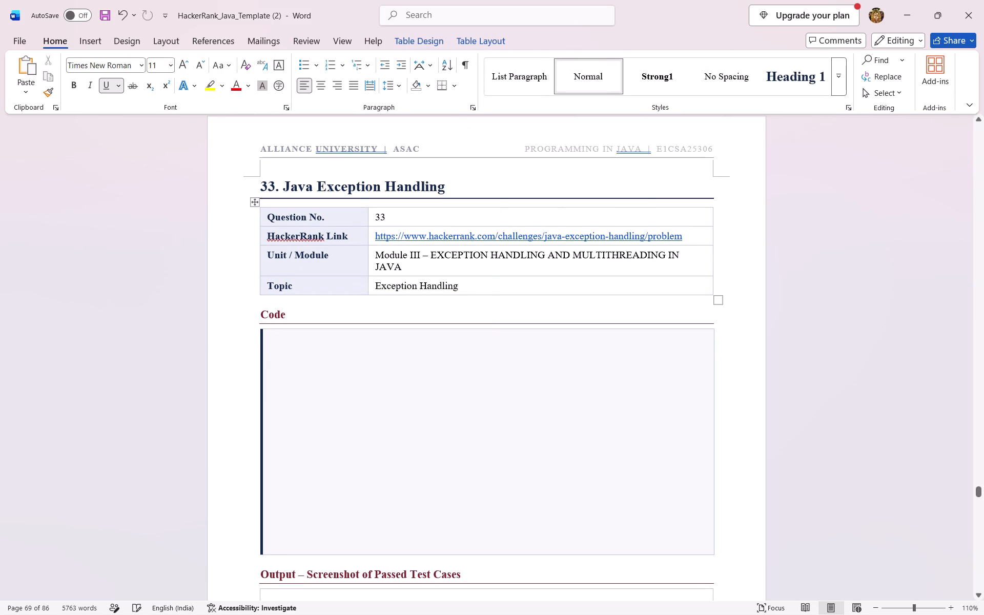
ctrl+click(496, 239)
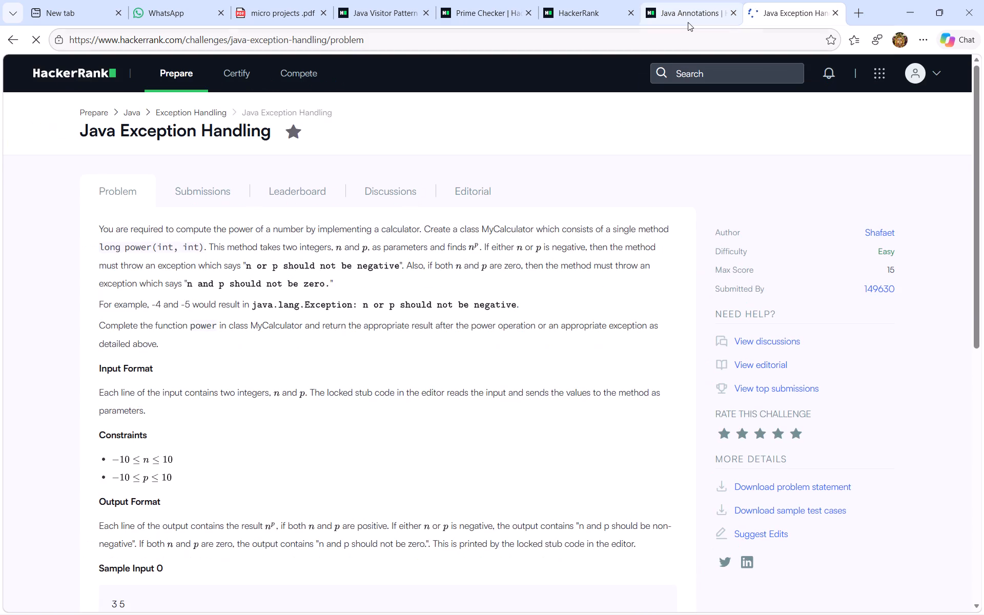
scroll(509, 232, down, 3)
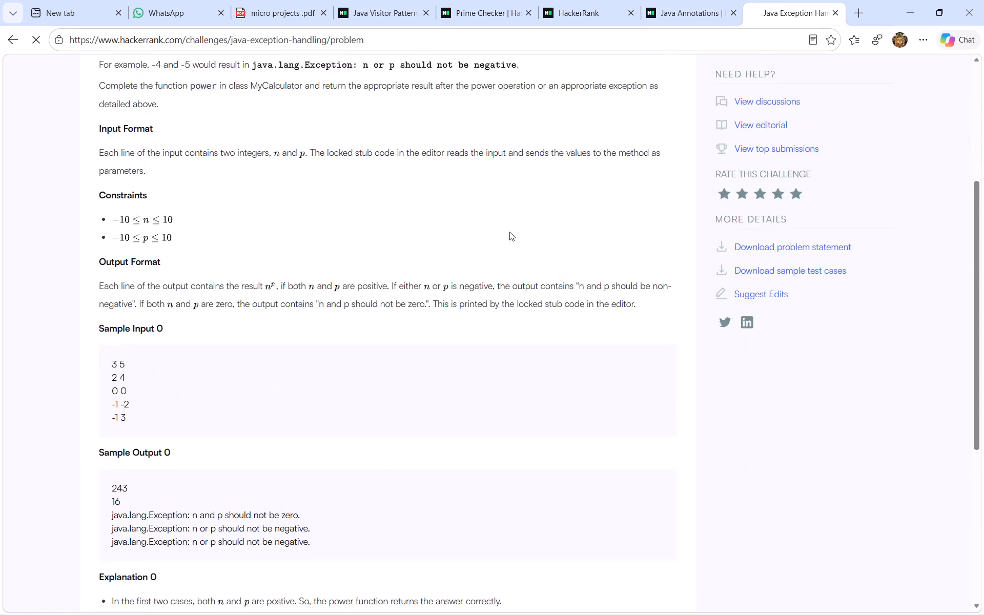
scroll(509, 232, up, 2)
click(216, 191)
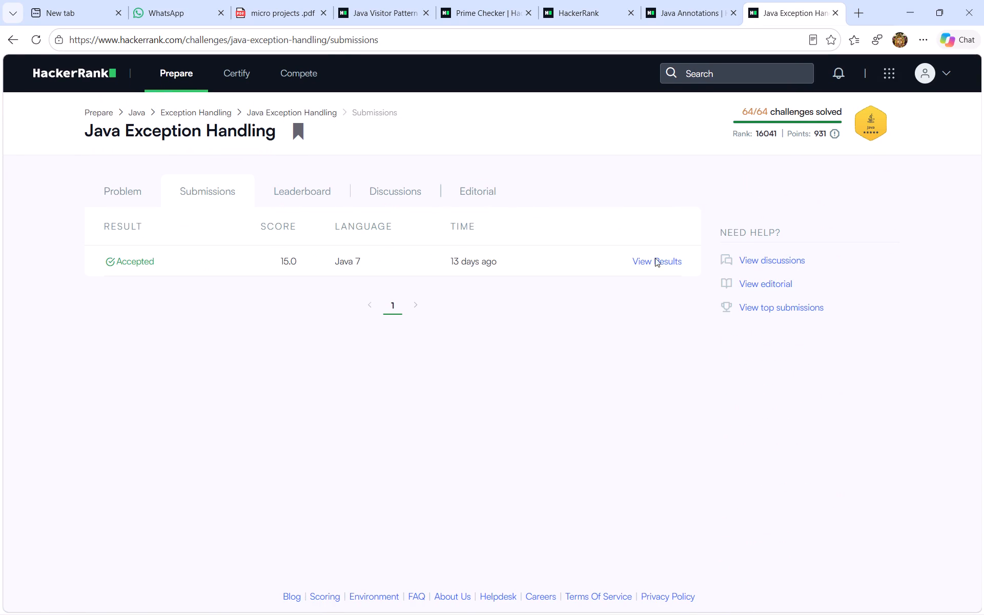
click(638, 261)
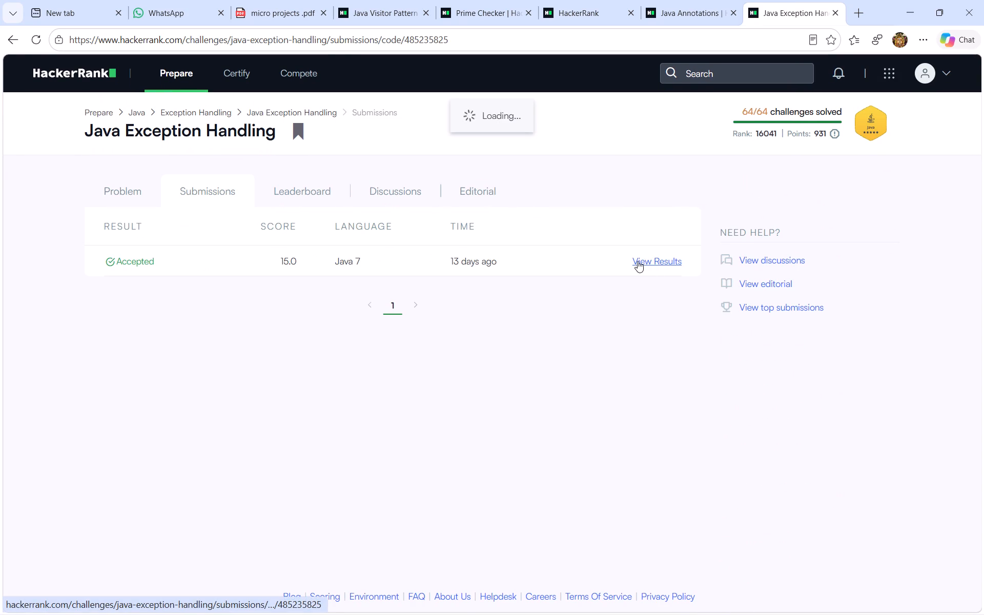
scroll(519, 357, down, 1)
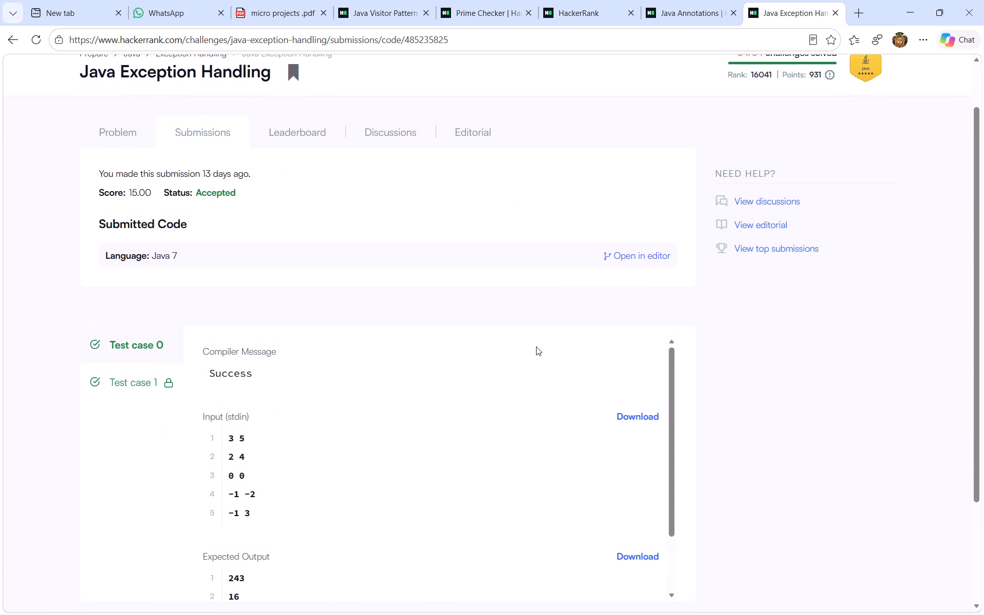
click(638, 254)
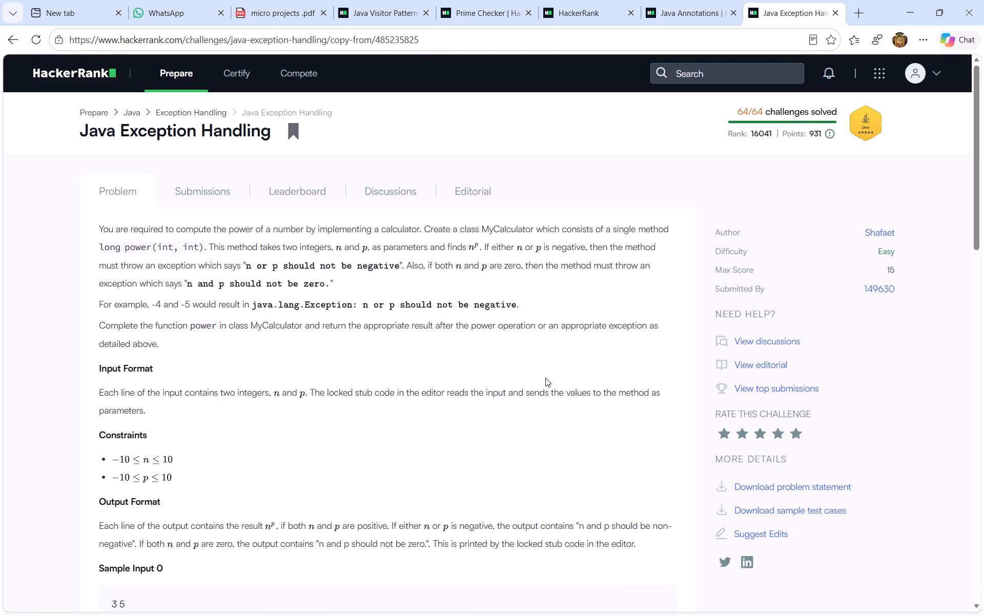
Copy the entire Java Exception Handling solution and paste it into question 33's empty Code box in the Word template.
scroll(545, 378, down, 7)
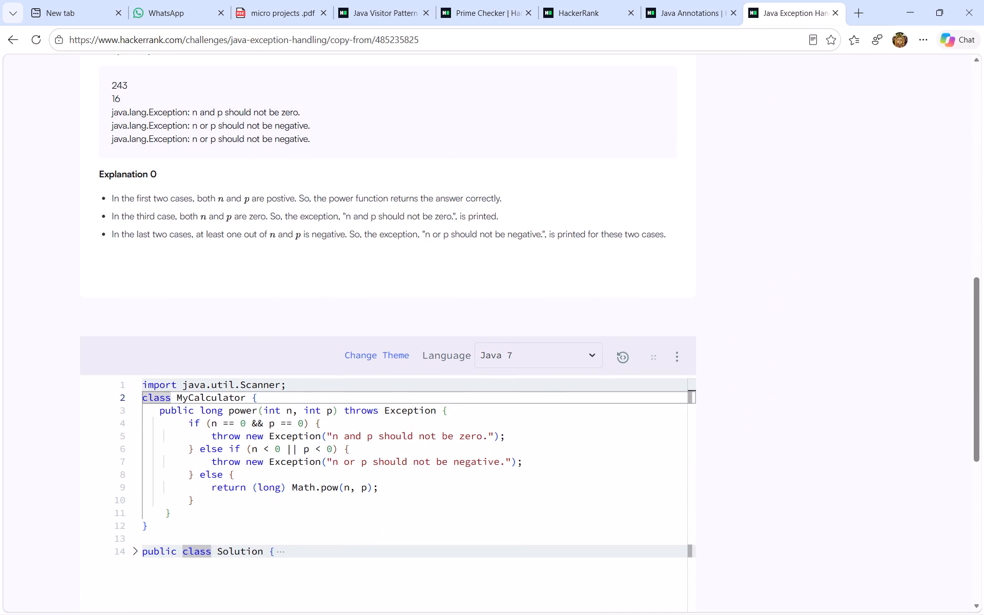
click(380, 475)
key(ctrl+a)
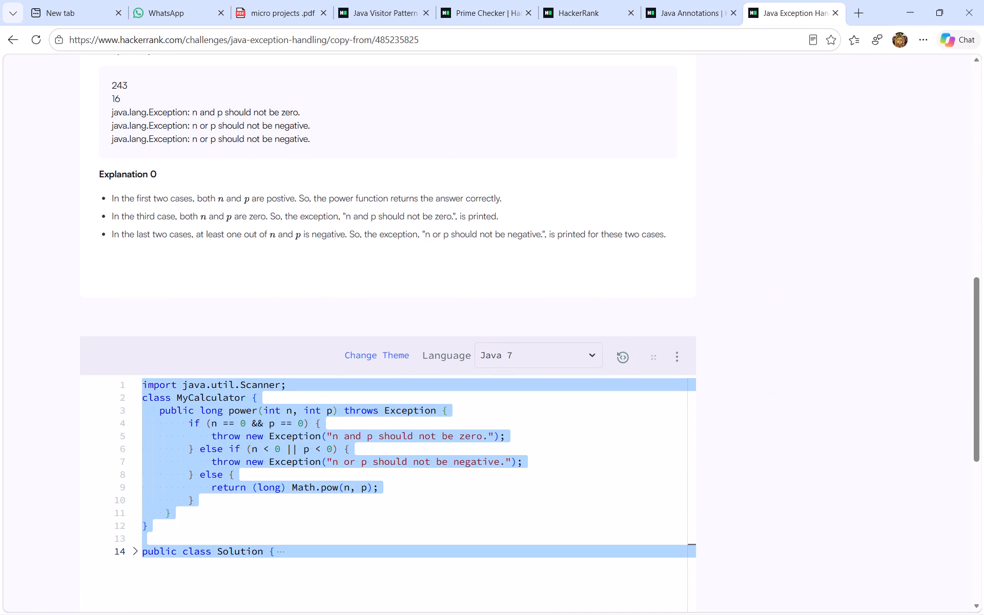
key(ctrl+c)
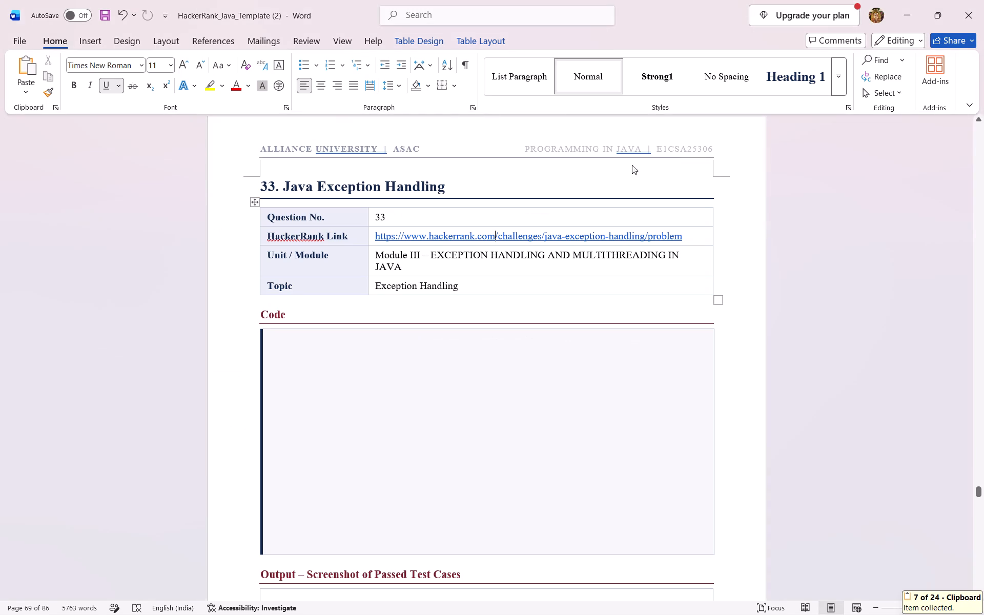
click(364, 359)
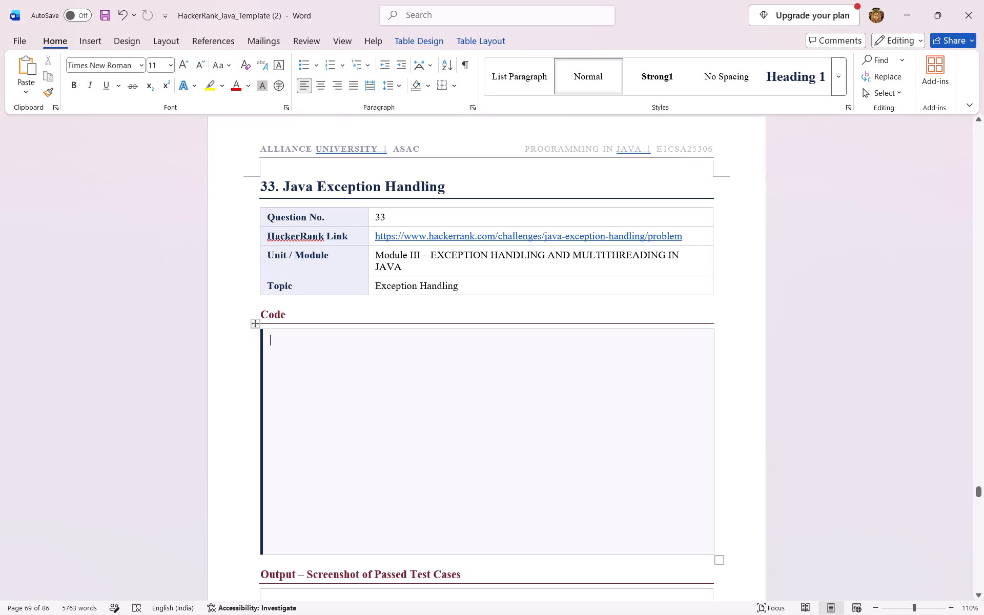
key(ctrl+v)
Delete the placeholder text in question 33's box under Output – Screenshot of Passed Test Cases.
scroll(384, 369, down, 2)
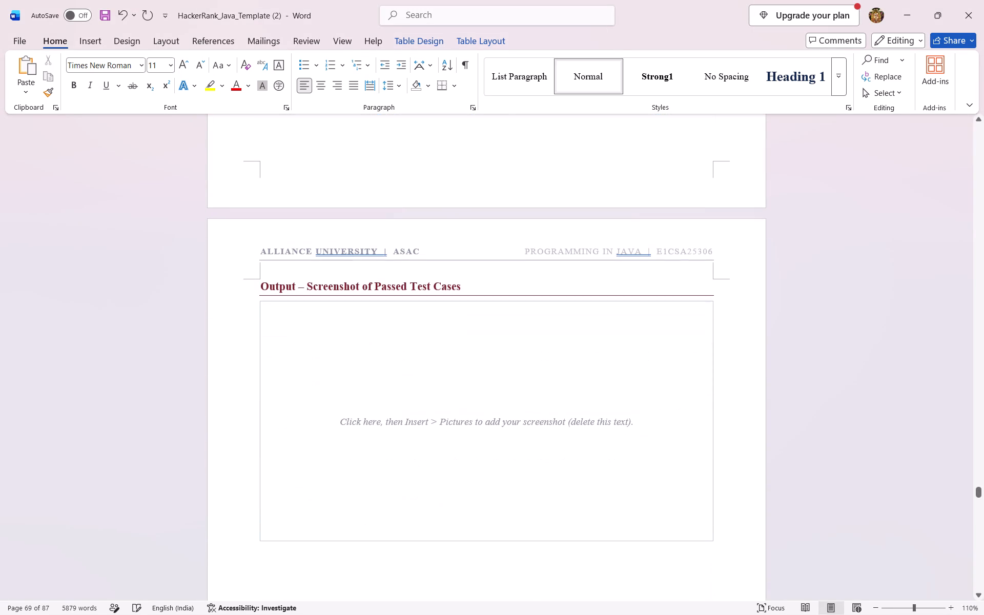
drag(637, 421, 345, 395)
key(BackSpace)
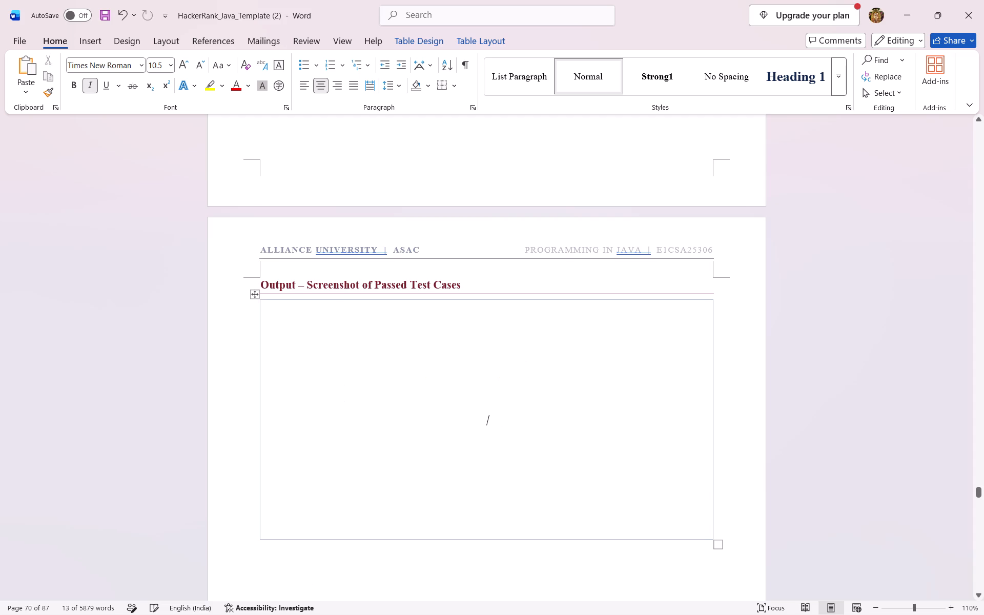
Back in the browser, run the Java Exception Handling code against the sample test case.
scroll(551, 611, down, 2)
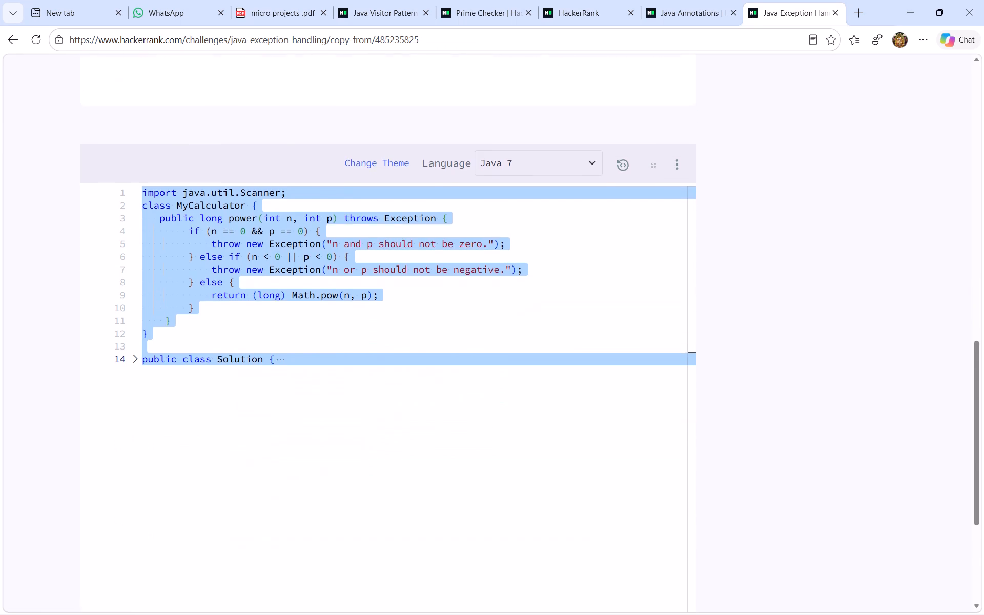
scroll(551, 611, down, 1)
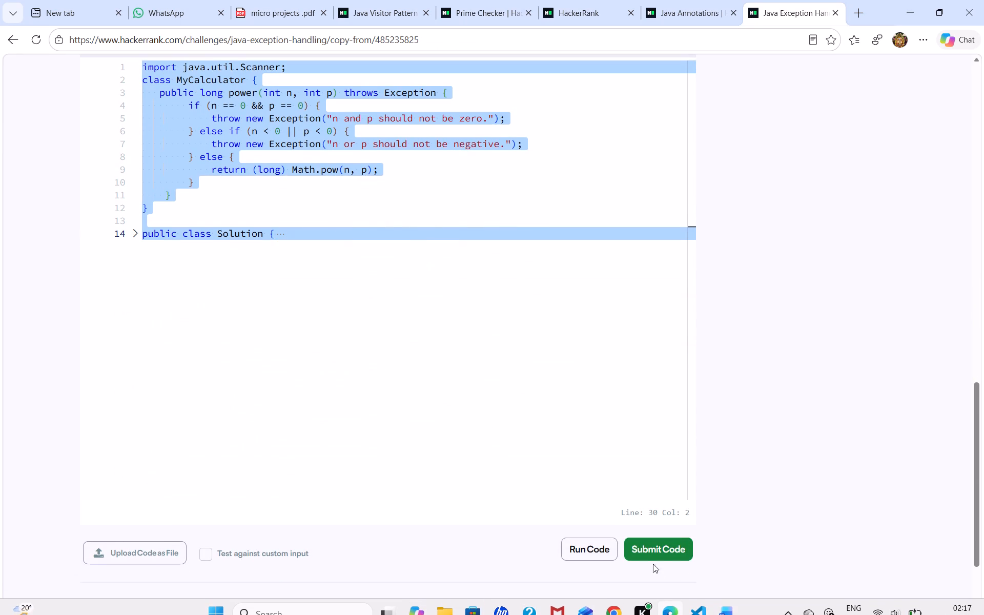
click(588, 548)
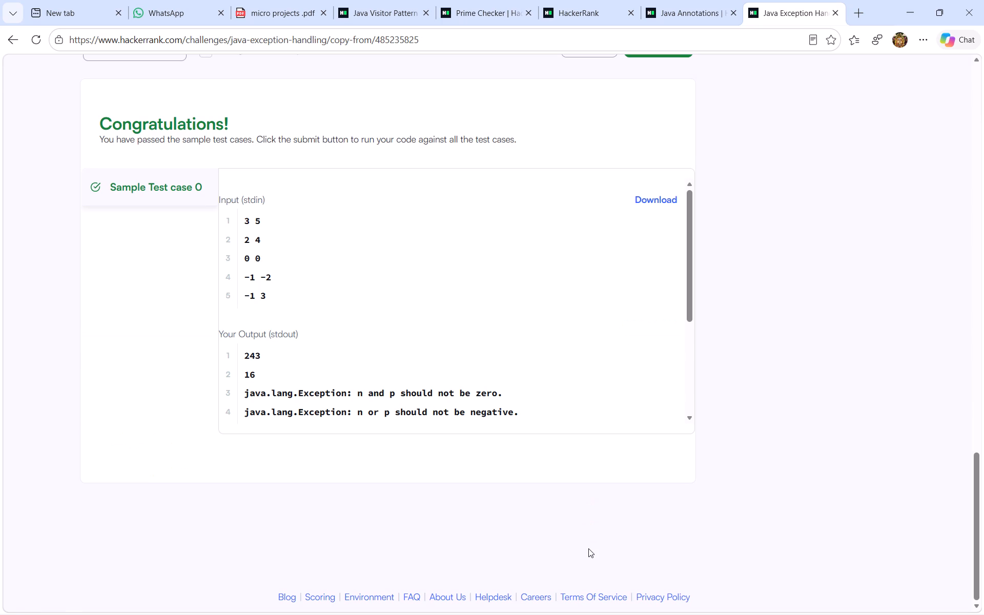
Capture a rectangular screenshot of the whole Congratulations panel with Sample Test case 0, its input and output.
key(shift+super+s)
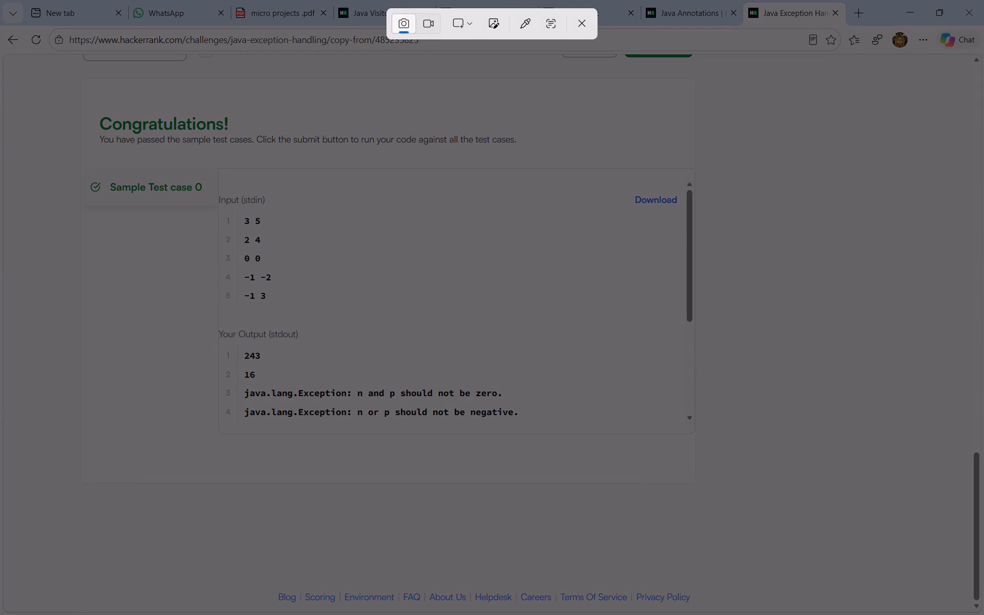
drag(81, 81, 641, 415)
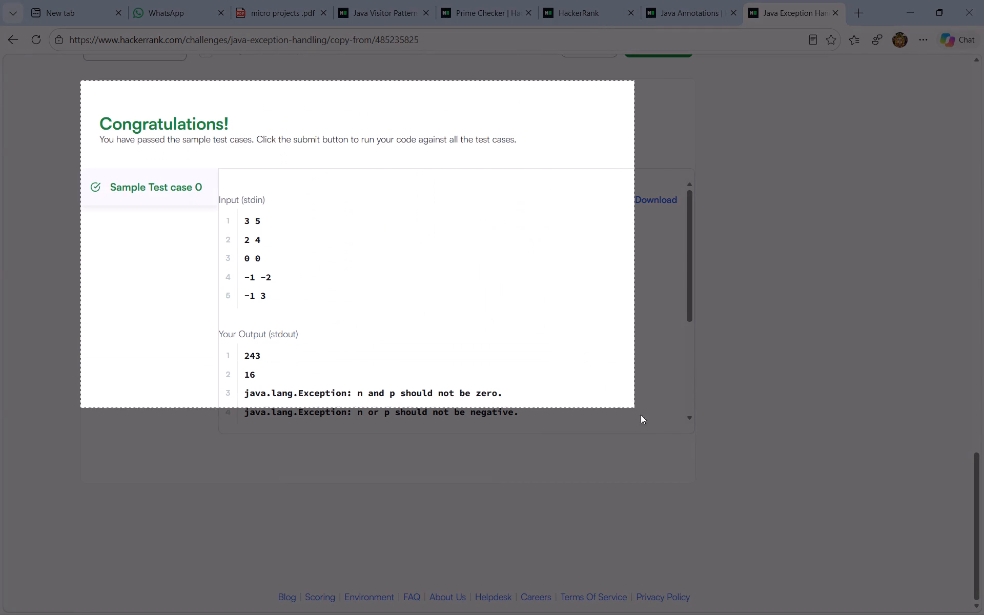
drag(641, 415, 690, 472)
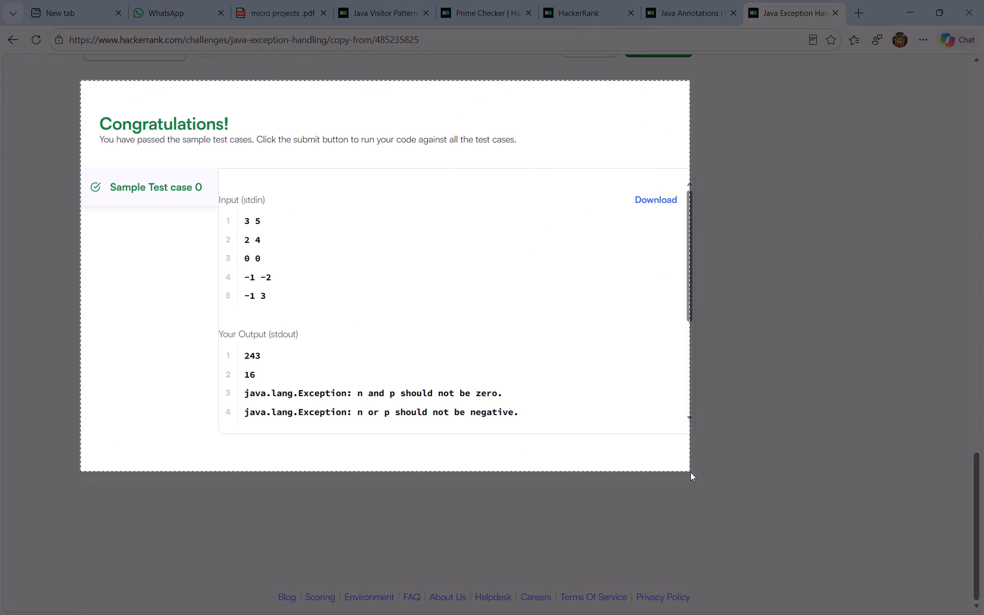
drag(690, 472, 705, 488)
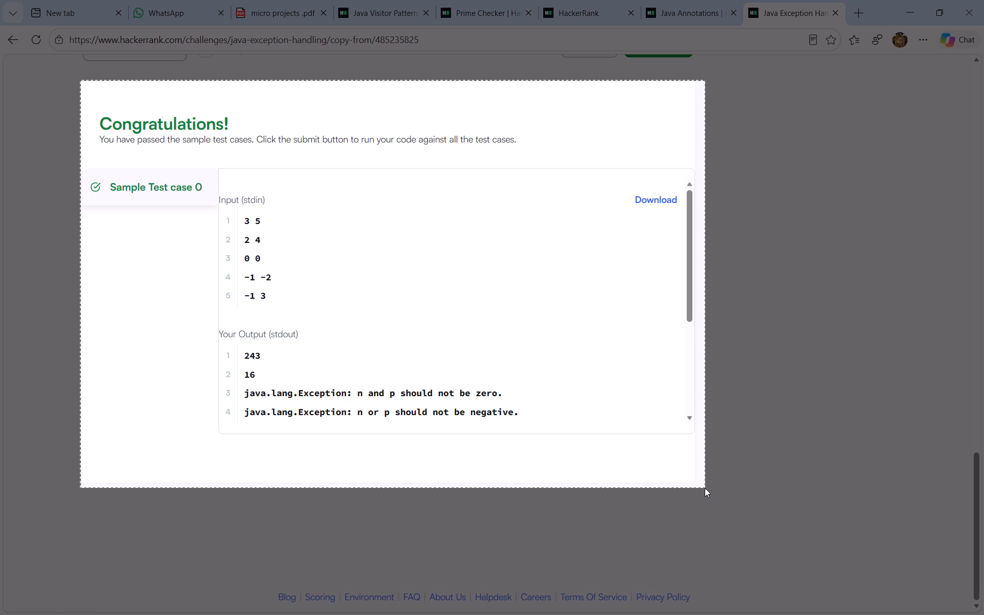
drag(705, 488, 692, 484)
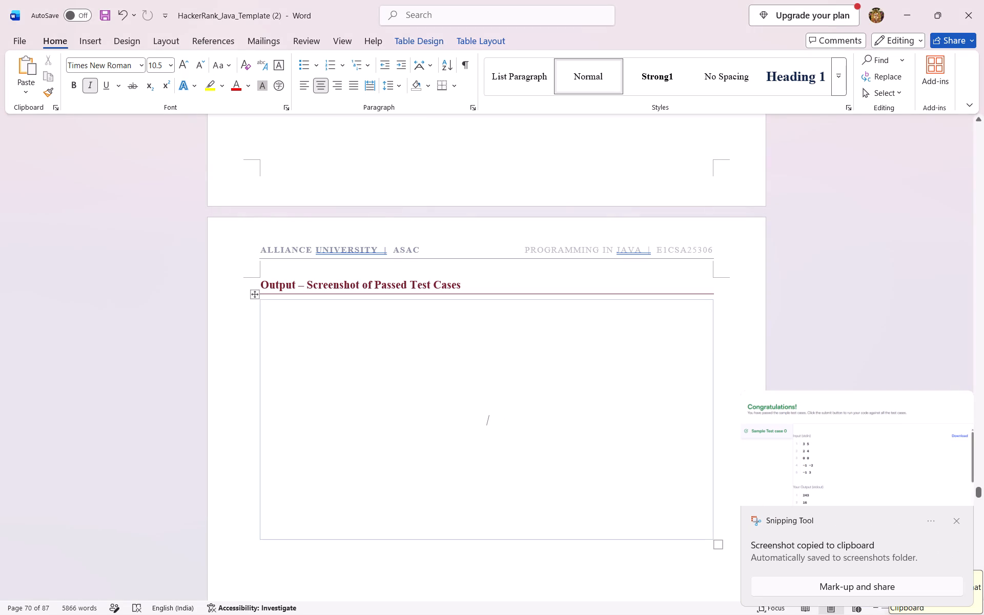
click(94, 37)
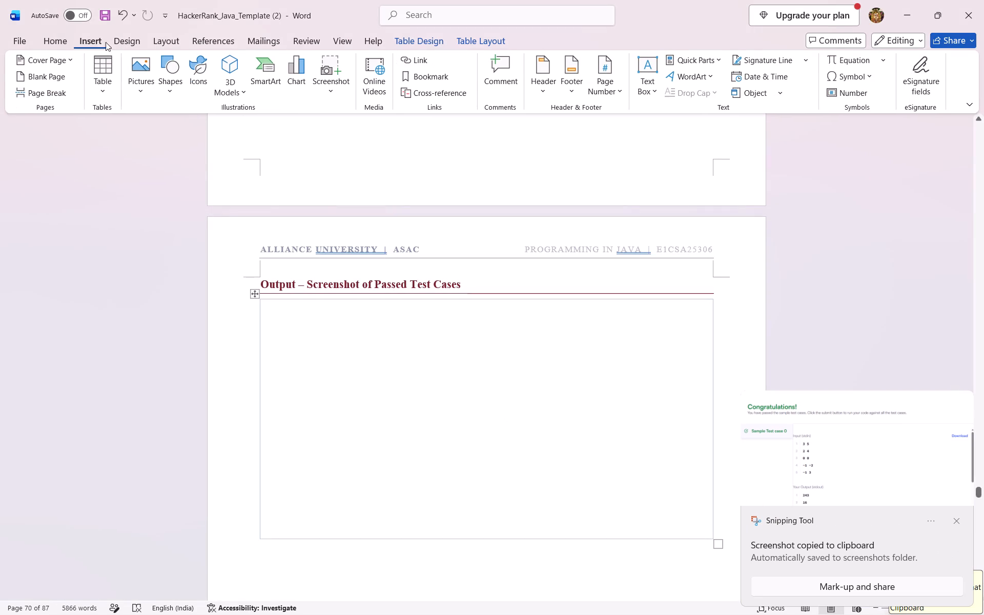
click(149, 67)
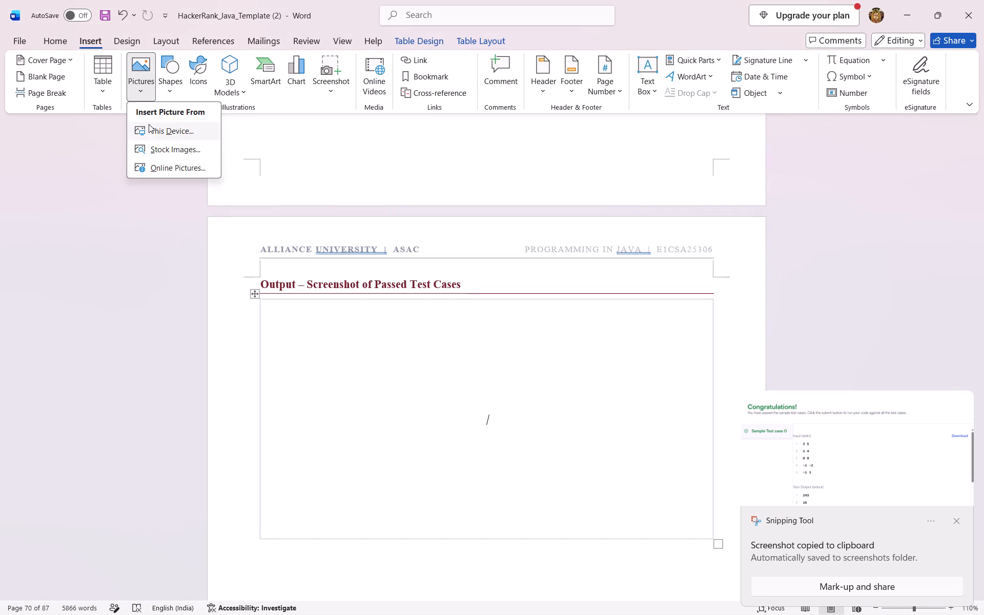
click(149, 124)
click(294, 122)
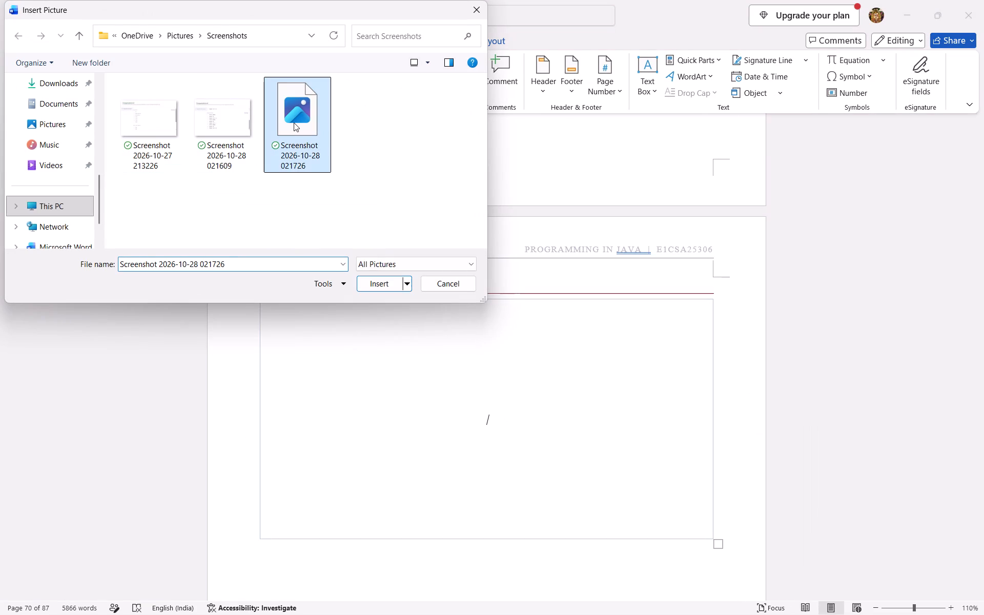
click(381, 281)
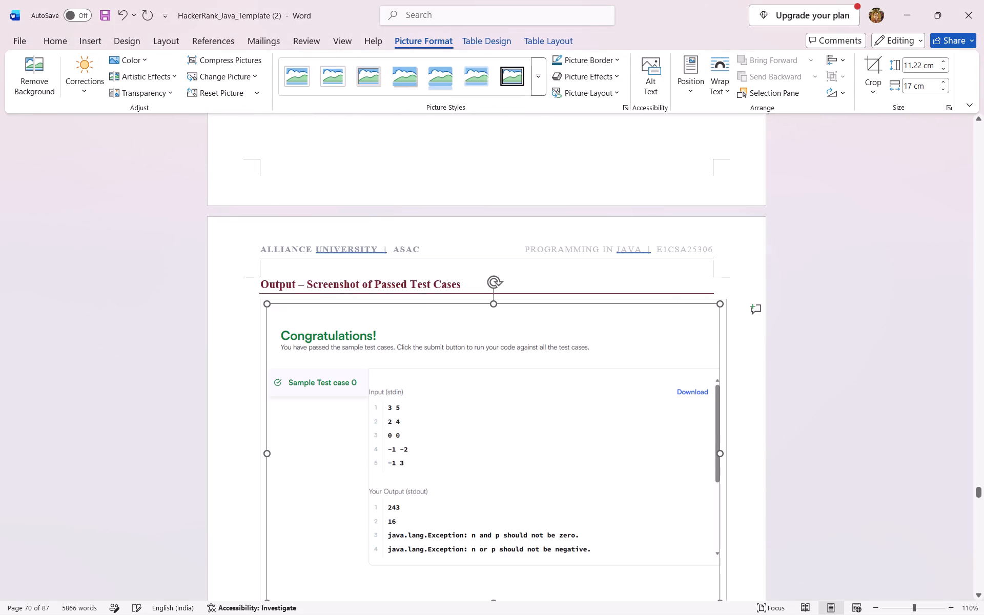
Follow the HackerRank link in question 34's table to open the Java Stack problem in the browser.
scroll(429, 311, down, 6)
right_click(429, 311)
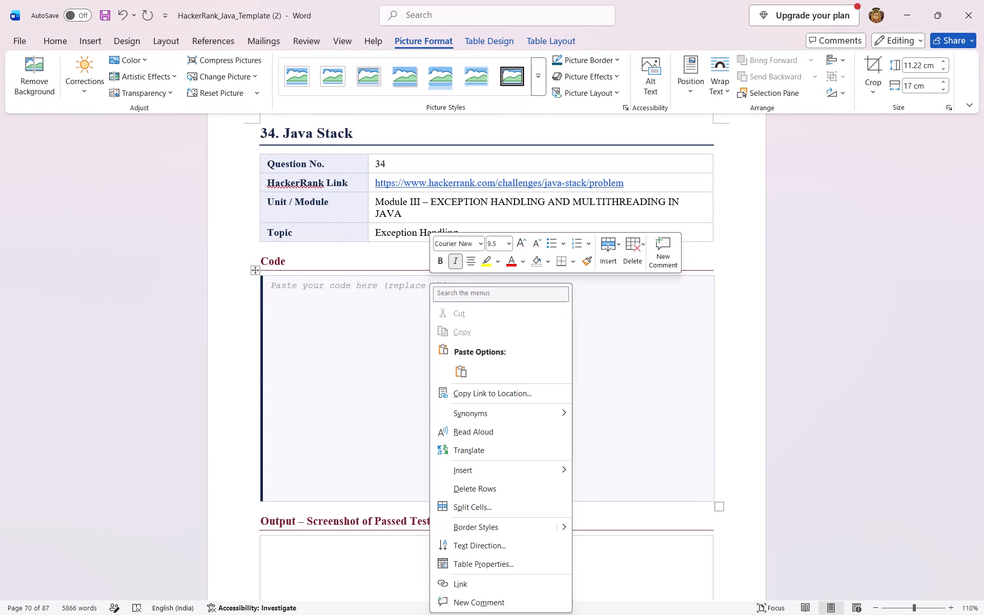
click(604, 335)
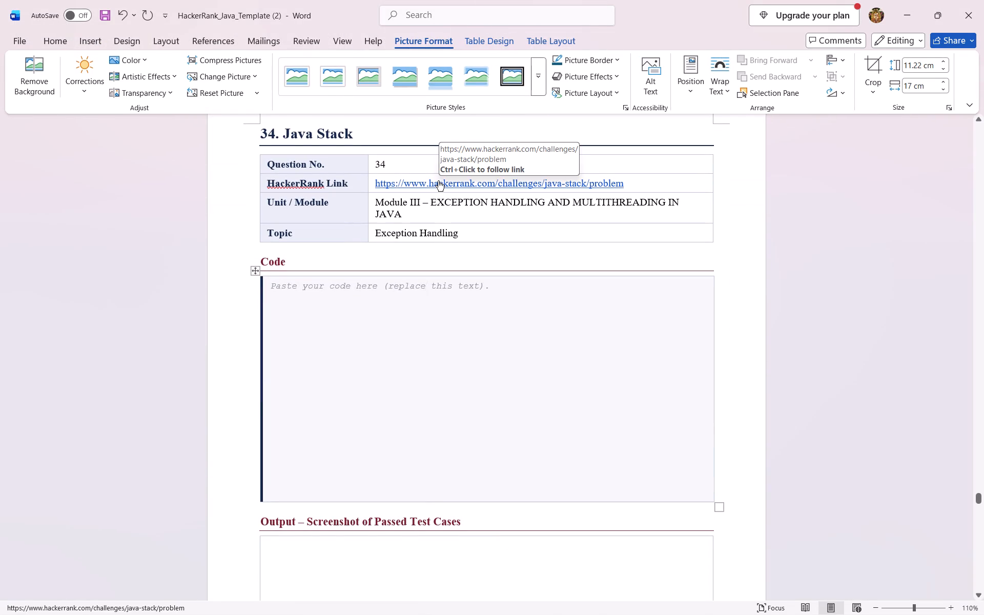
ctrl+click(438, 180)
ctrl+click(442, 182)
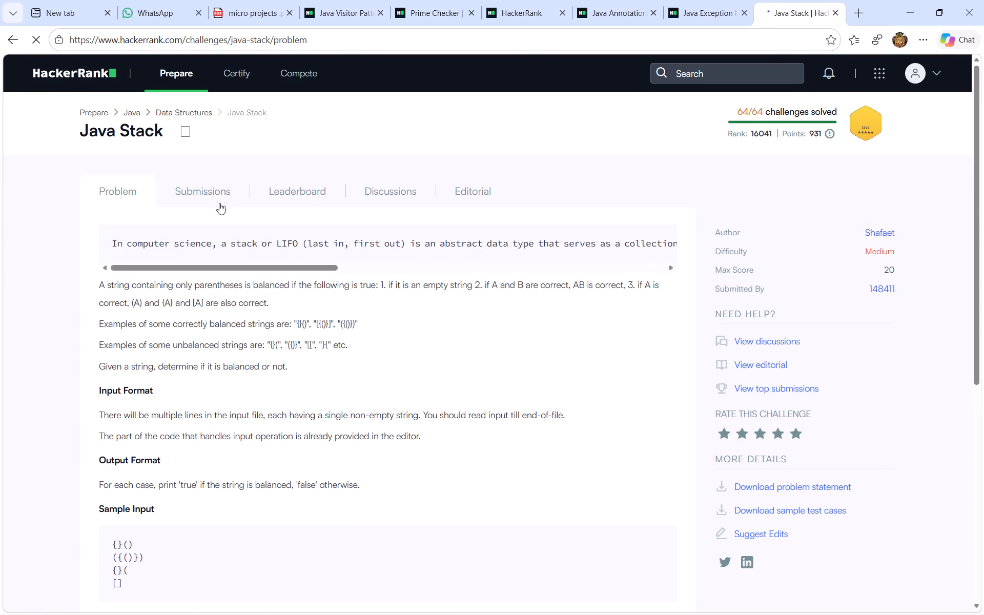
Load the code of the accepted Java Stack submission into the problem's code editor.
click(207, 197)
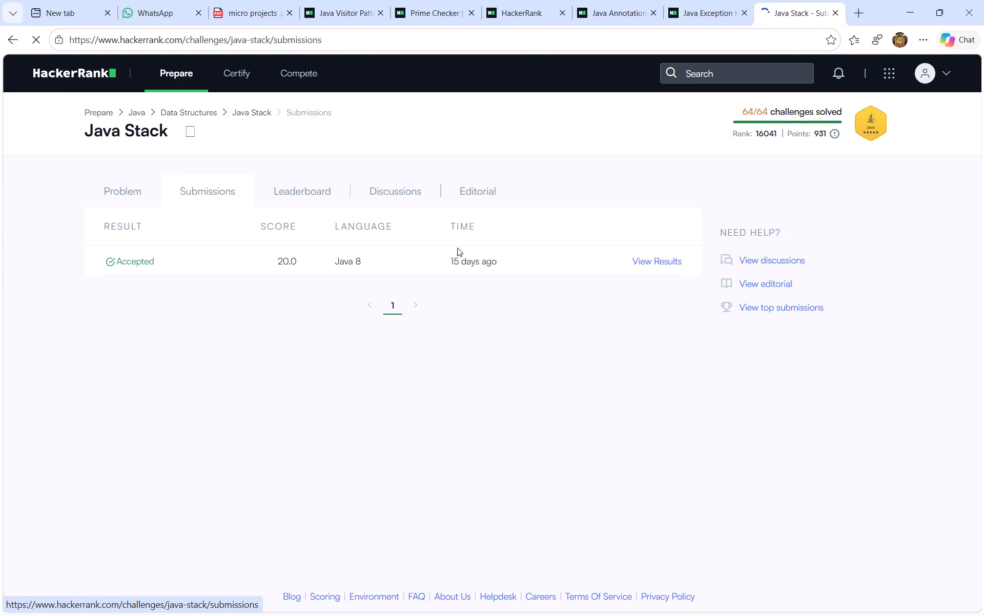
click(653, 262)
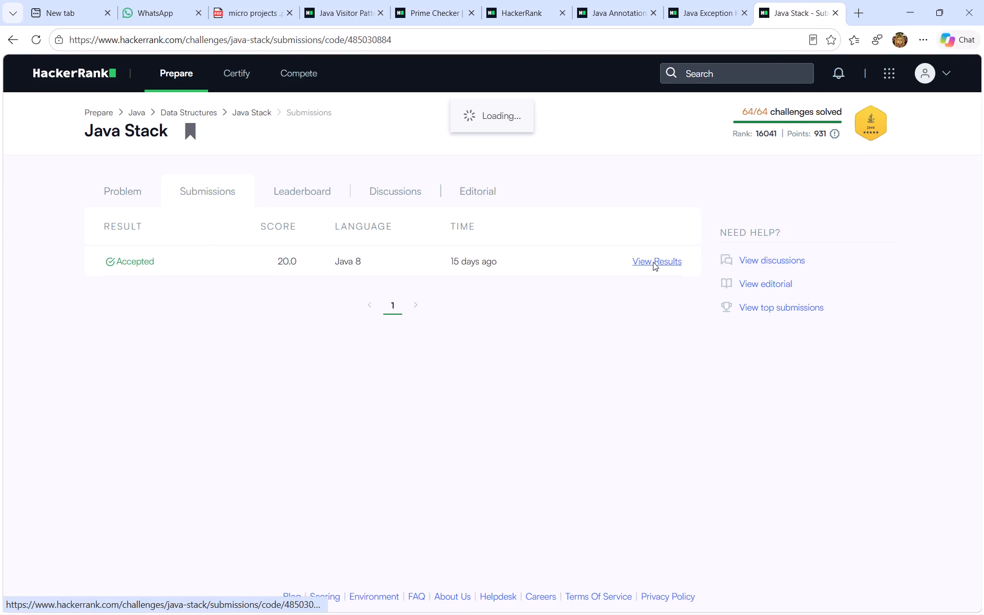
click(627, 315)
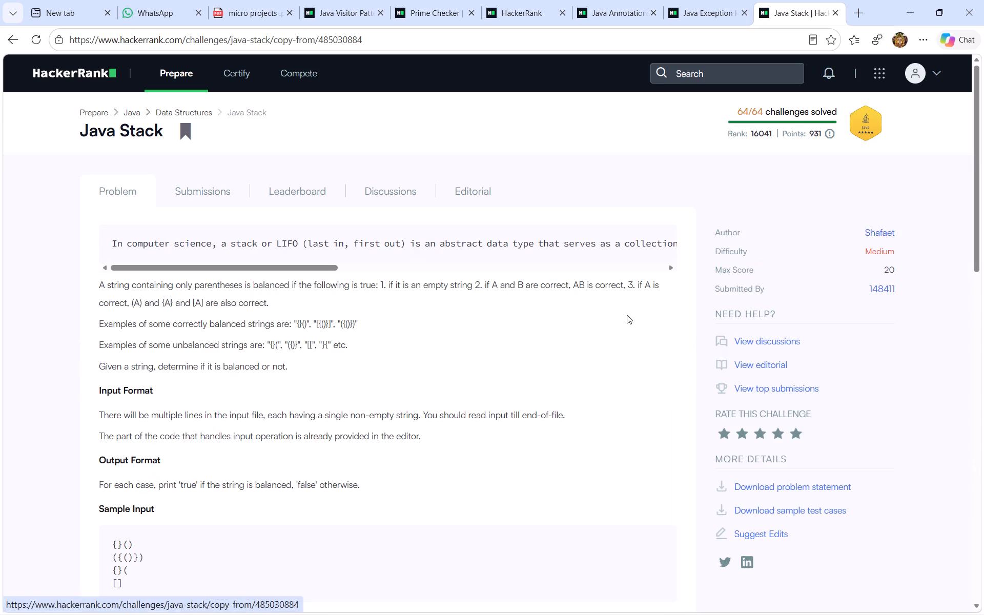
Run the Java Stack code against the sample test case.
scroll(513, 343, down, 9)
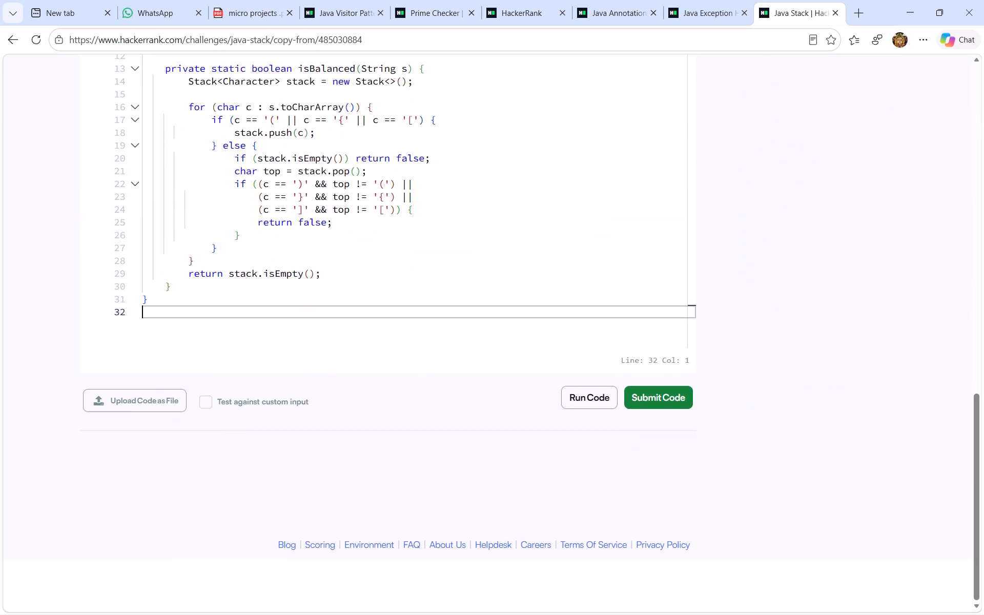
click(582, 451)
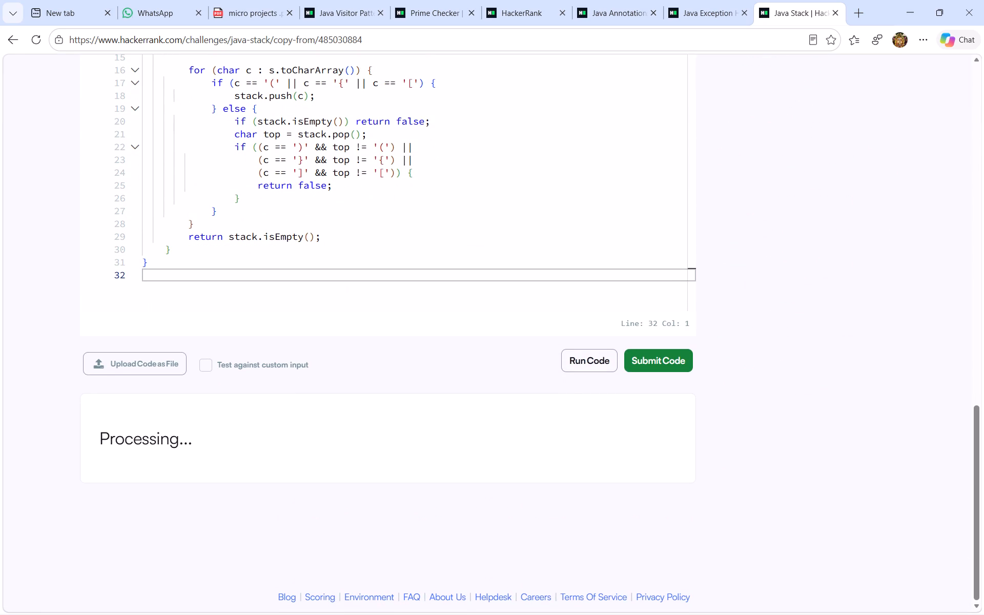
Copy the entire Java Stack code and paste it over the placeholder text in question 34's Code box in Word.
click(222, 238)
key(ctrl+a)
key(ctrl+c)
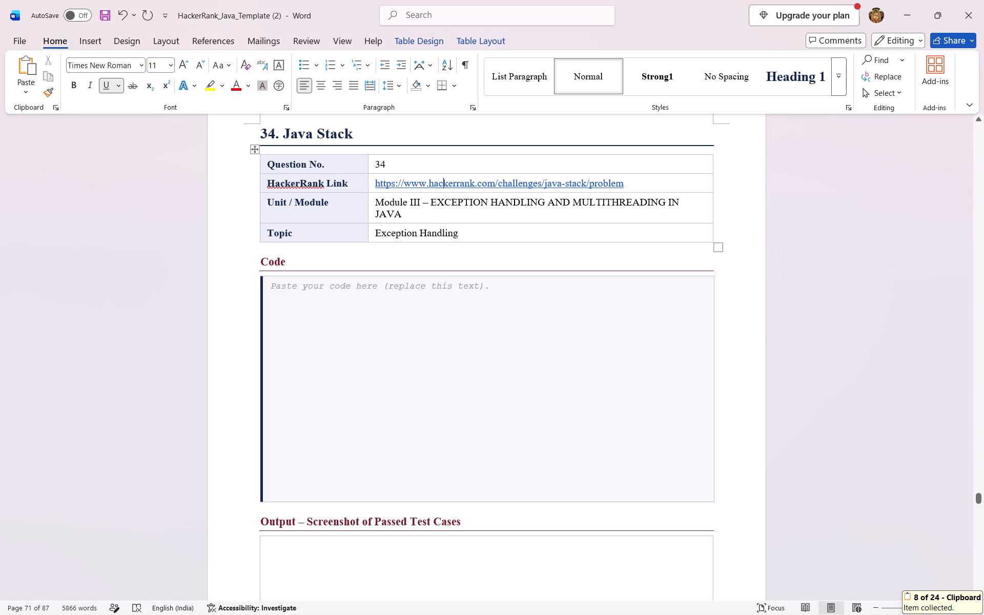
drag(492, 290, 265, 282)
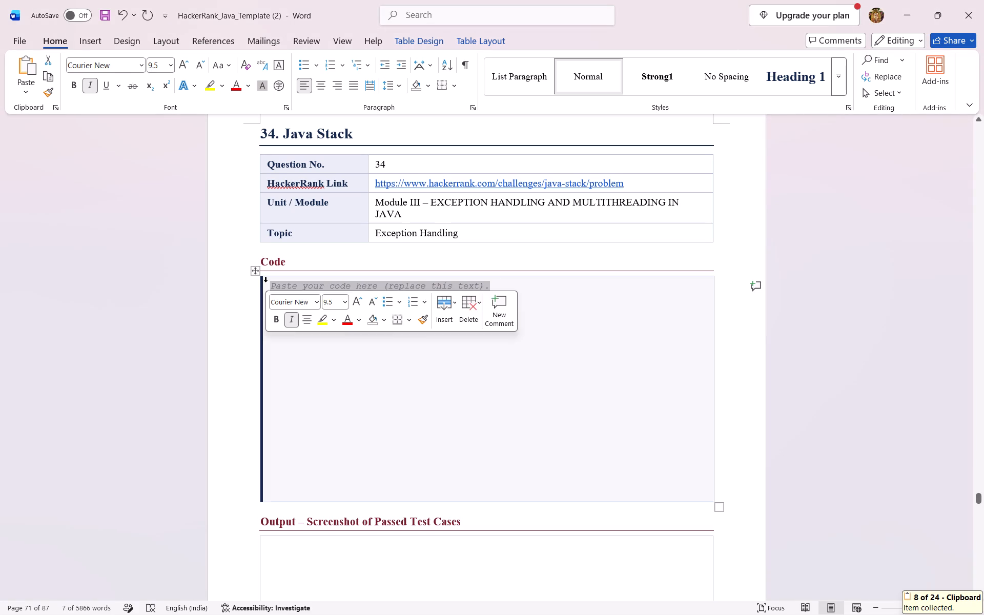
key(BackSpace)
key(ctrl+v)
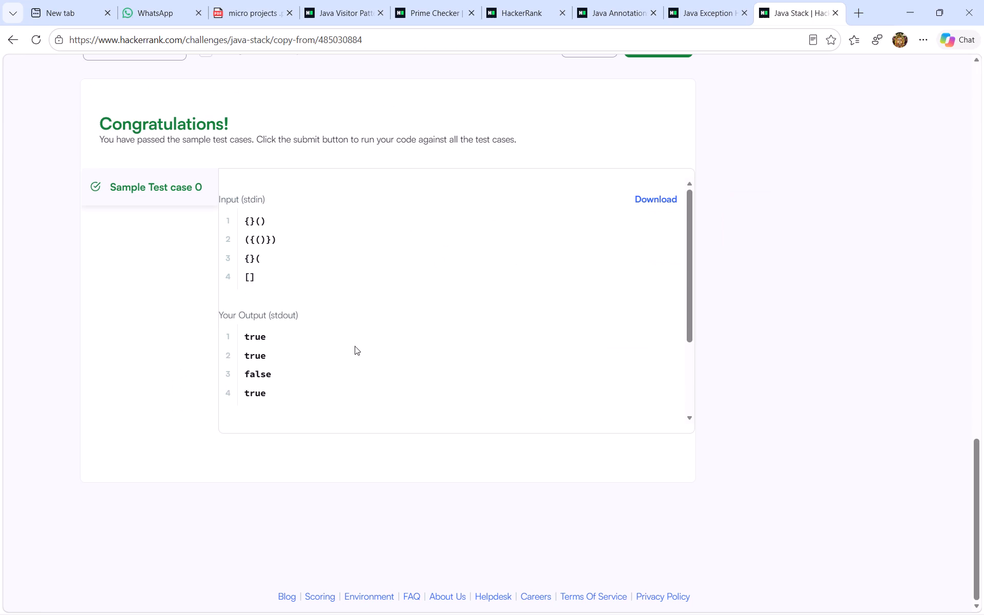
Back in the browser, capture a rectangular screenshot of the whole Congratulations panel with Java Stack's Sample Test case 0, its input and output.
scroll(371, 395, up, 3)
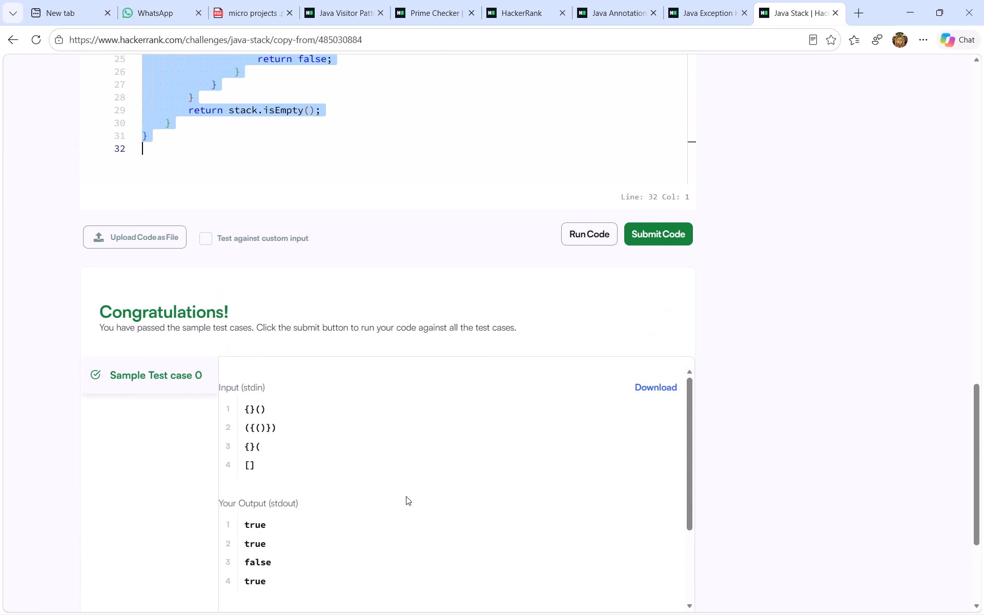
scroll(434, 454, down, 1)
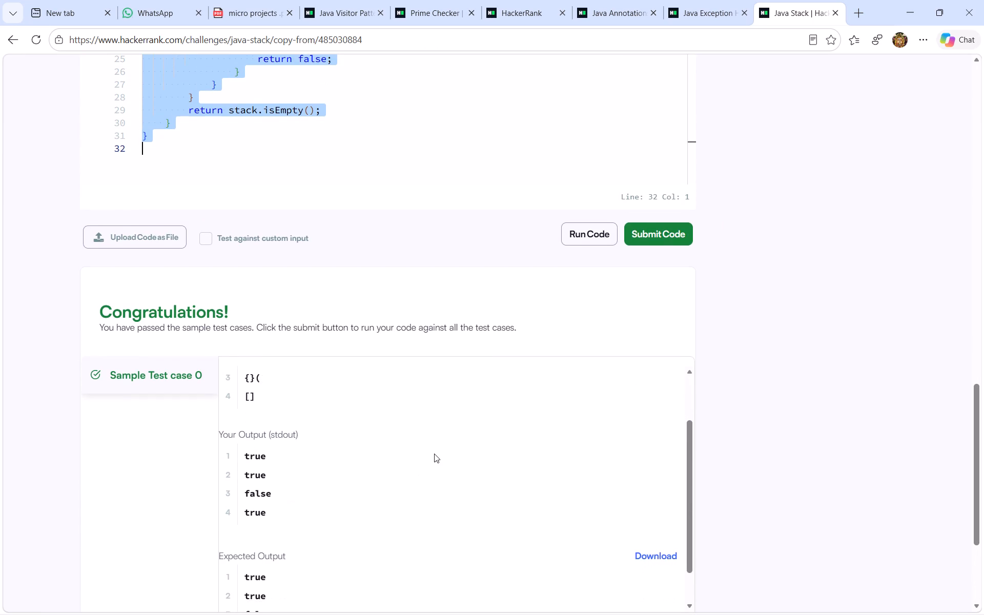
scroll(434, 454, up, 1)
scroll(434, 454, right, 1)
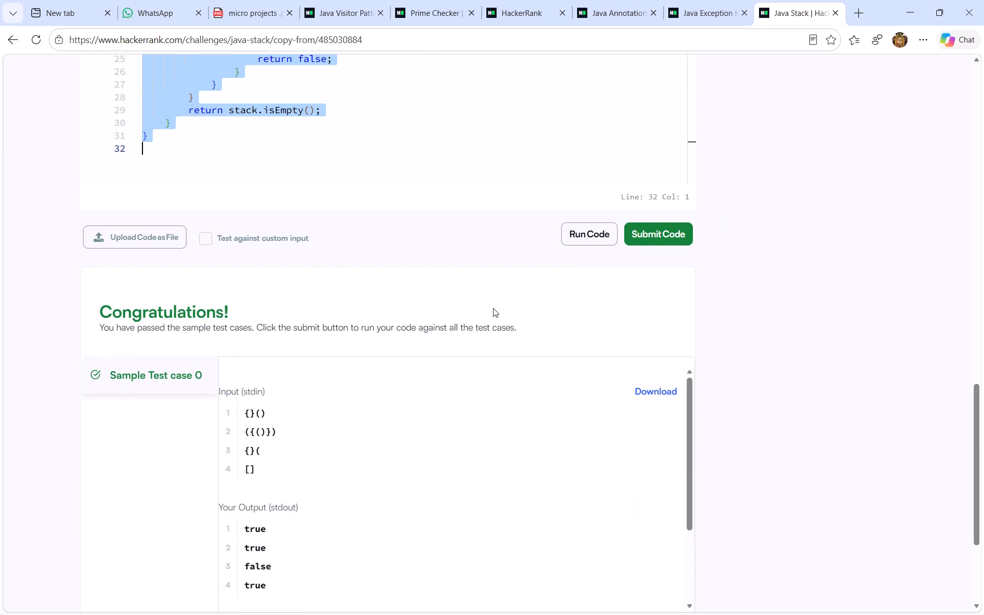
scroll(533, 209, down, 2)
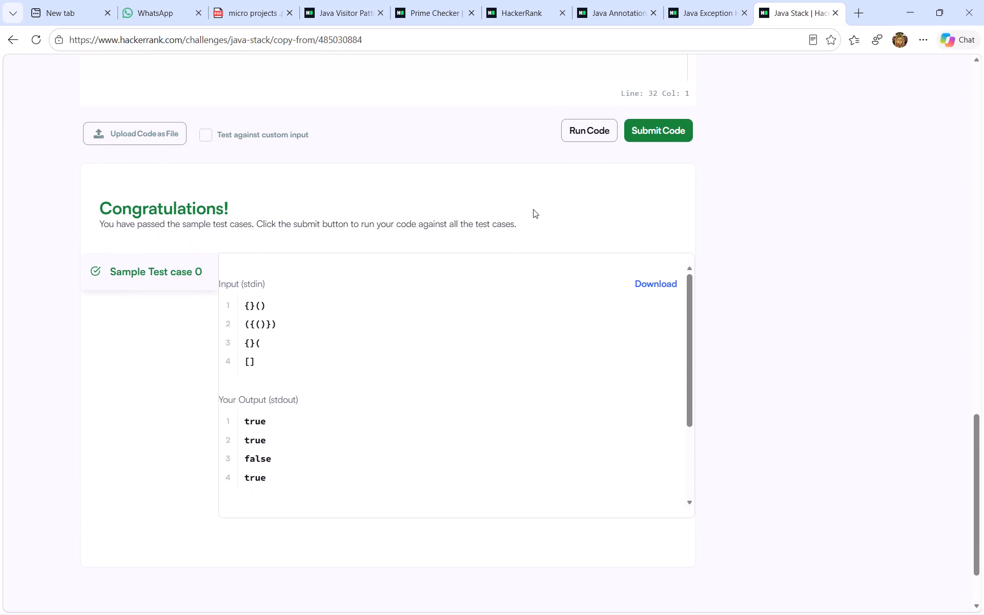
key(shift+super+s)
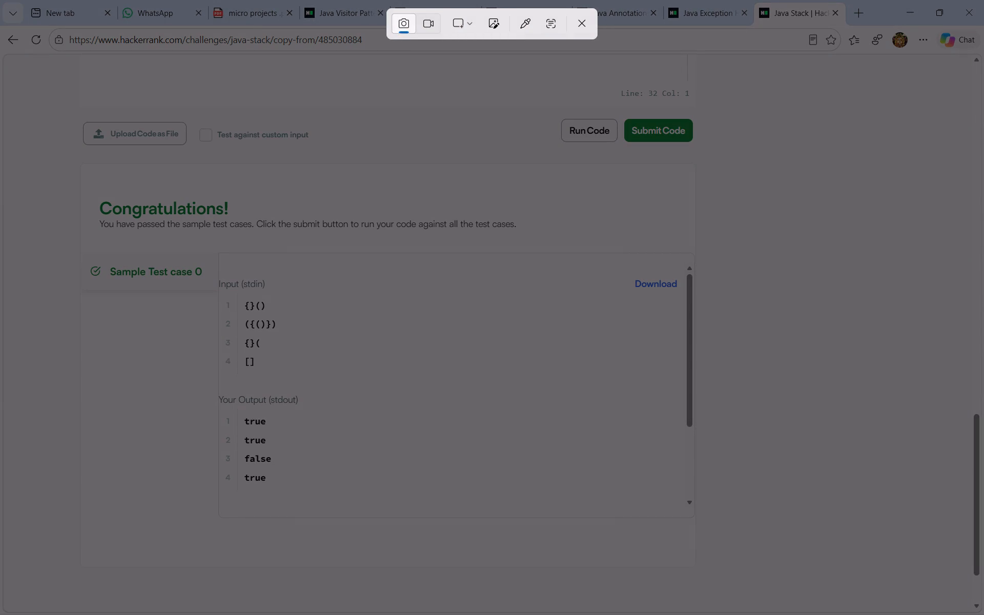
drag(77, 166, 604, 486)
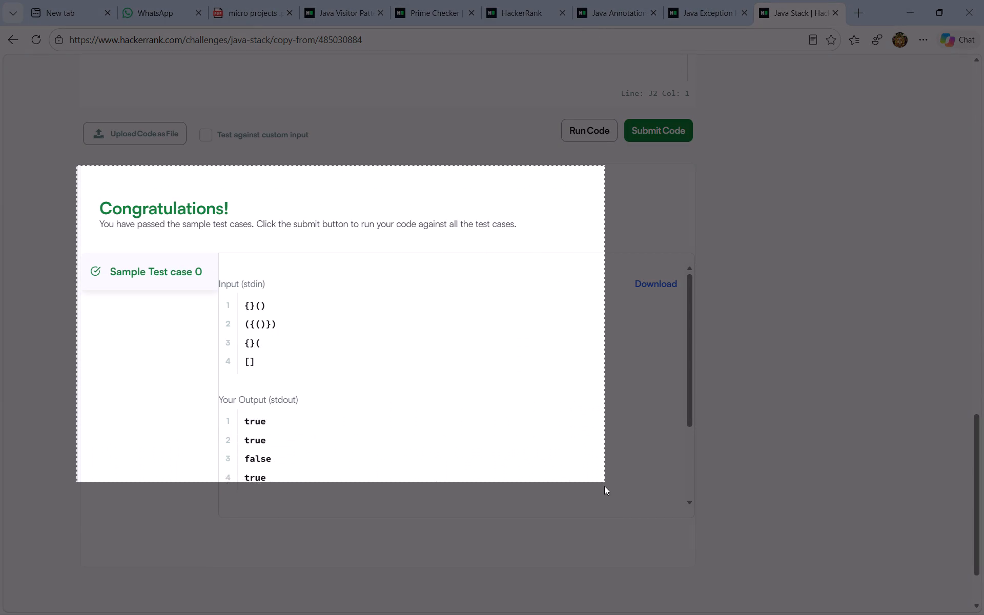
drag(604, 486, 685, 589)
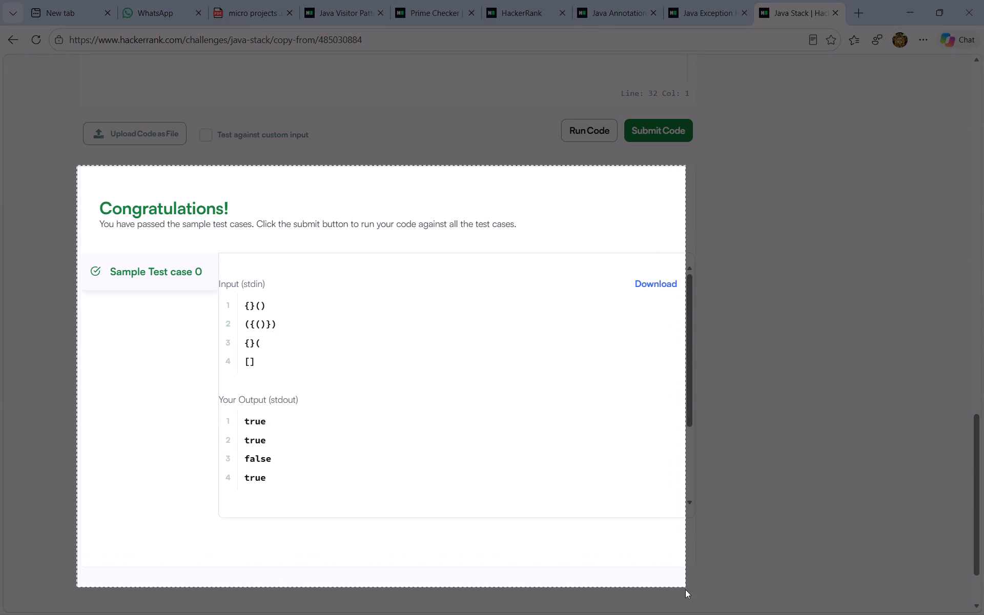
drag(685, 589, 693, 568)
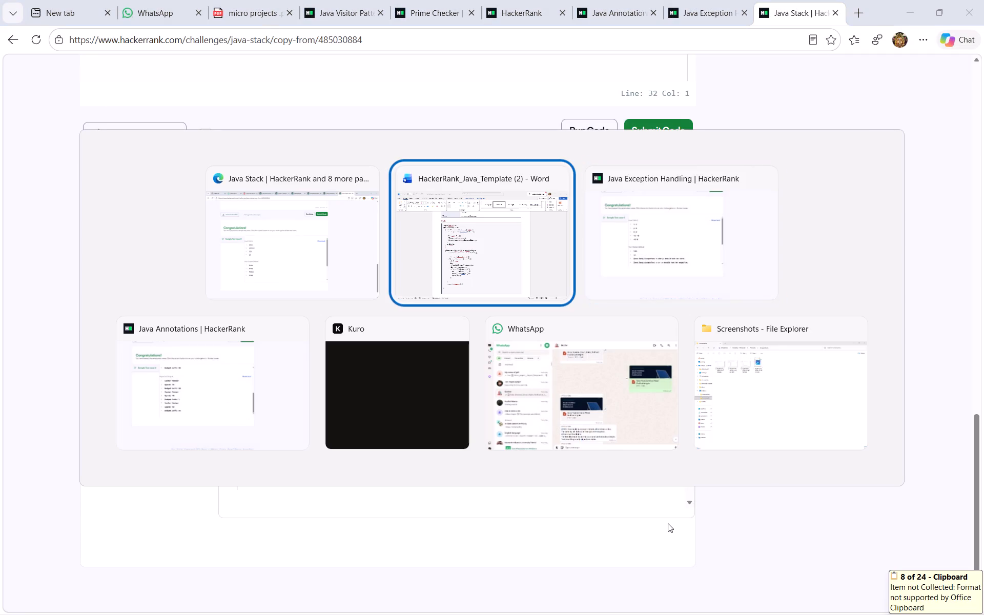
In Word, delete the placeholder text in question 34's box under Output – Screenshot of Passed Test Cases.
scroll(638, 547, down, 3)
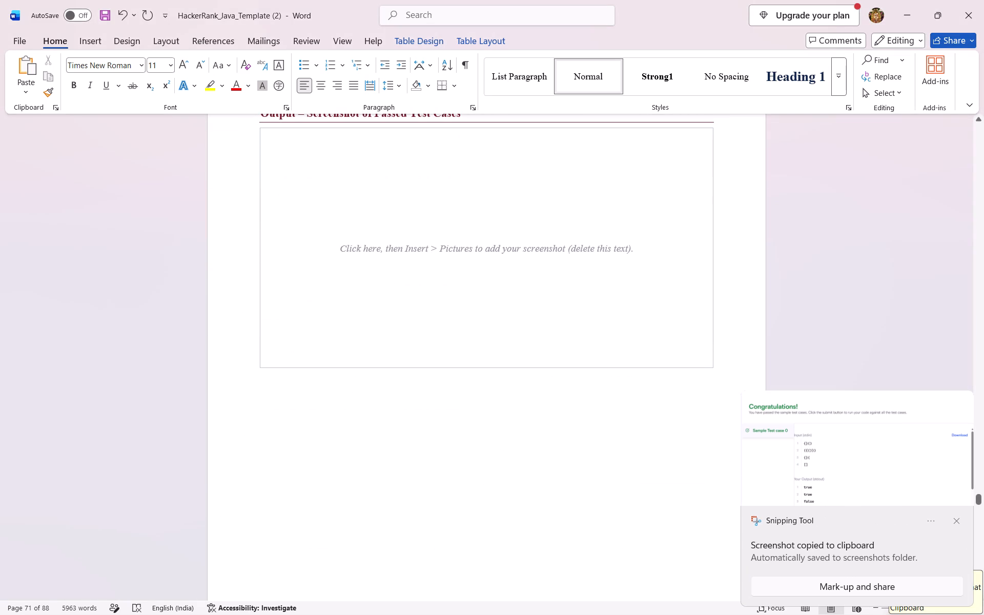
drag(641, 250, 360, 249)
key(BackSpace)
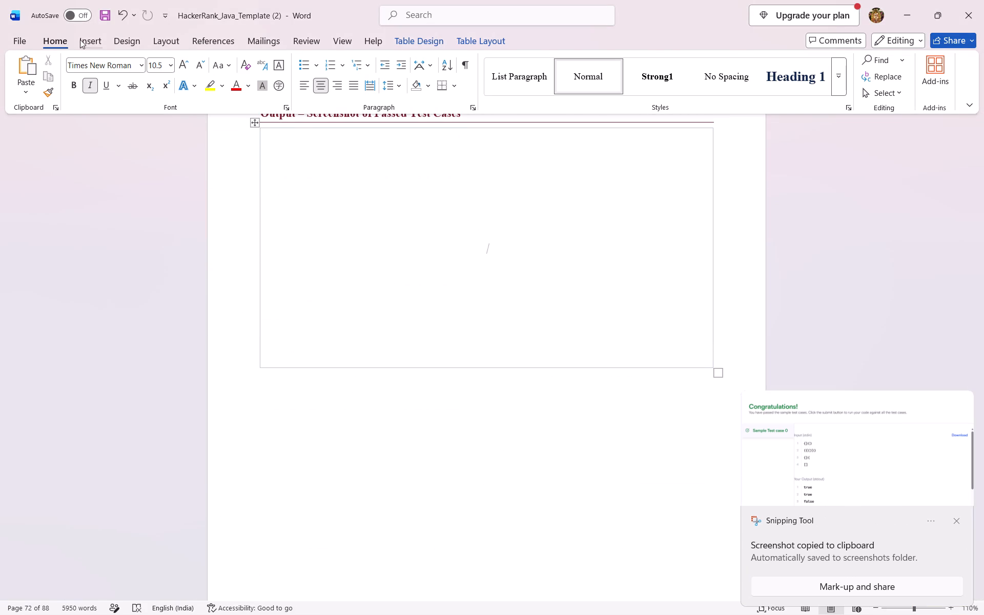
click(80, 39)
click(132, 62)
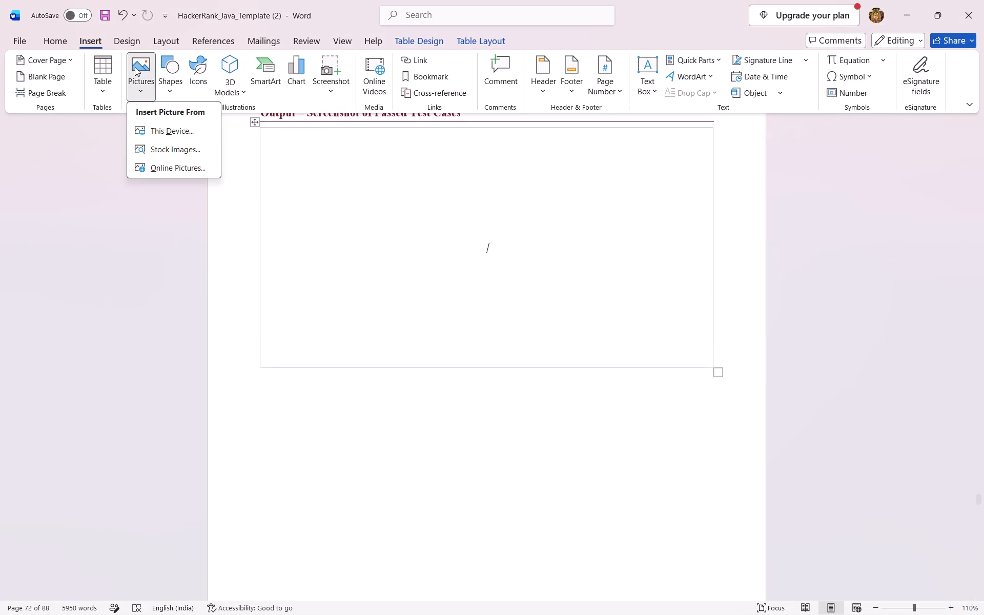
click(141, 130)
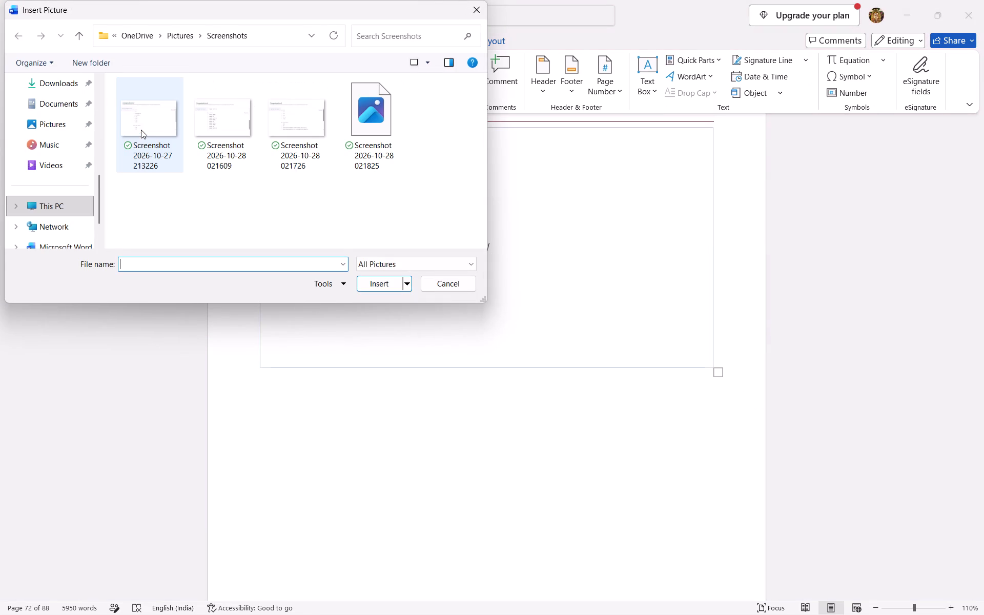
click(373, 137)
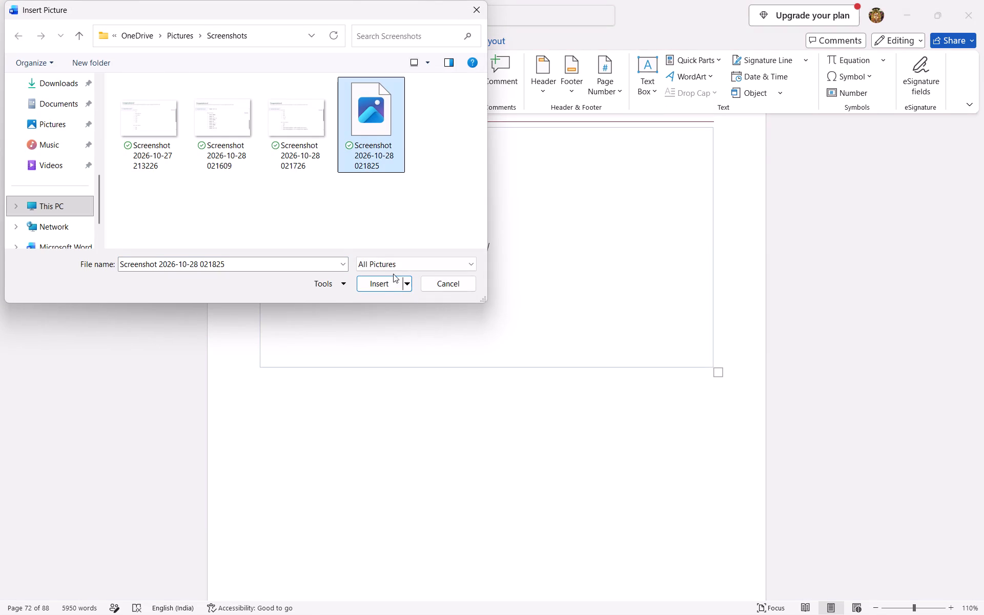
click(381, 280)
click(460, 542)
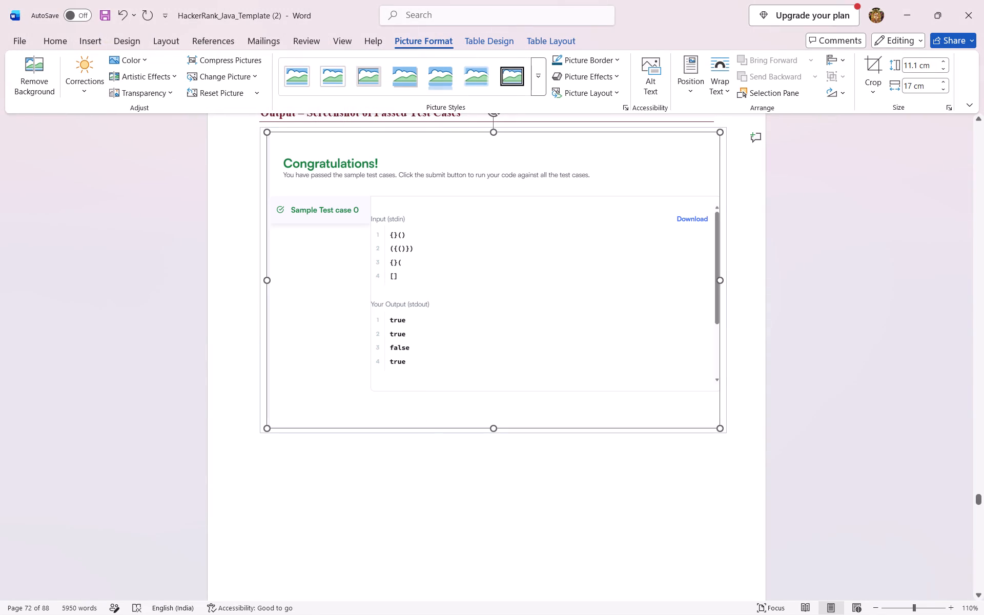
Delete the placeholder text in the Code box of question 35, Java ArrayList.
scroll(460, 542, down, 5)
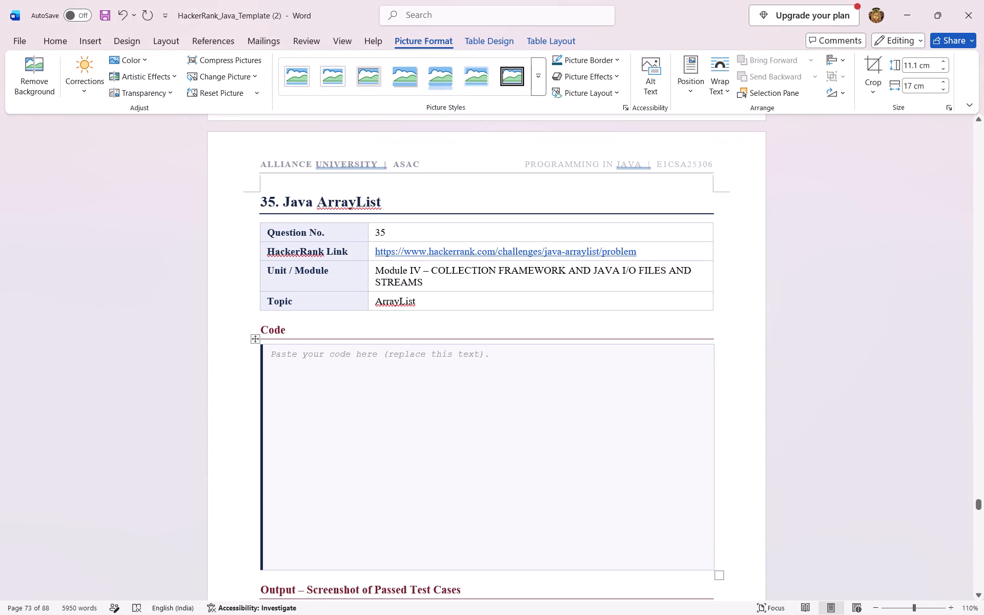
drag(487, 358, 275, 363)
key(BackSpace)
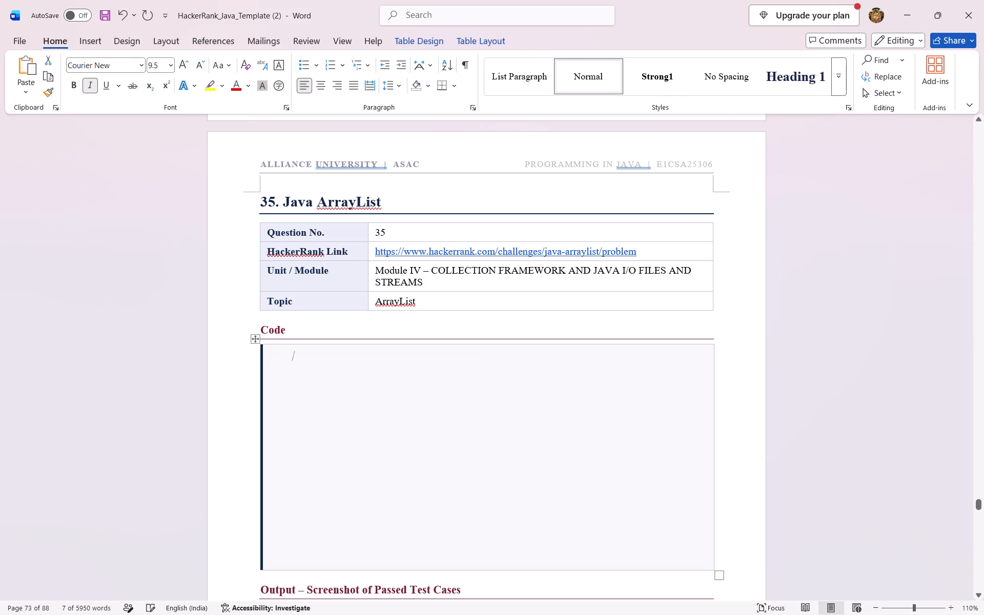
Follow question 35's HackerRank link to open the Java Arraylist problem in the browser.
ctrl+click(415, 256)
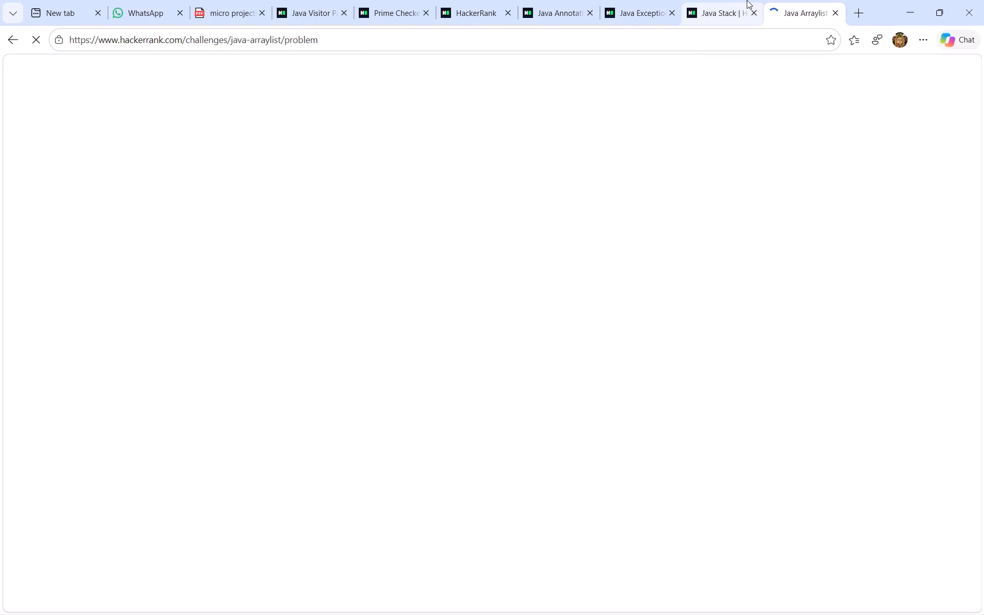
Close the Java Exception Handling and Java Annotations pages in the browser.
click(673, 12)
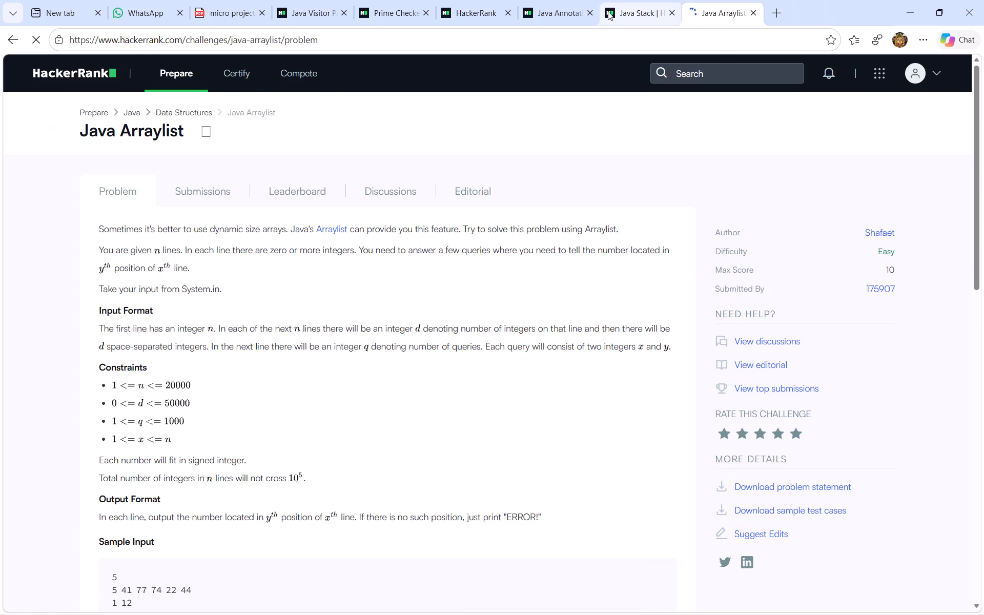
click(590, 12)
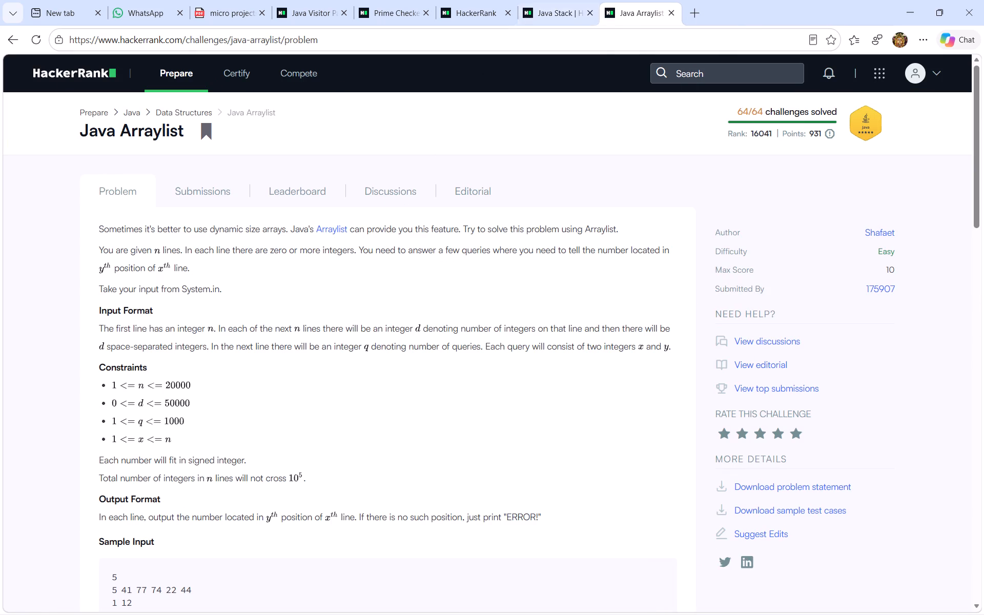
Open the accepted Java 8 submission of the Java Arraylist problem in the HackerRank code editor.
scroll(391, 251, down, 3)
scroll(391, 251, up, 2)
scroll(391, 251, down, 4)
scroll(391, 251, up, 3)
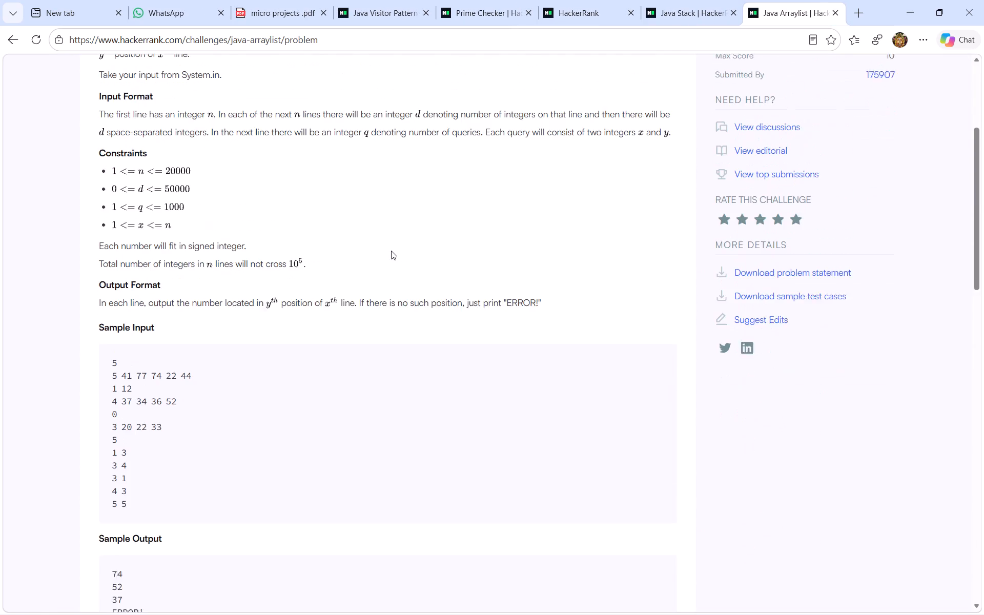
scroll(247, 122, up, 2)
click(203, 107)
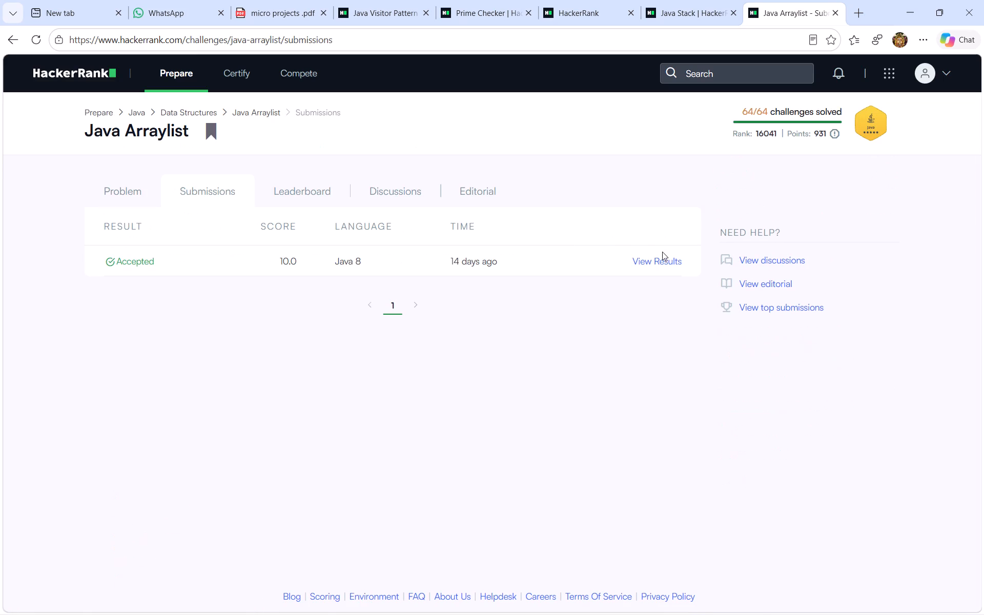
click(663, 257)
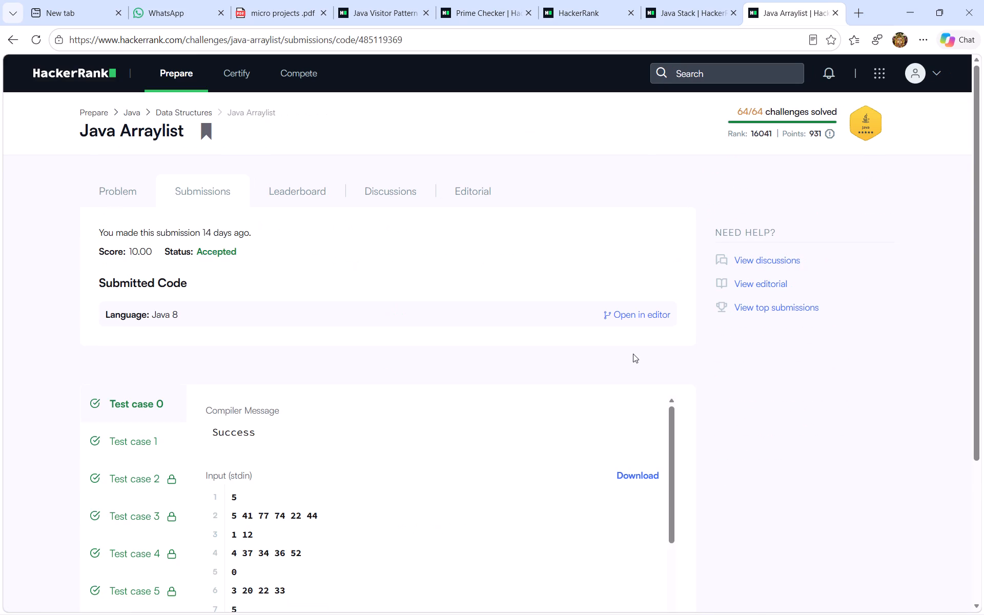
scroll(633, 354, down, 1)
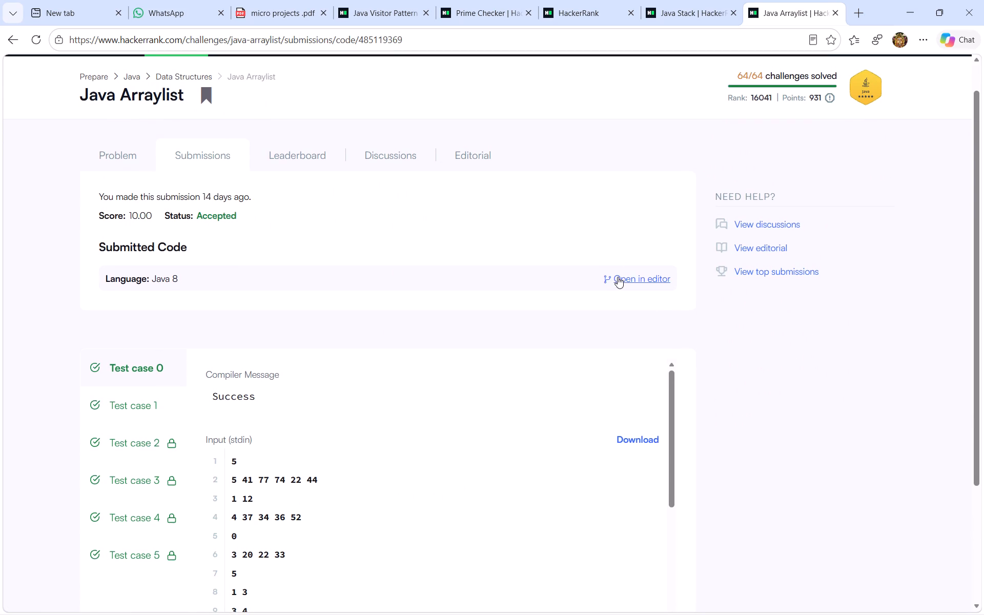
click(615, 283)
Copy the entire Java Arraylist solution code from the editor.
scroll(546, 366, down, 3)
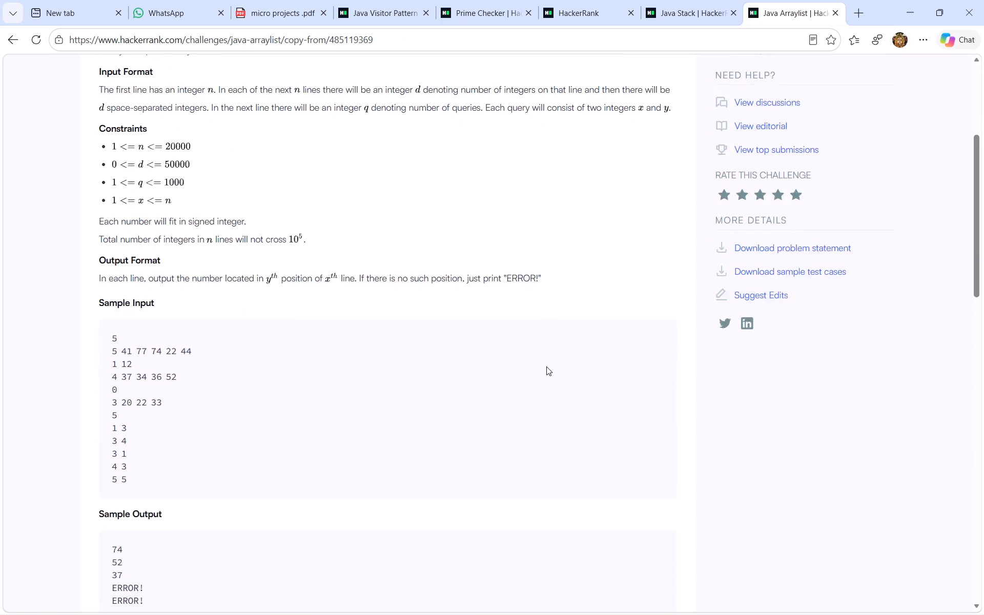
scroll(546, 366, down, 4)
scroll(493, 434, down, 2)
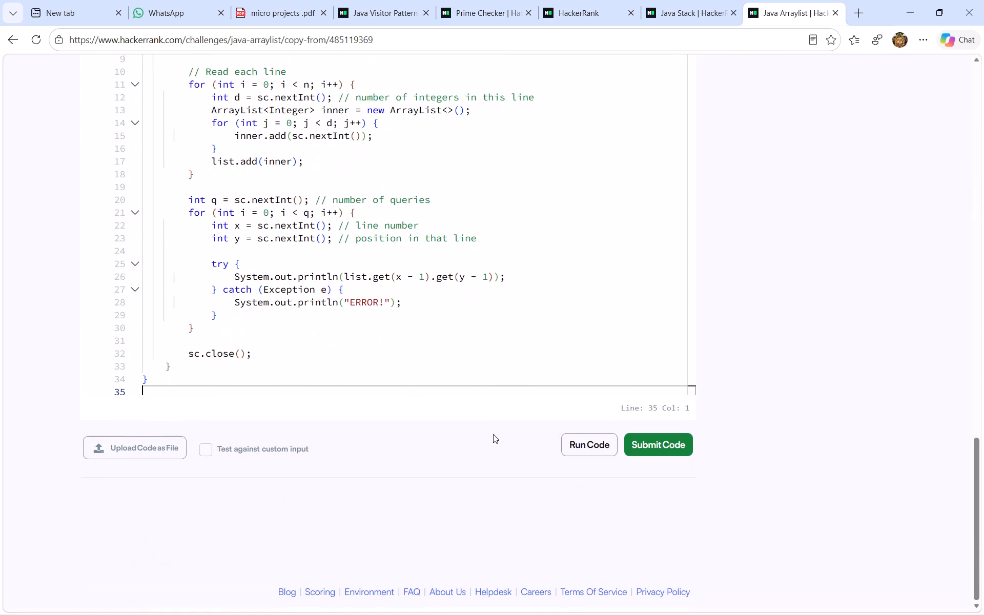
scroll(493, 434, down, 1)
key(ctrl+a)
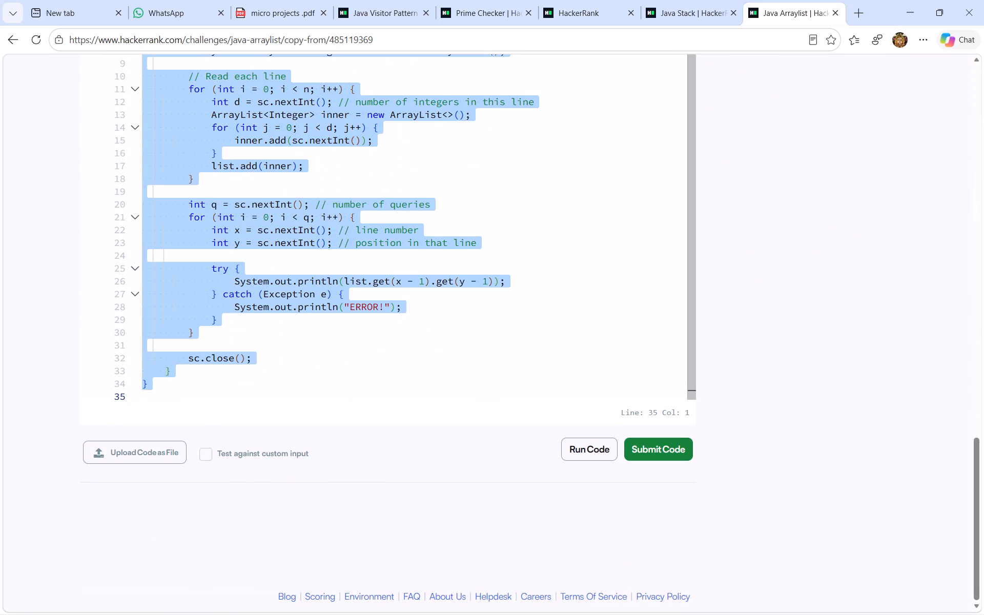
key(ctrl+c)
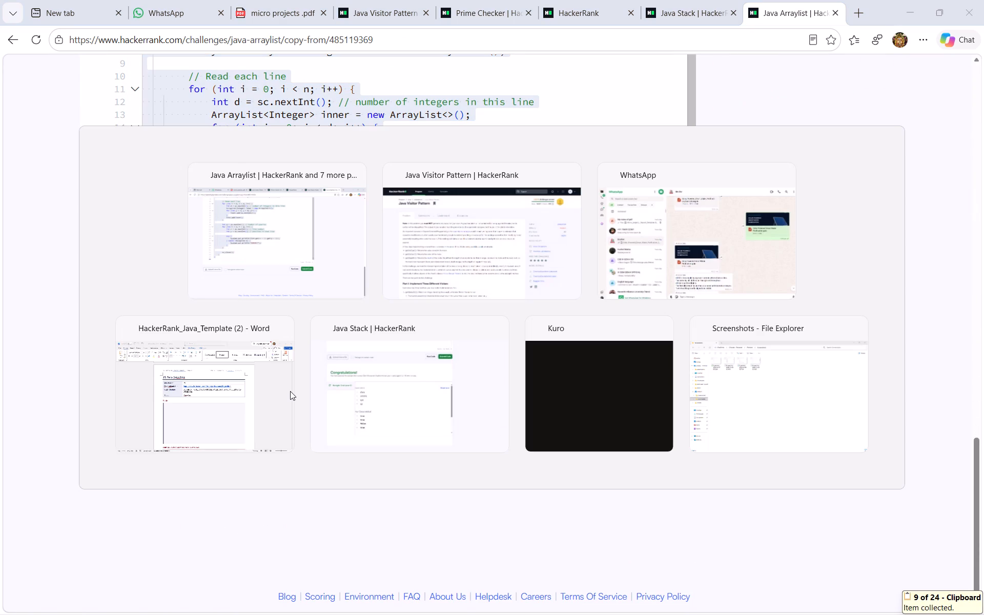
Switch to the HackerRank_Java_Template (2) document in Word and paste the copied solution into question 35's empty Code box.
click(290, 391)
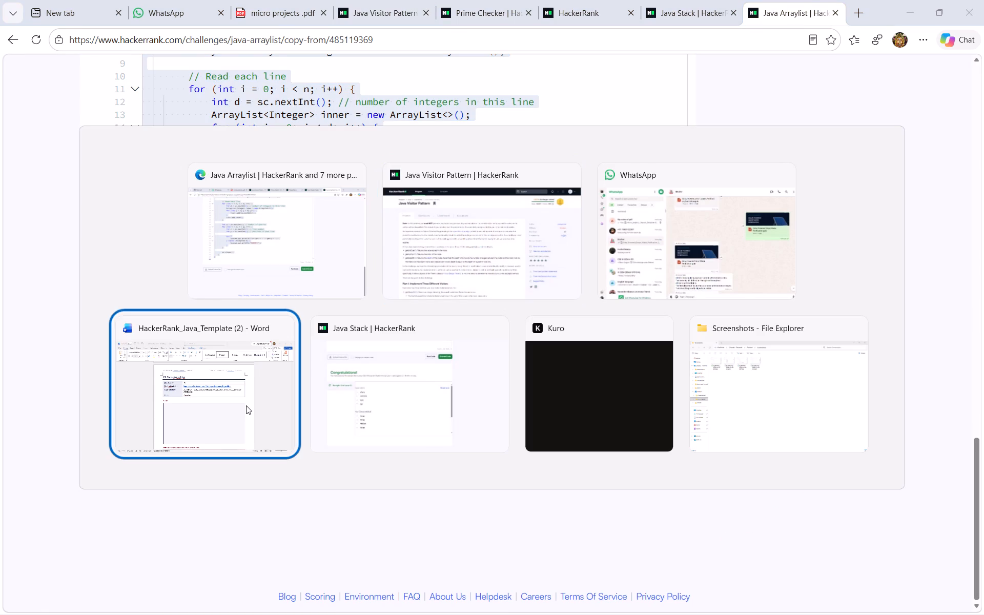
click(300, 371)
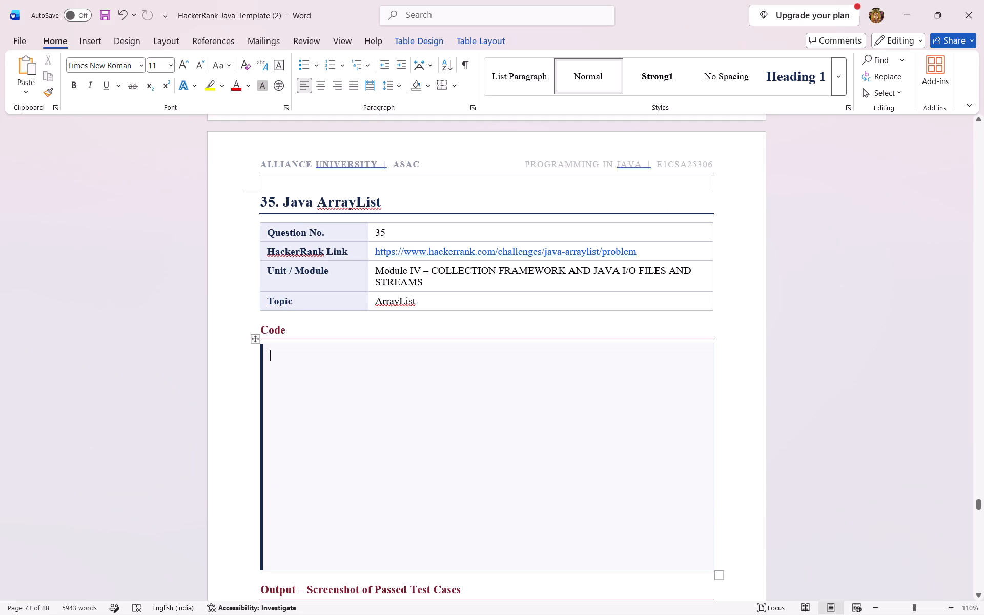
key(ctrl+v)
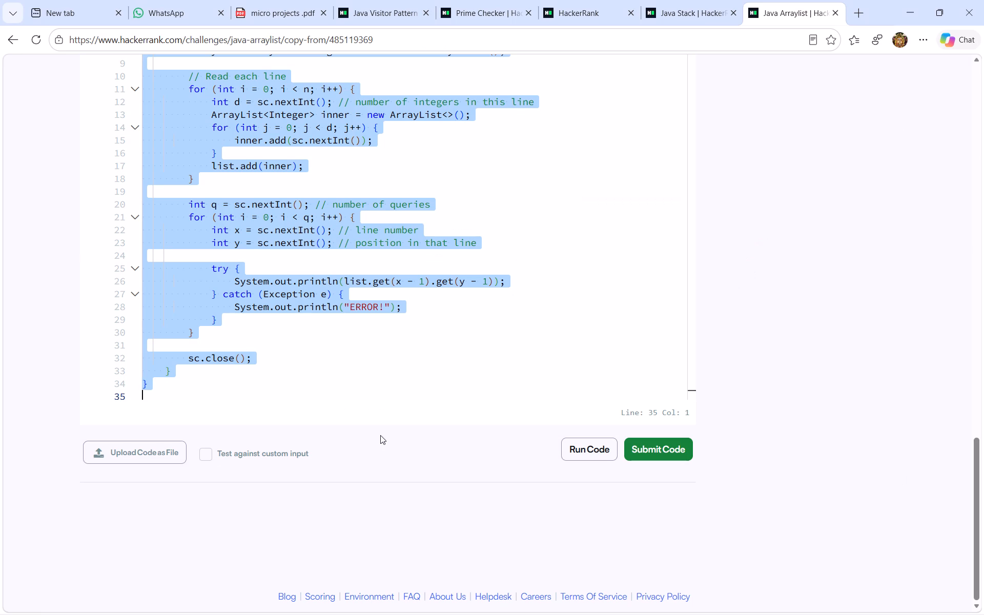
Back in the browser, run the Java Arraylist code against the sample test cases.
click(574, 456)
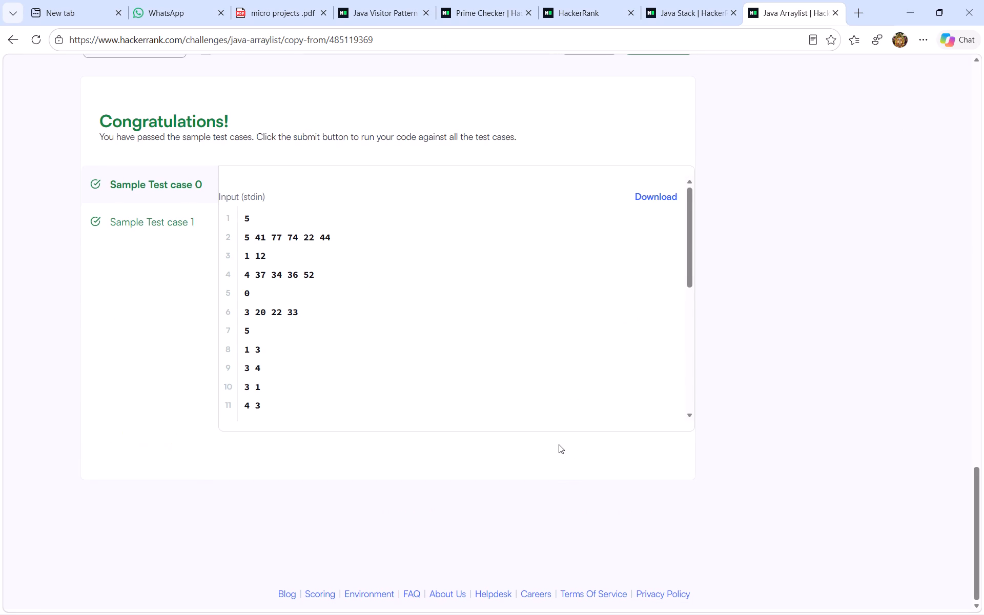
Capture a screenshot of the Java Arraylist Congratulations section with its passed sample test cases.
key(shift+super+s)
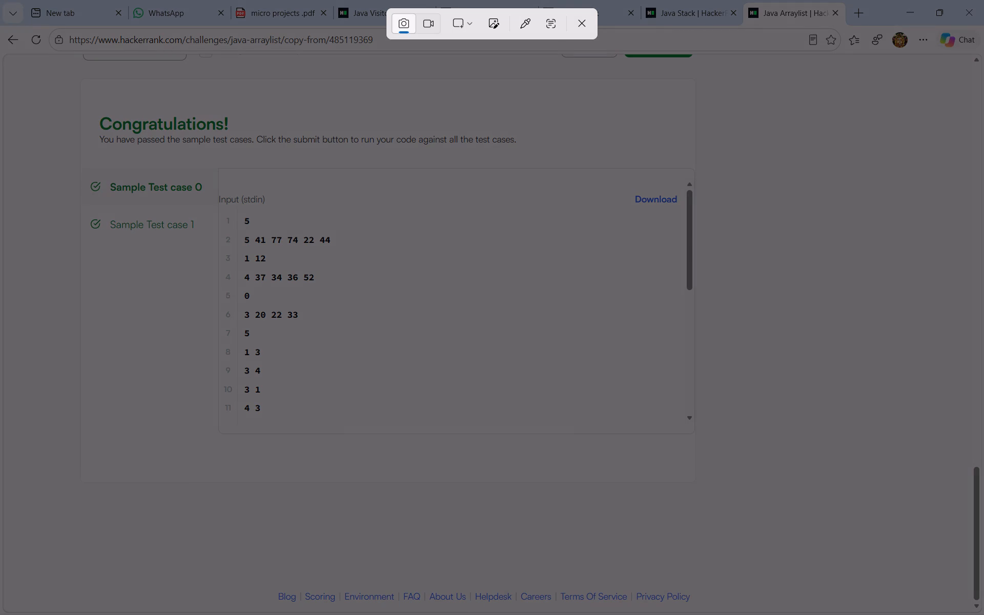
drag(82, 78, 599, 378)
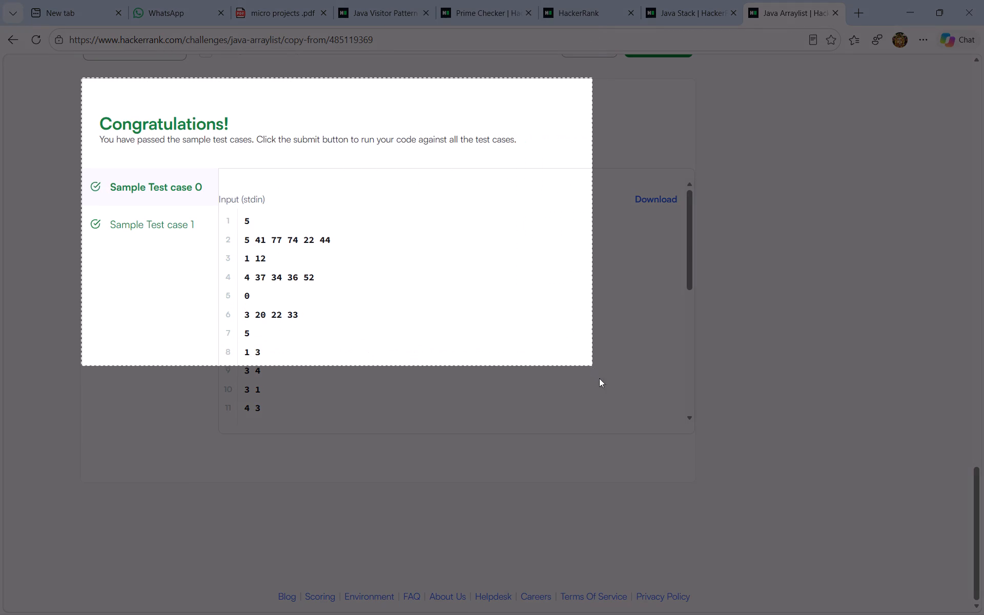
drag(599, 378, 658, 480)
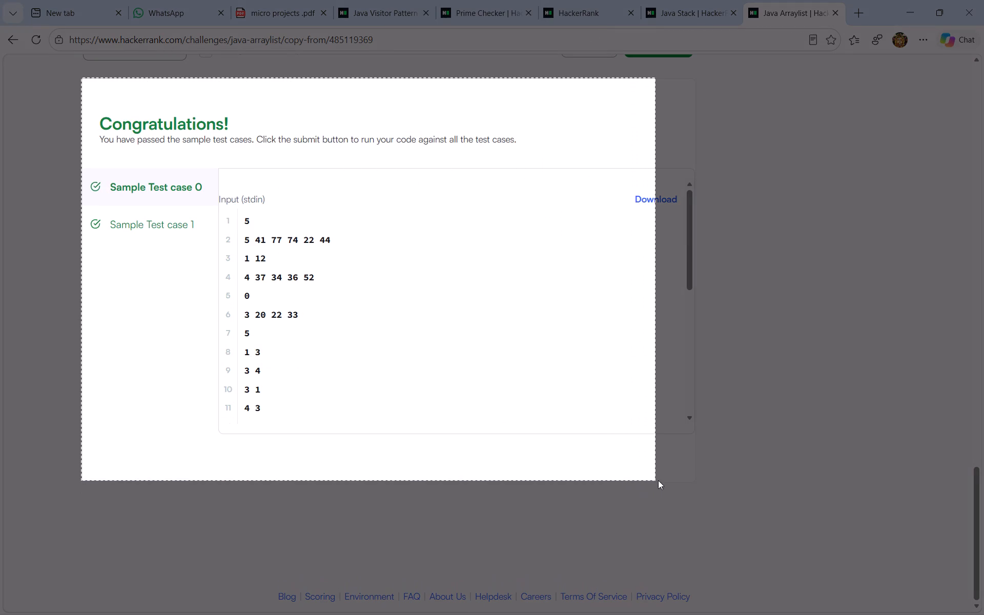
drag(658, 480, 693, 479)
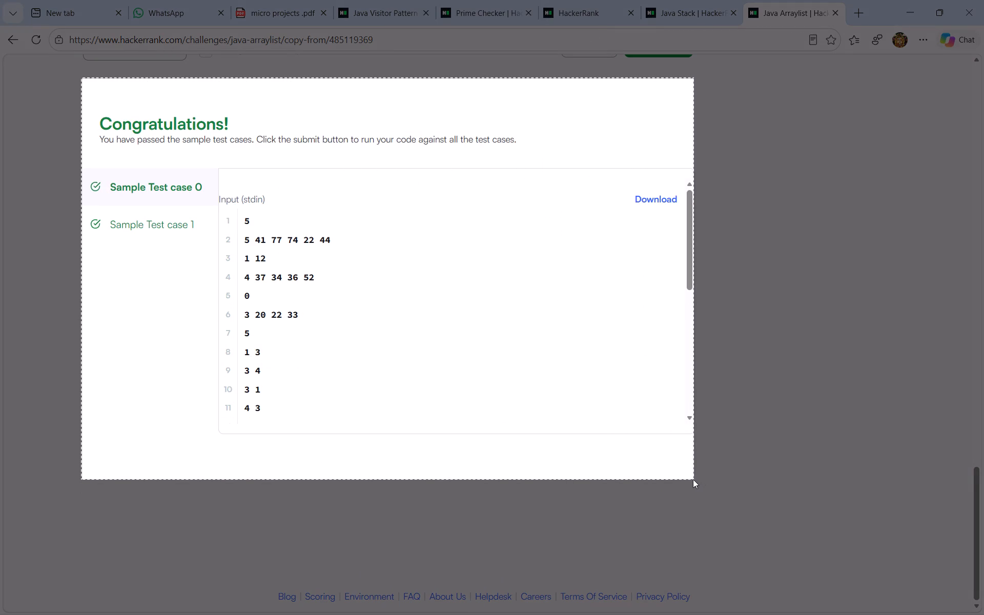
drag(693, 479, 693, 480)
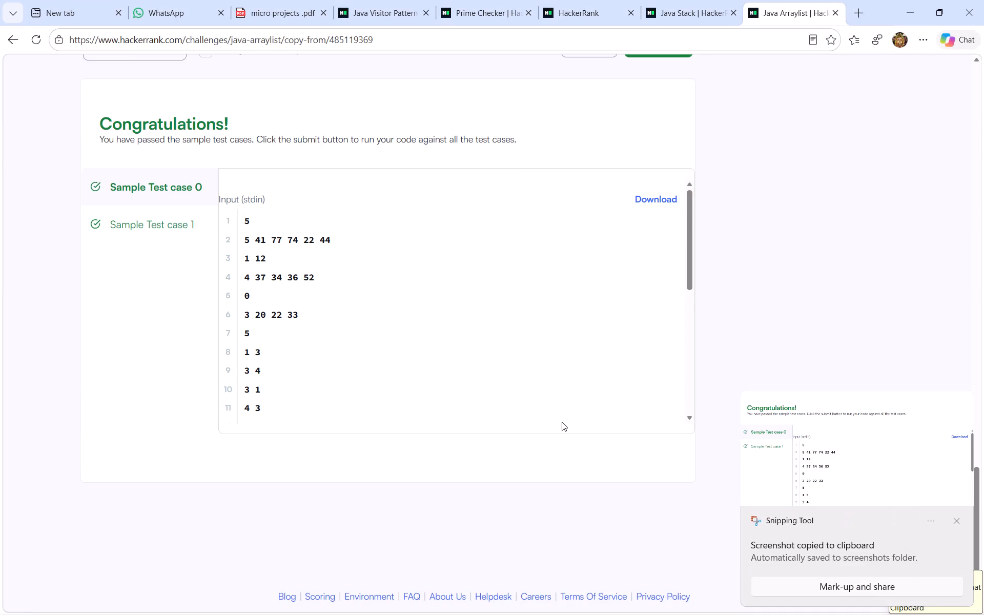
scroll(544, 461, down, 1)
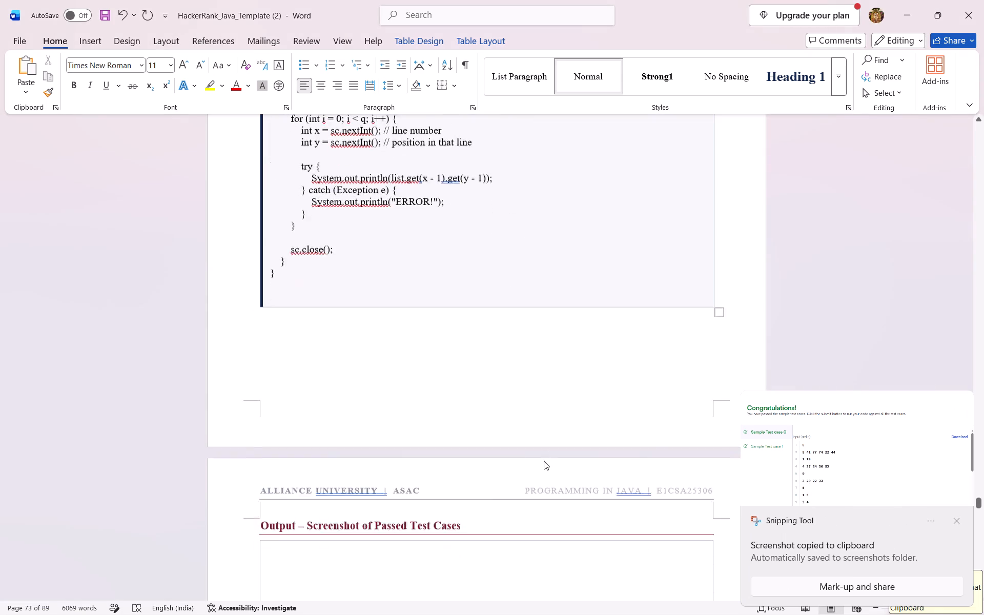
scroll(544, 461, down, 1)
drag(635, 526, 387, 522)
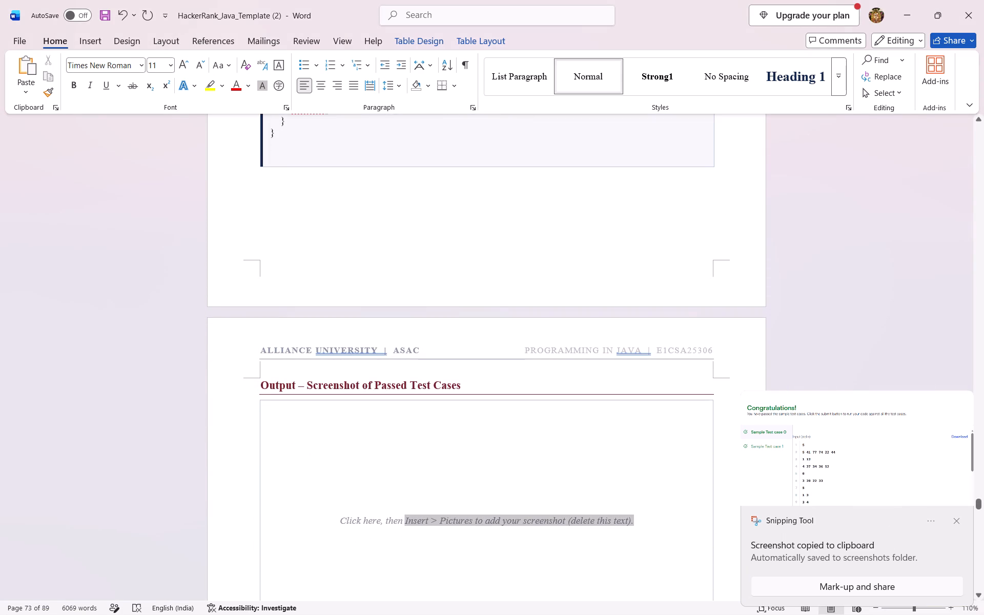
drag(387, 522, 321, 514)
key(BackSpace)
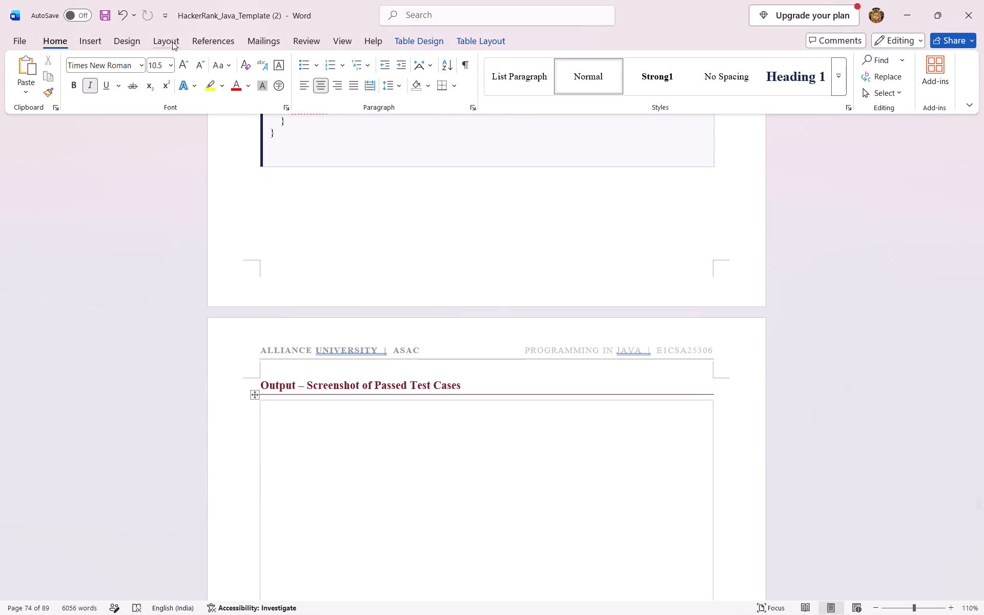
click(80, 47)
click(143, 70)
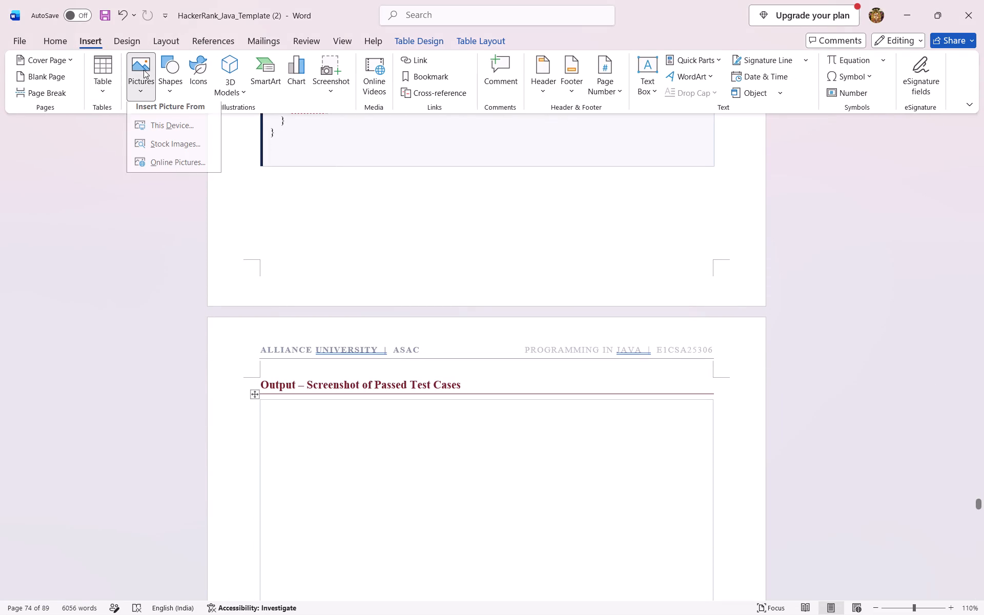
click(156, 122)
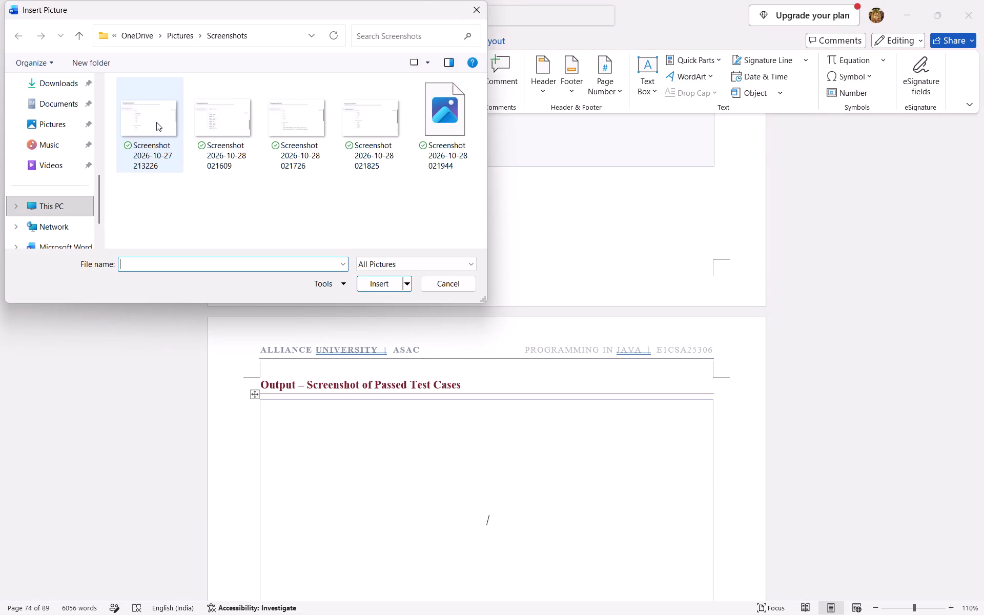
click(438, 126)
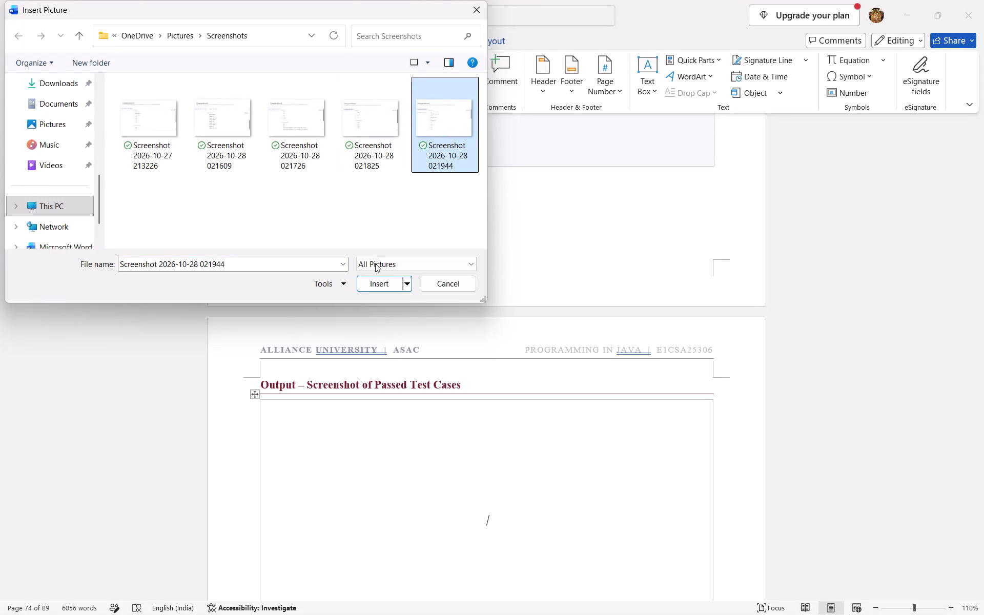
click(371, 276)
Follow the HackerRank link of question 36, Java List, to open its problem in the browser.
scroll(385, 346, down, 1)
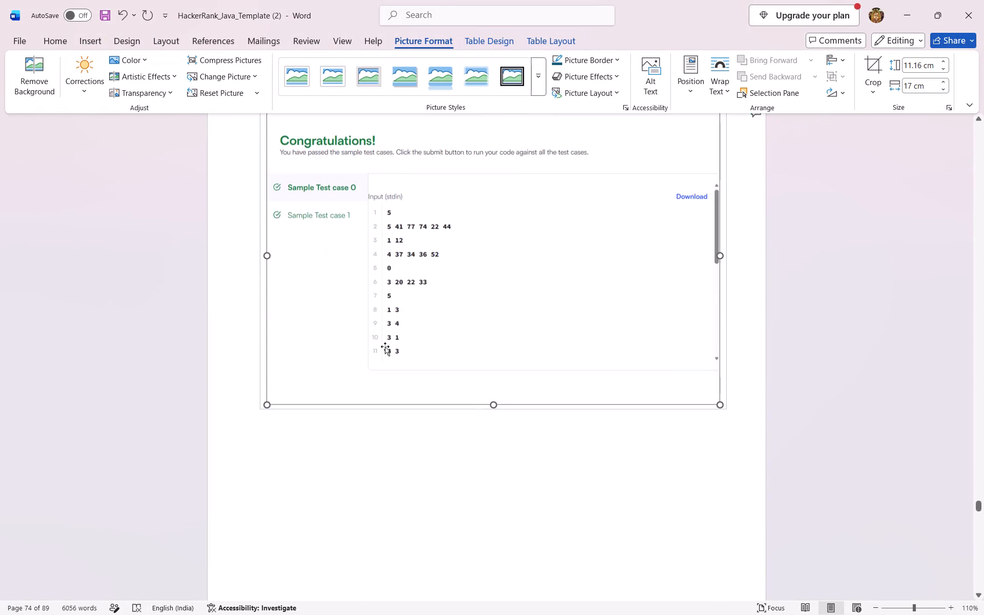
scroll(385, 346, down, 4)
scroll(385, 346, up, 1)
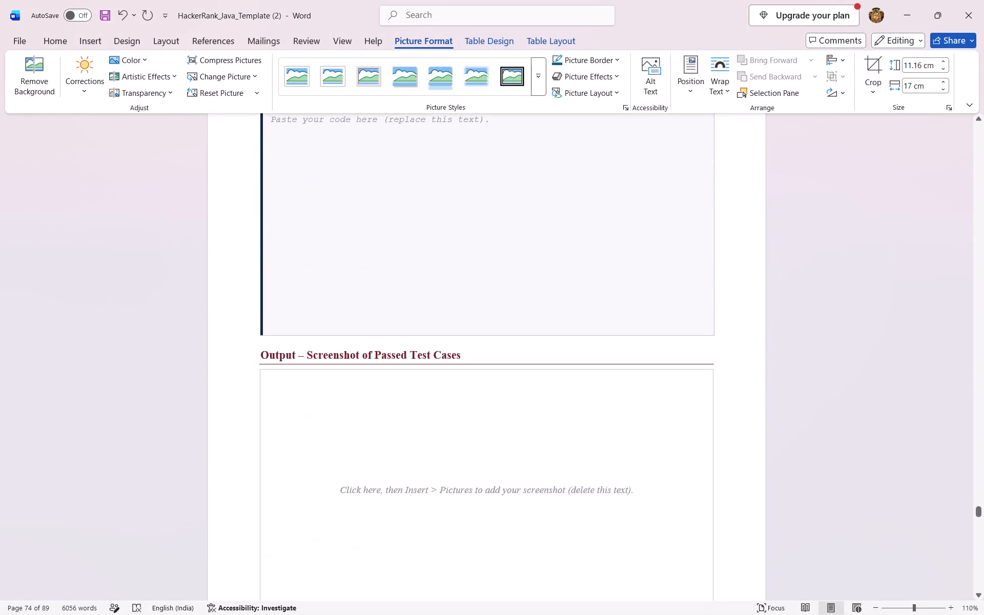
scroll(385, 346, up, 1)
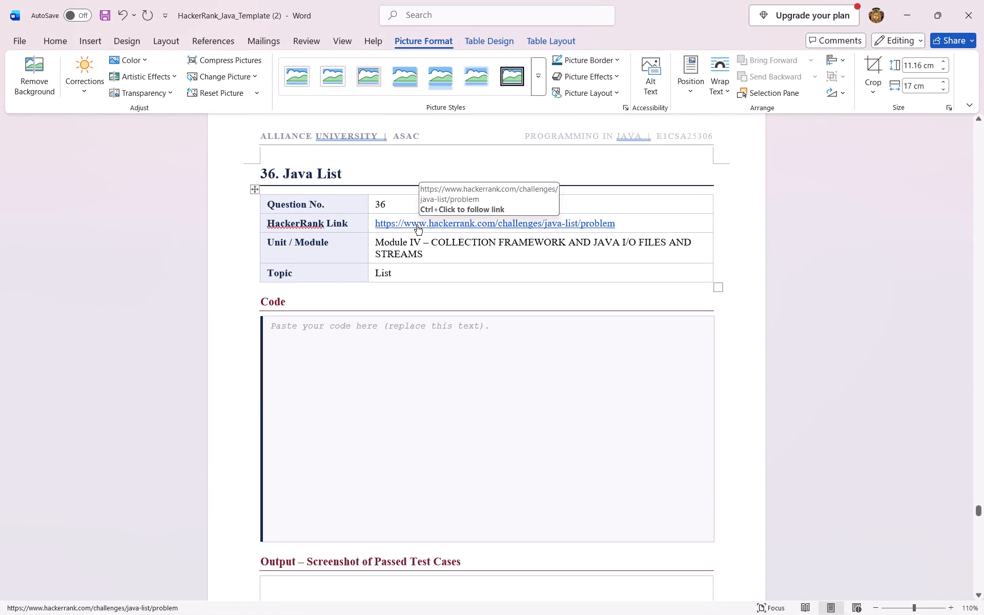
ctrl+click(417, 224)
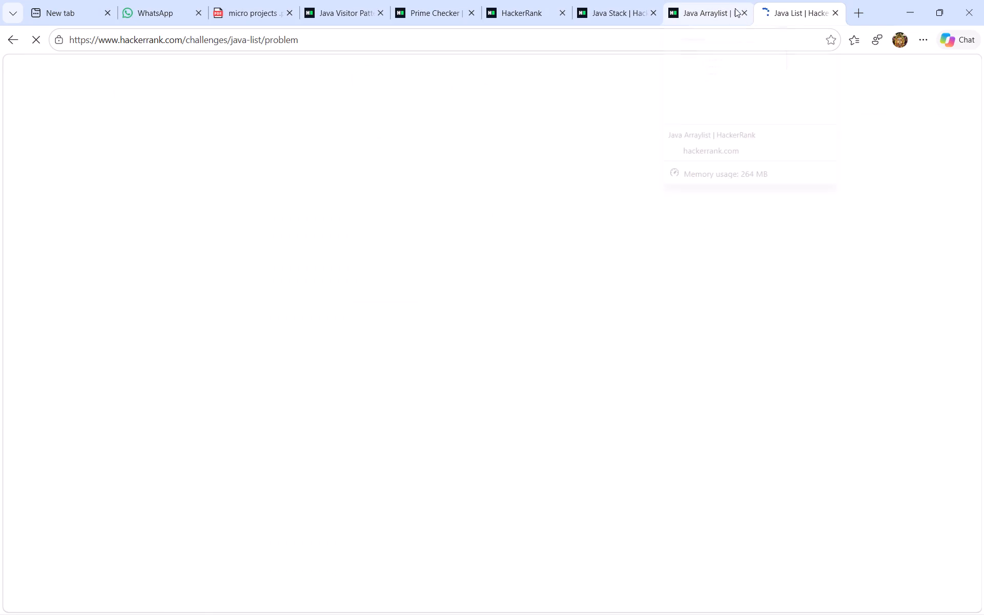
Close the Java Arraylist and Java Stack pages in the browser.
click(742, 11)
click(654, 13)
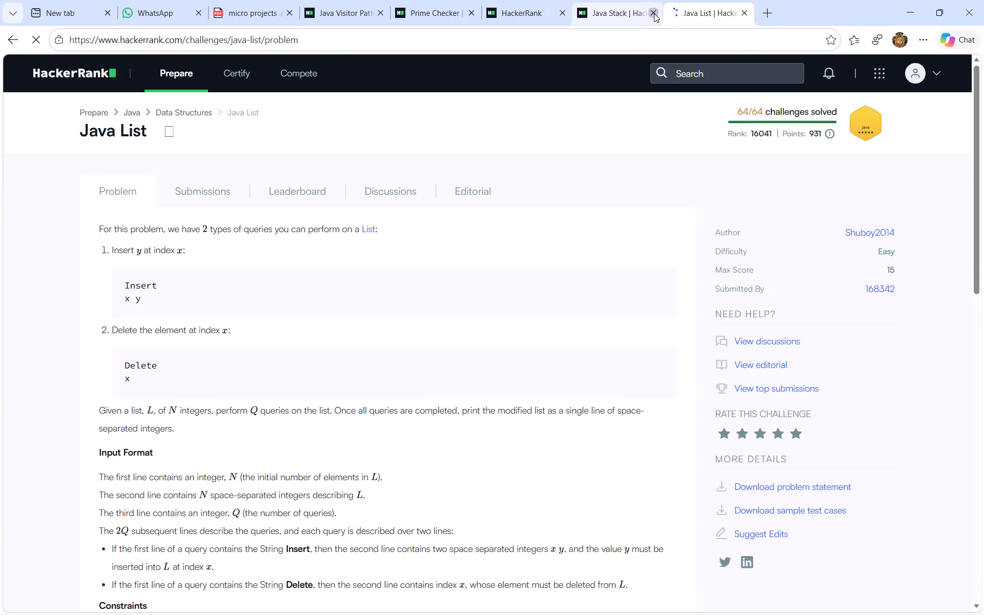
Find the earlier accepted Java 8 submission for Java List and open its code in the editor.
scroll(426, 266, down, 1)
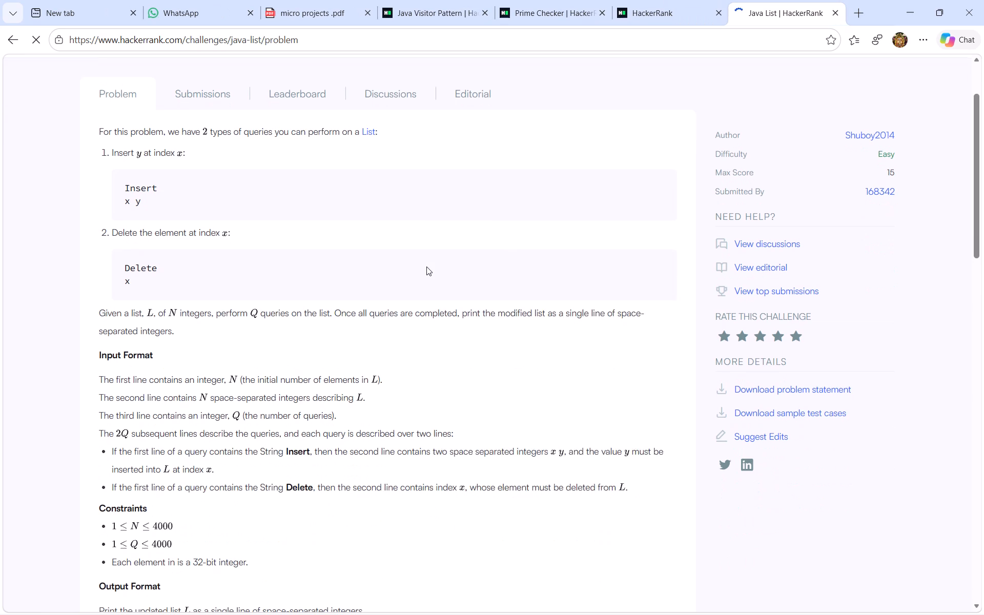
right_click(426, 266)
click(330, 453)
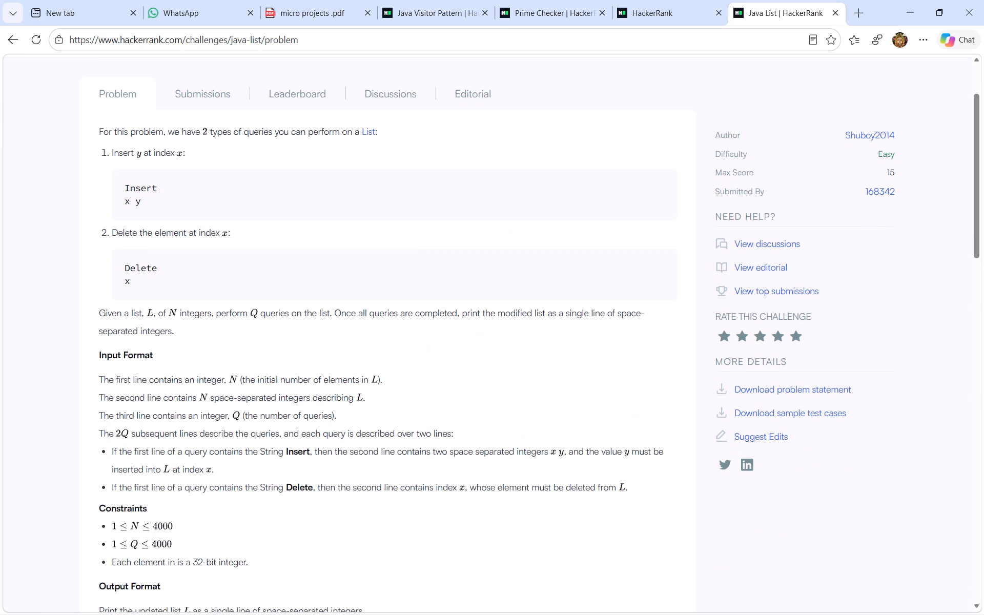
scroll(397, 326, down, 2)
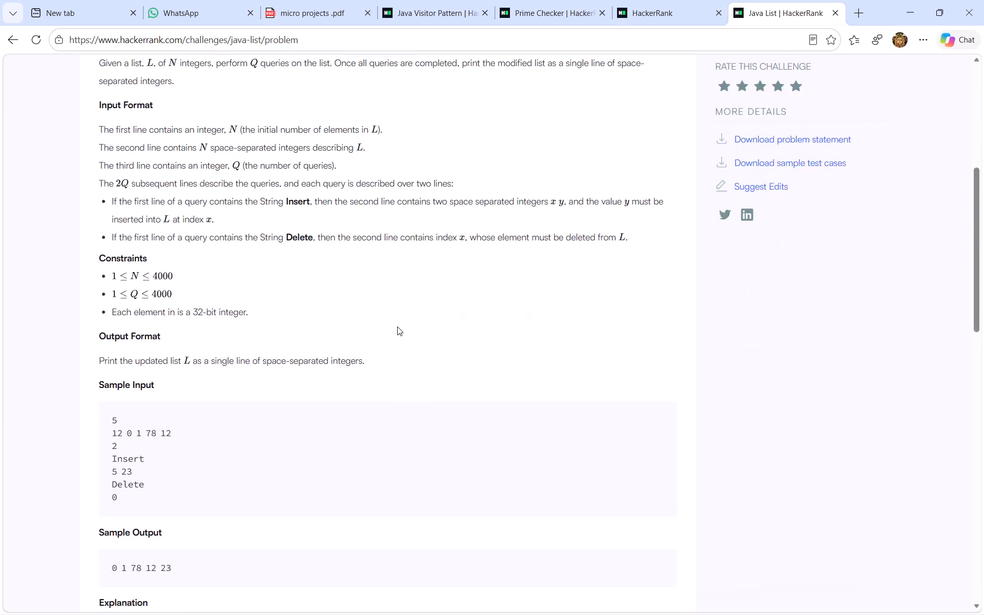
scroll(397, 326, down, 2)
scroll(397, 326, up, 5)
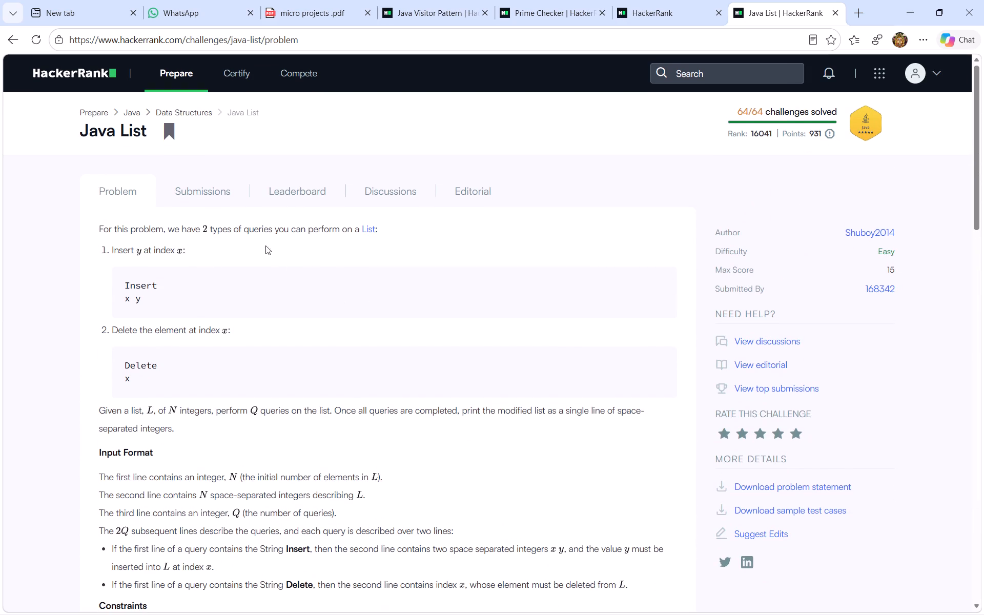
click(214, 187)
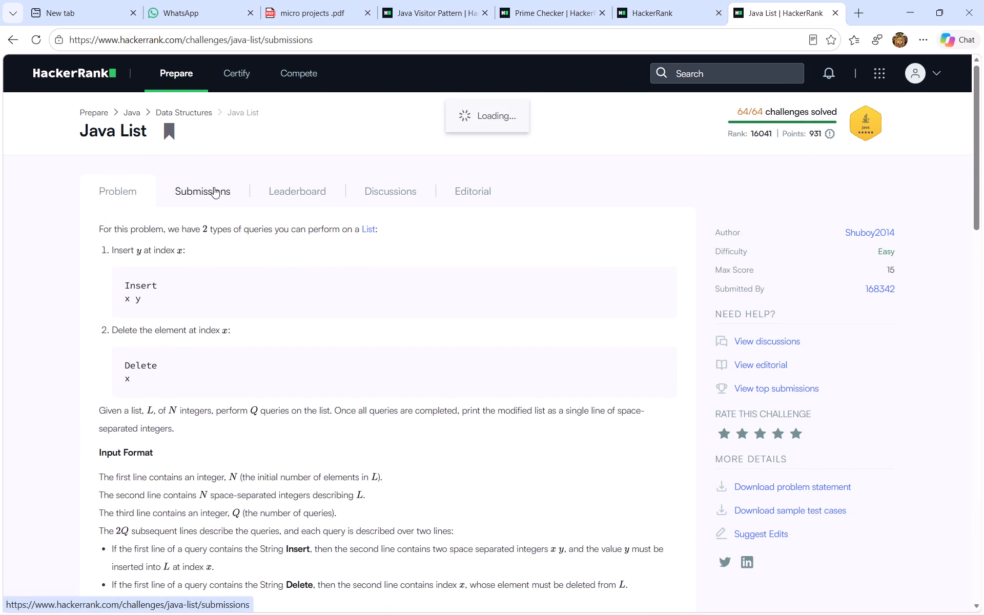
click(663, 259)
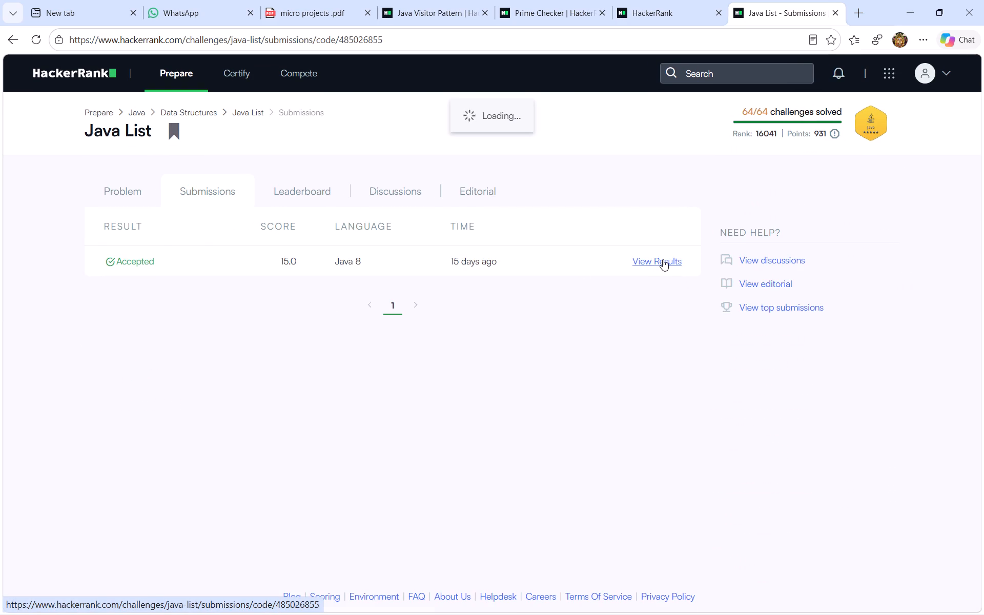
scroll(564, 407, down, 1)
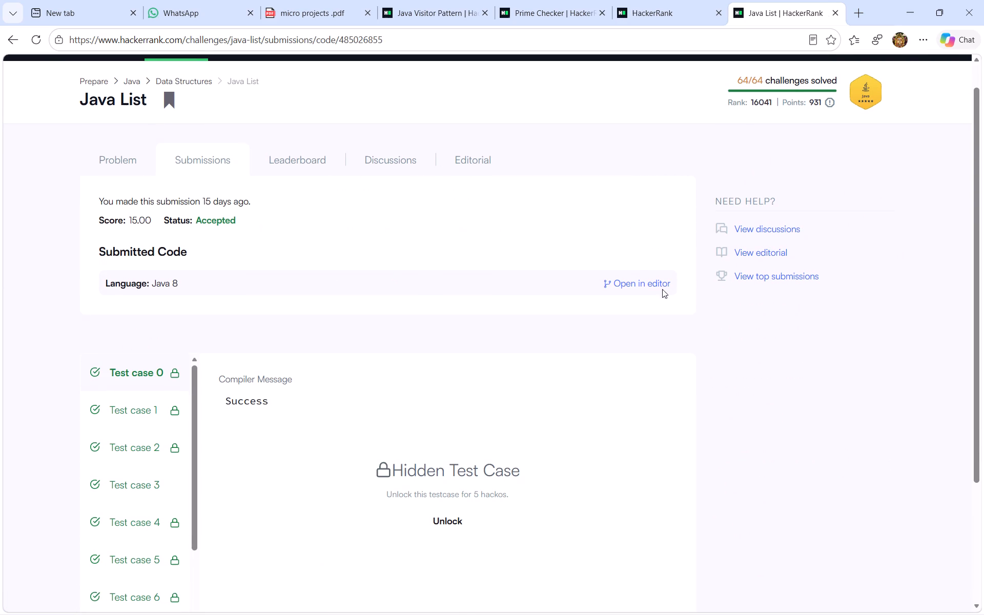
click(643, 279)
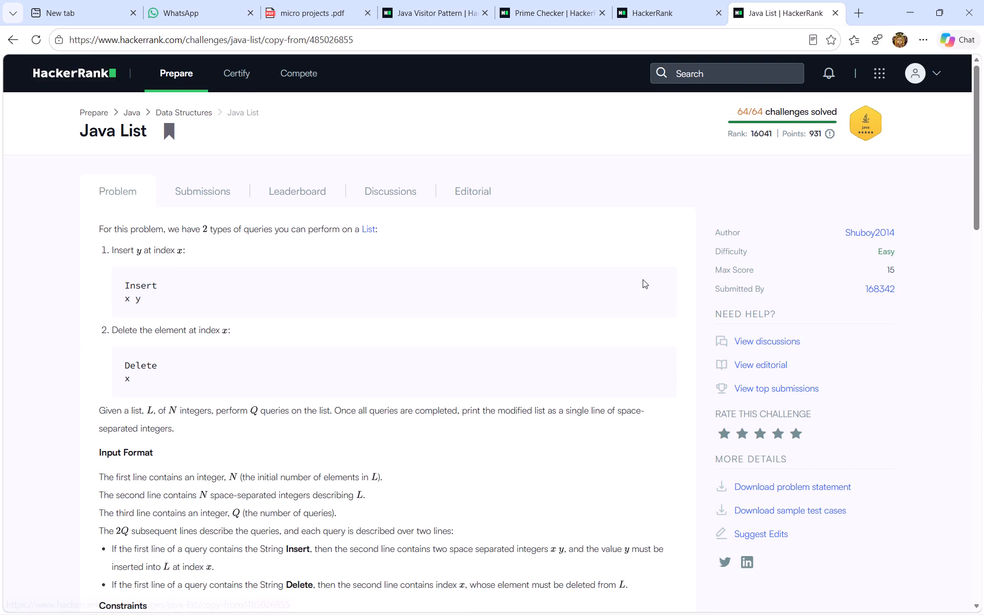
Run the Java List code against the sample test case.
scroll(510, 406, down, 6)
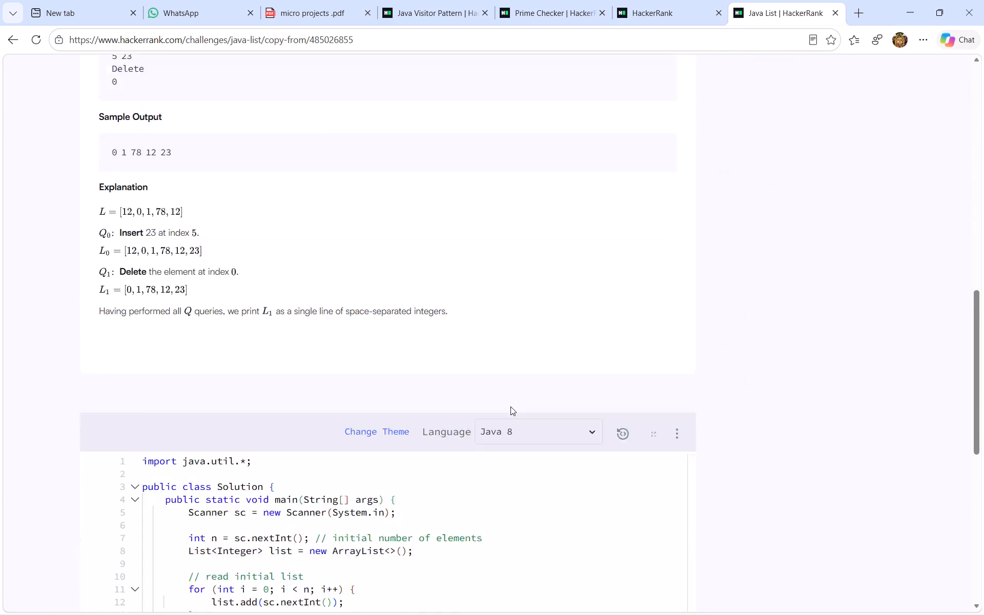
scroll(510, 406, down, 5)
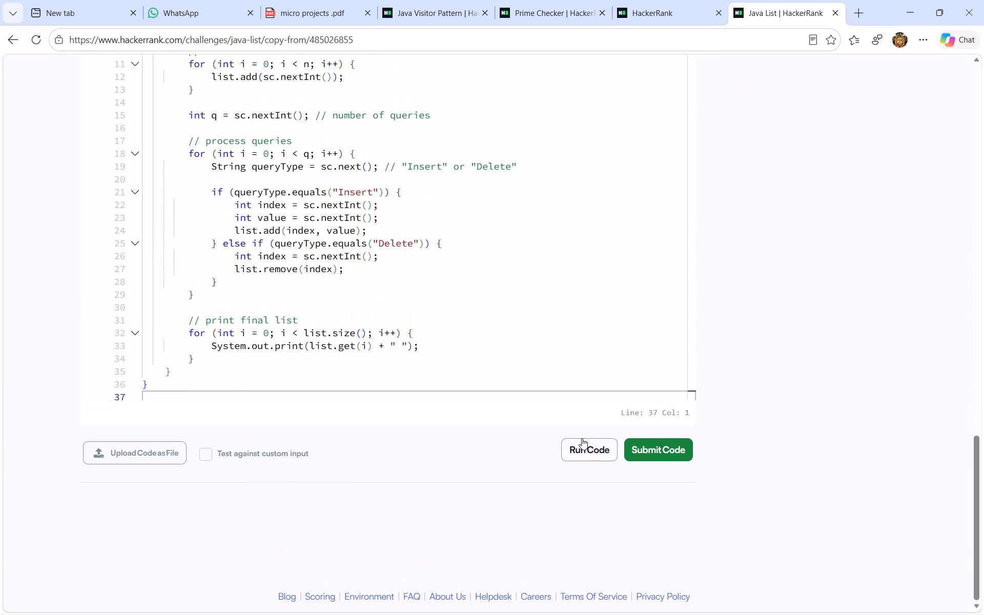
click(582, 438)
Copy the entire Java List solution and paste it over the placeholder in question 36's Code box in Word.
click(171, 291)
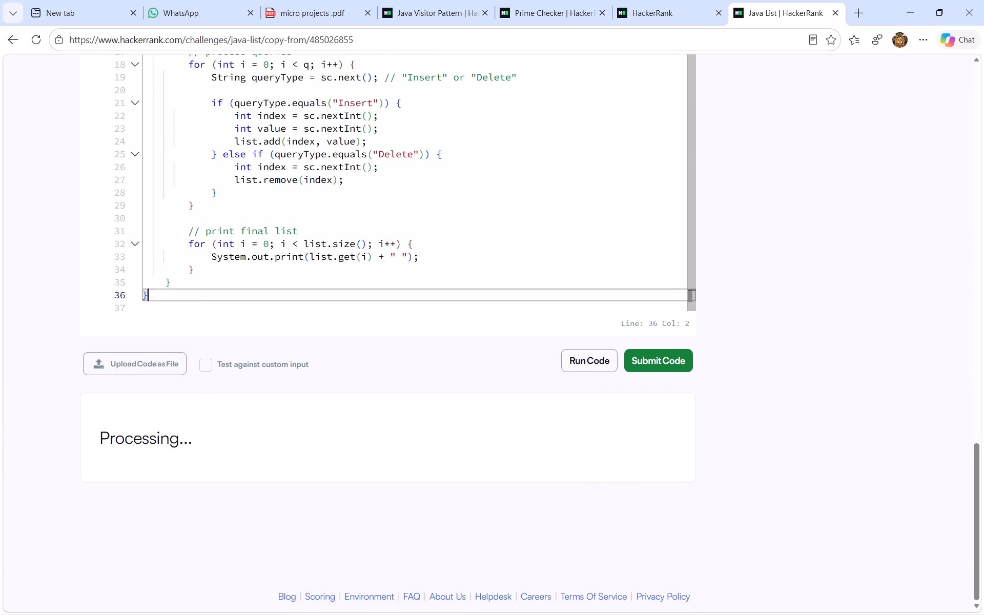
key(ctrl+a)
key(ctrl+c)
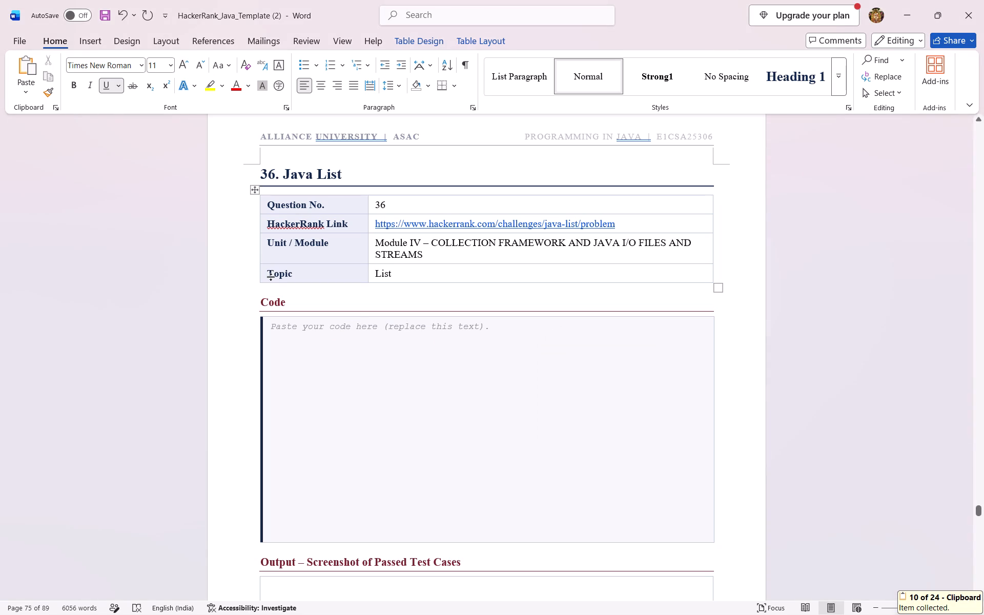
drag(486, 326, 285, 332)
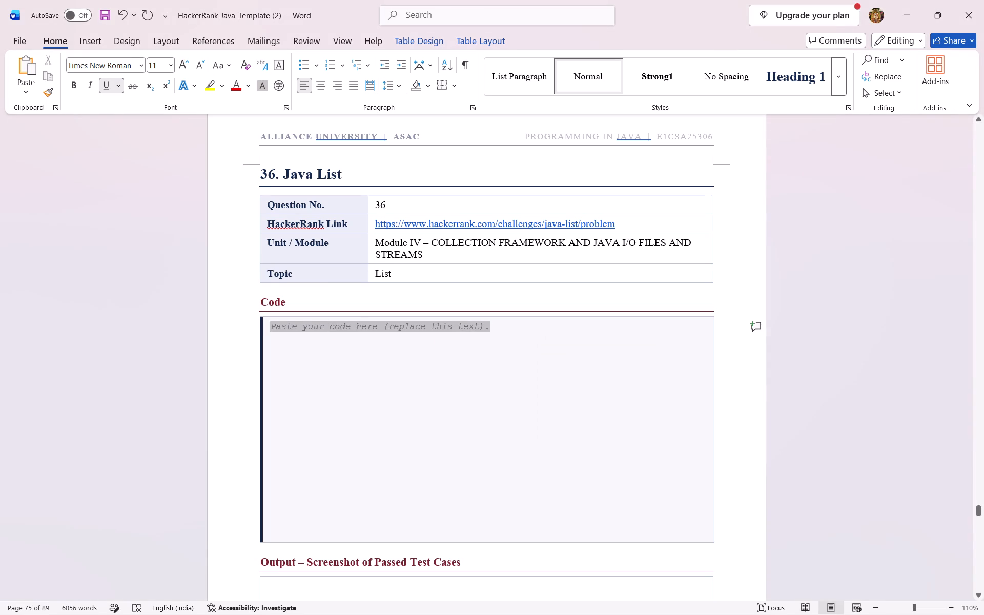
drag(285, 332, 284, 332)
key(BackSpace)
key(ctrl+v)
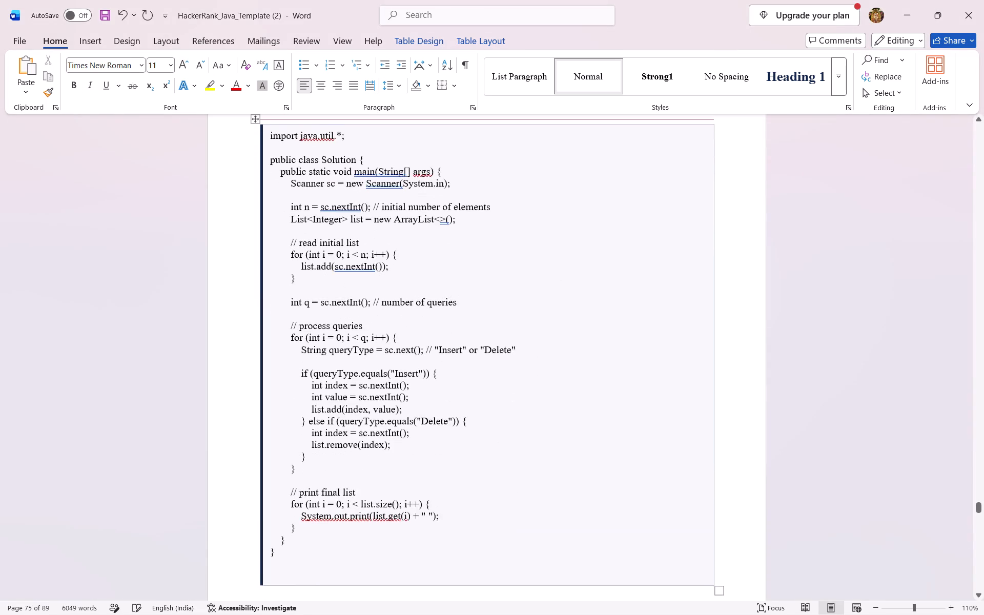
Capture a screenshot of the Java List passed sample test case results, from the Congratulations heading through the output.
scroll(414, 366, down, 2)
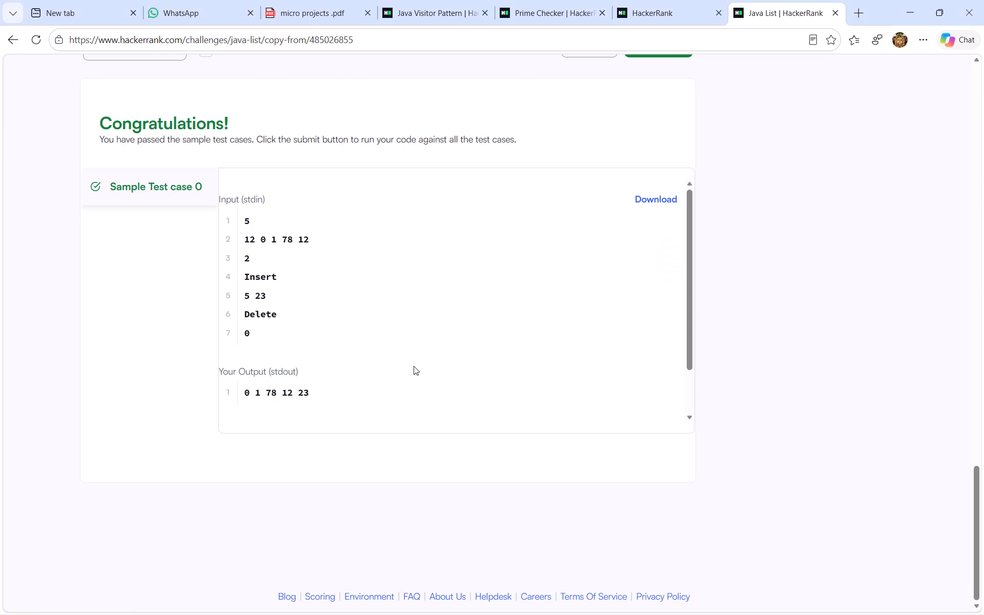
right_click(414, 371)
key(shift+super+s)
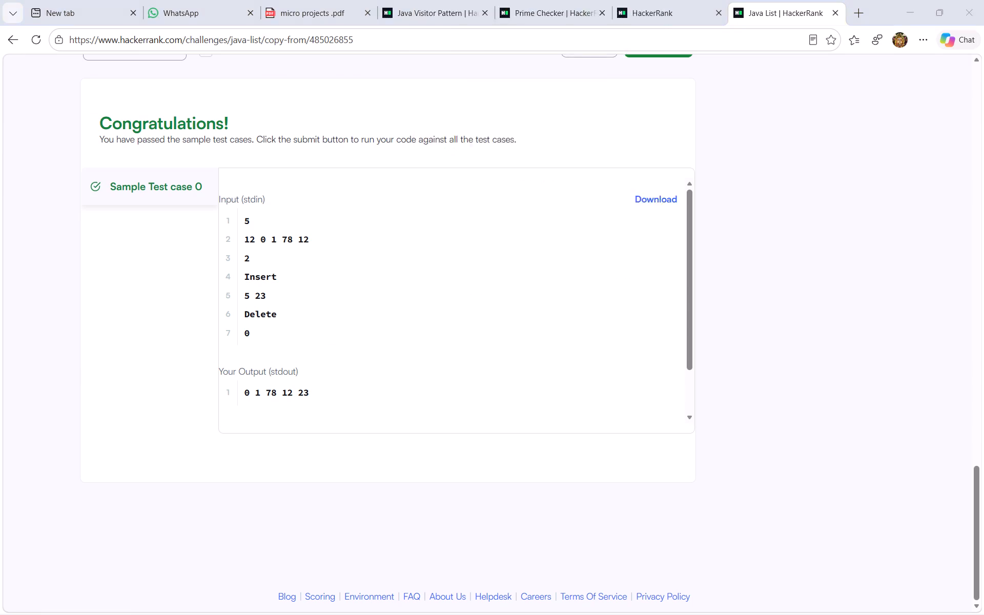
key(Escape)
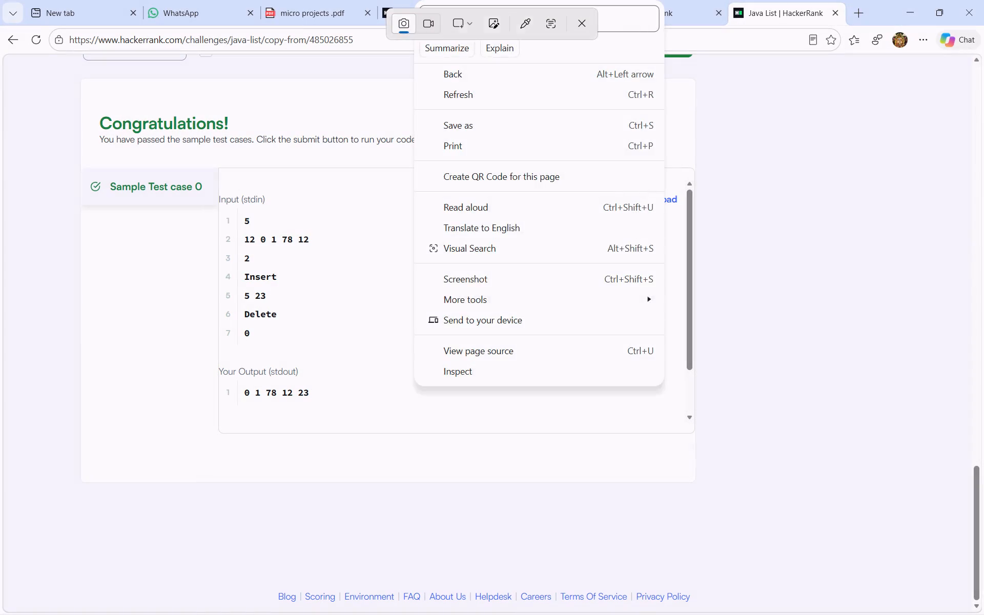
key(shift+super+s)
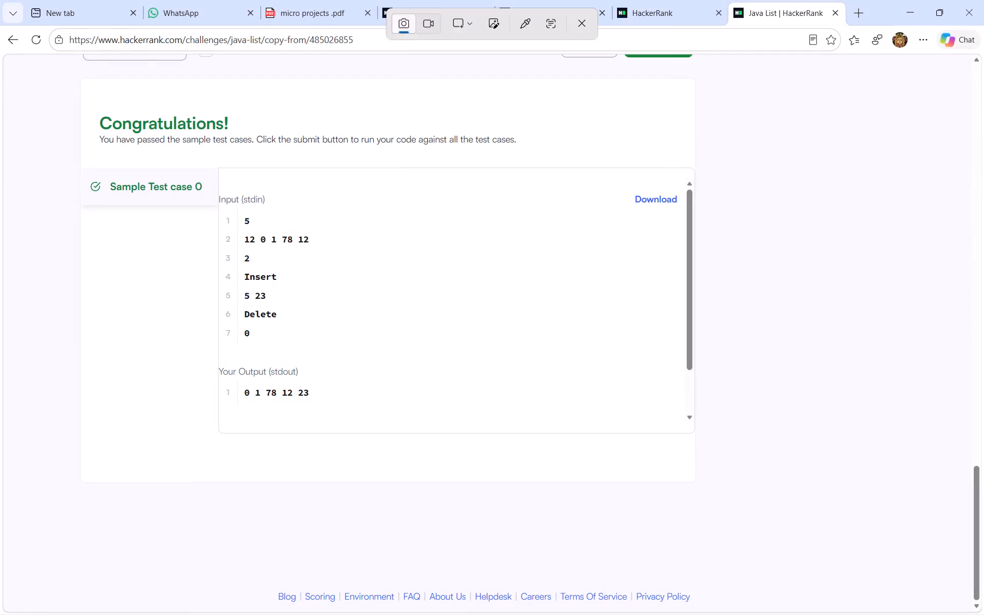
click(82, 80)
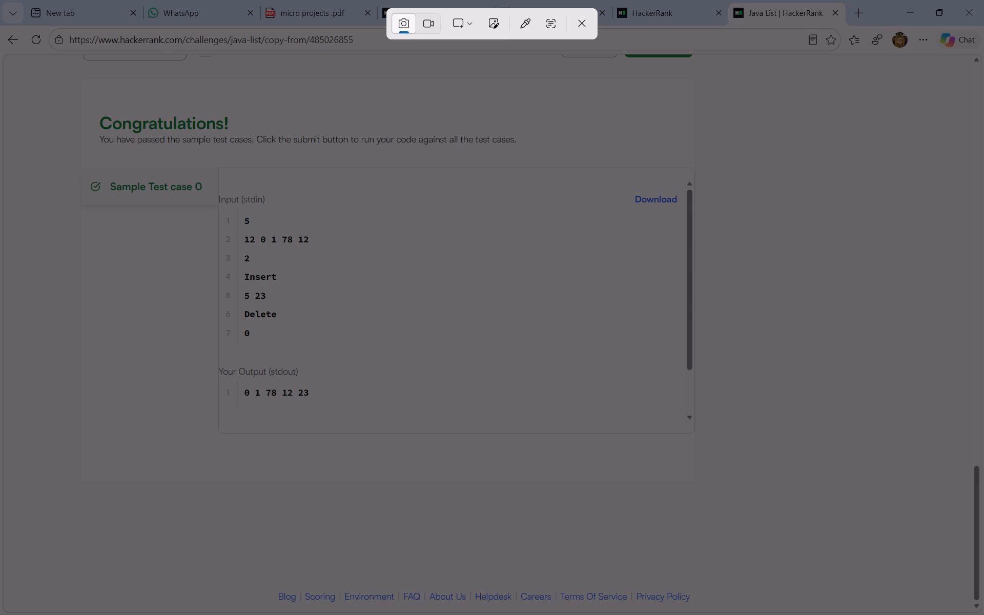
drag(80, 77, 582, 465)
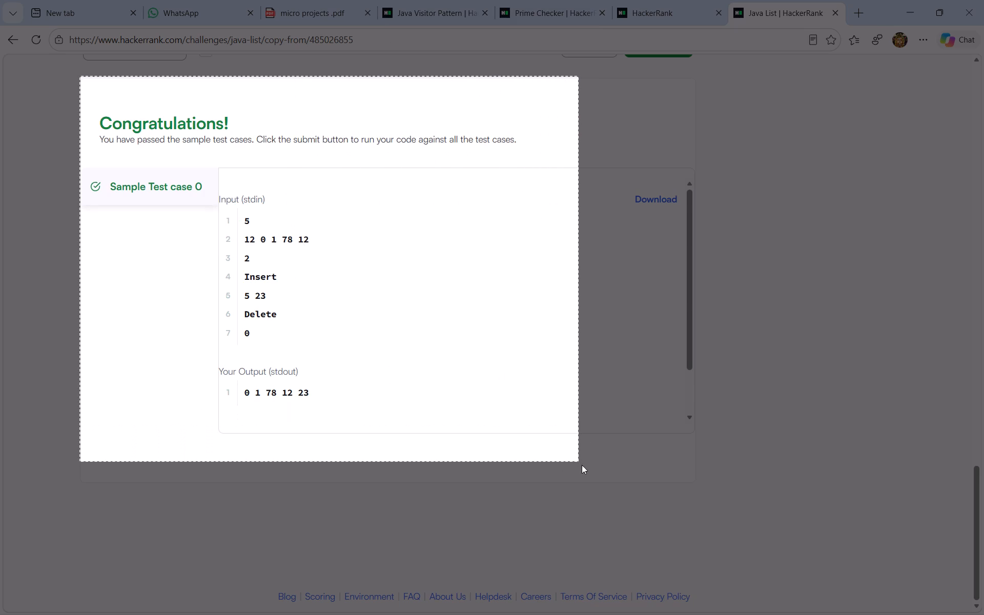
drag(582, 465, 692, 489)
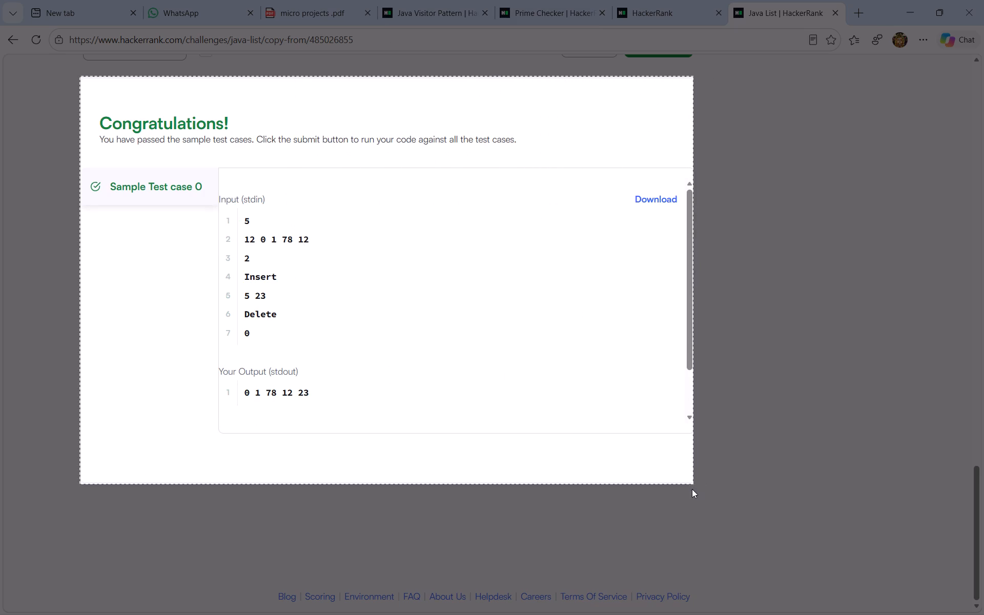
drag(692, 489, 695, 453)
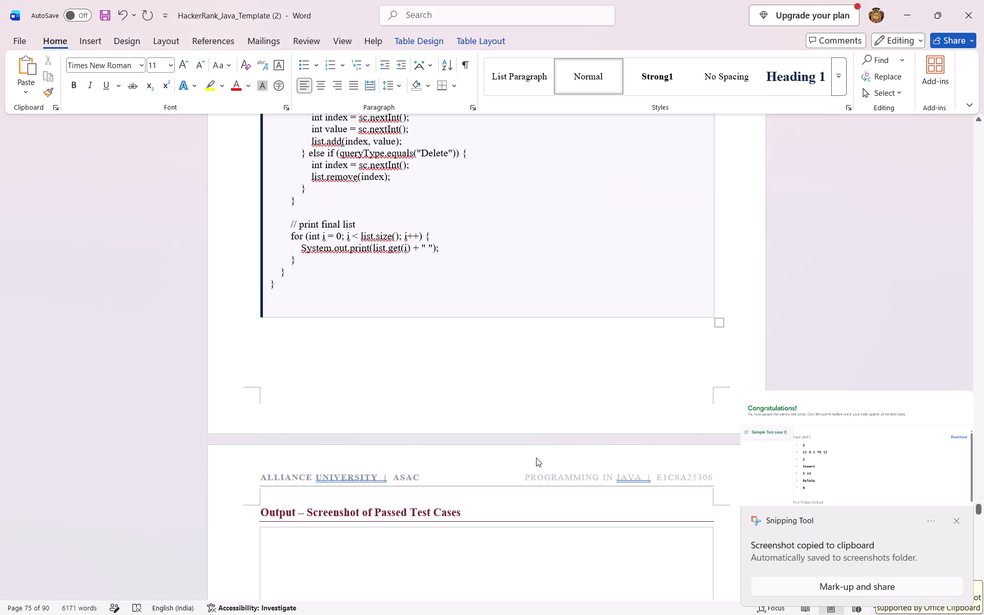
scroll(514, 471, down, 2)
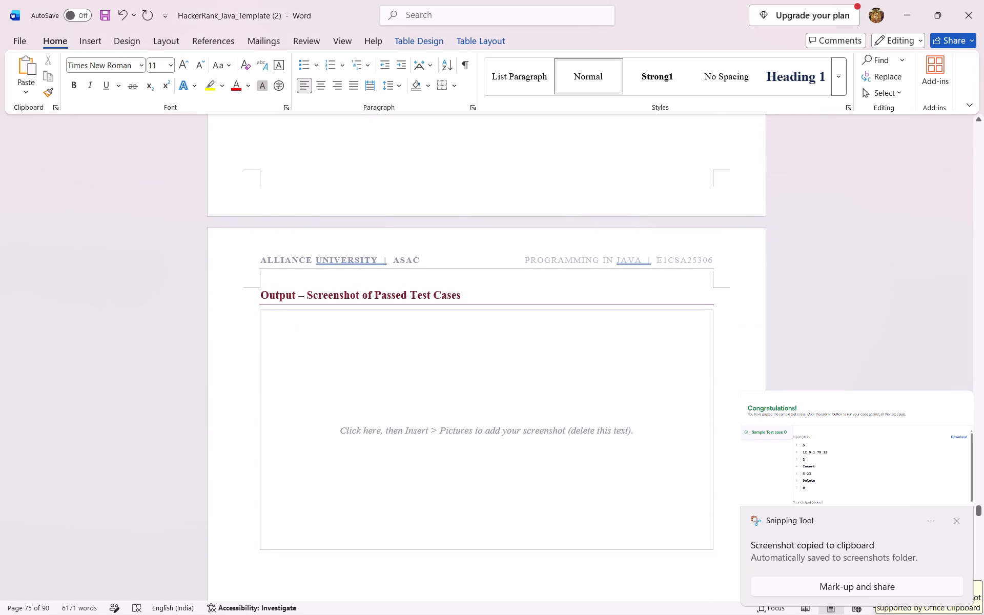
drag(635, 435, 317, 458)
key(BackSpace)
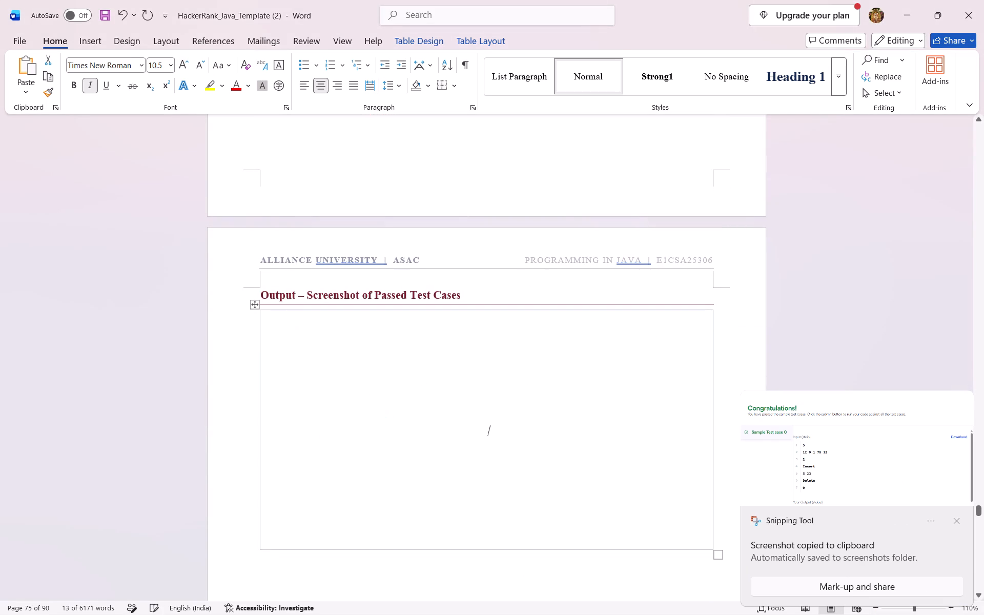
click(81, 38)
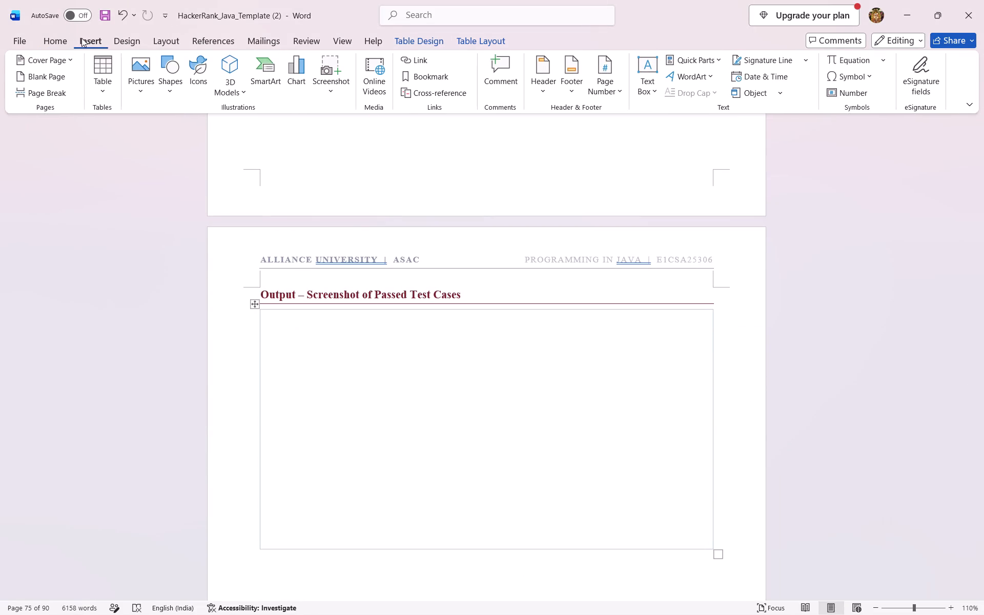
click(131, 65)
click(151, 129)
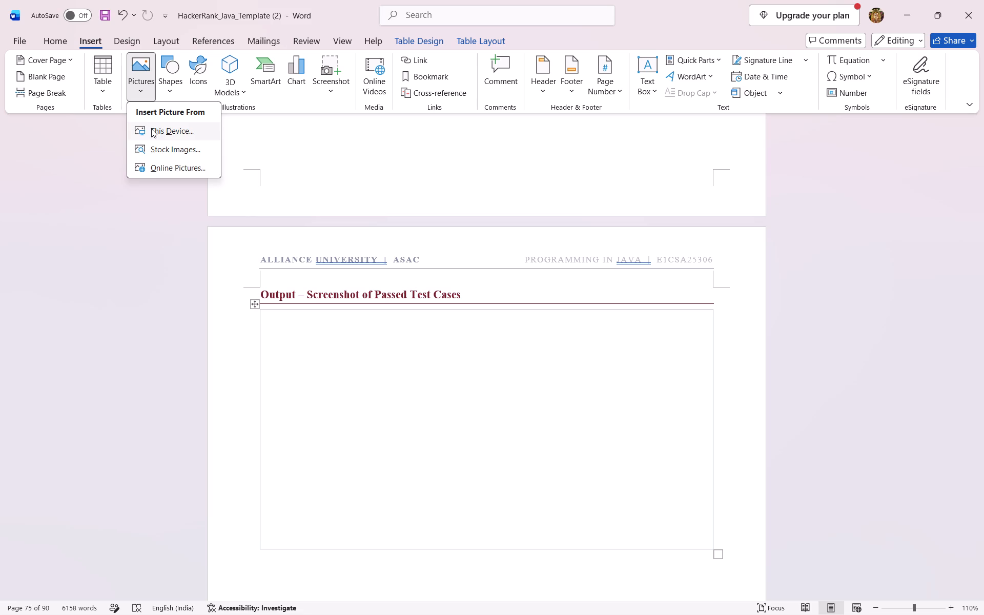
click(150, 203)
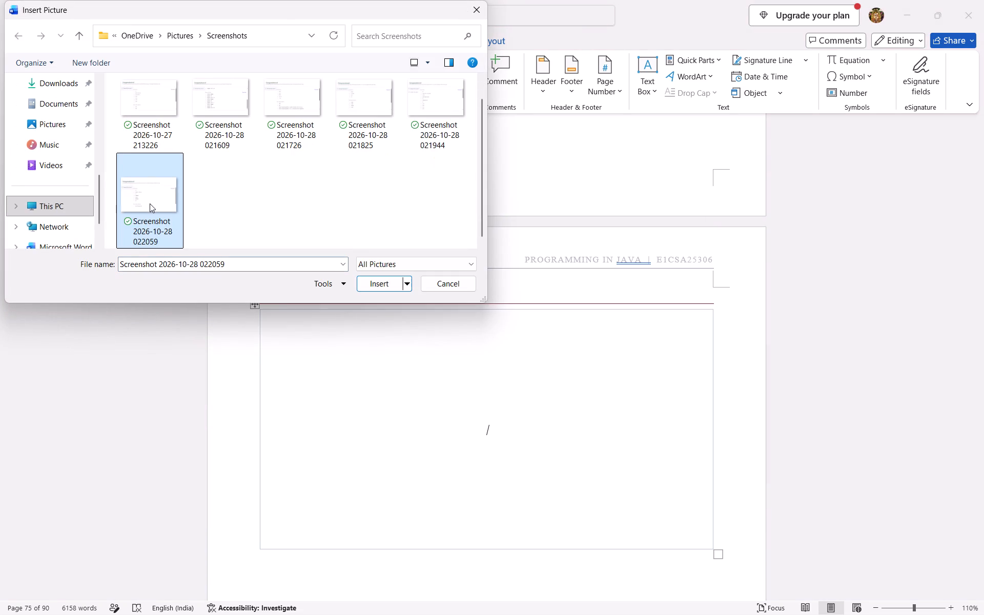
click(370, 285)
Open the HackerRank link of question 37, Java HashSet, from the Word template.
scroll(420, 312, down, 1)
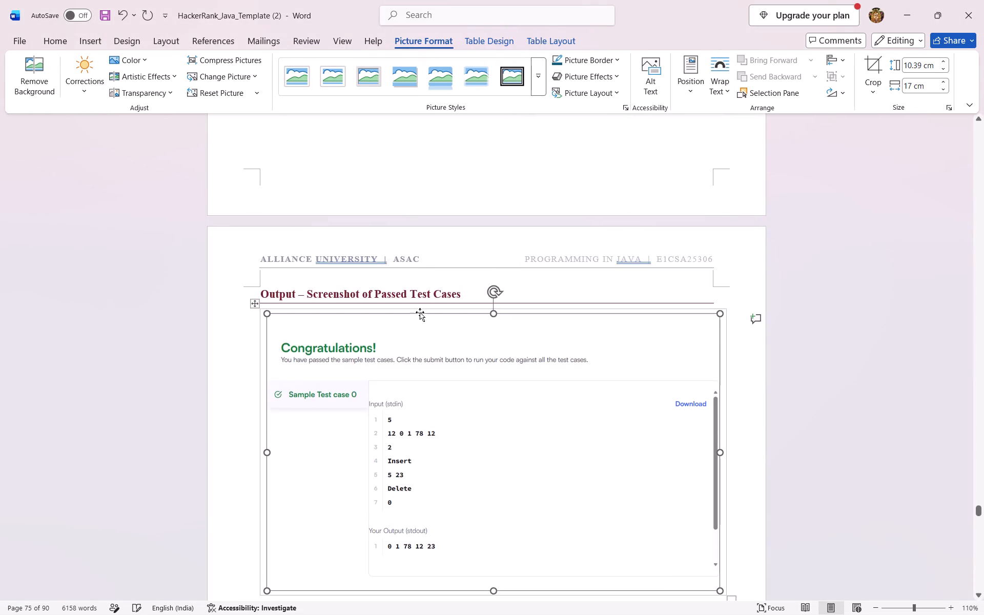
scroll(420, 312, down, 4)
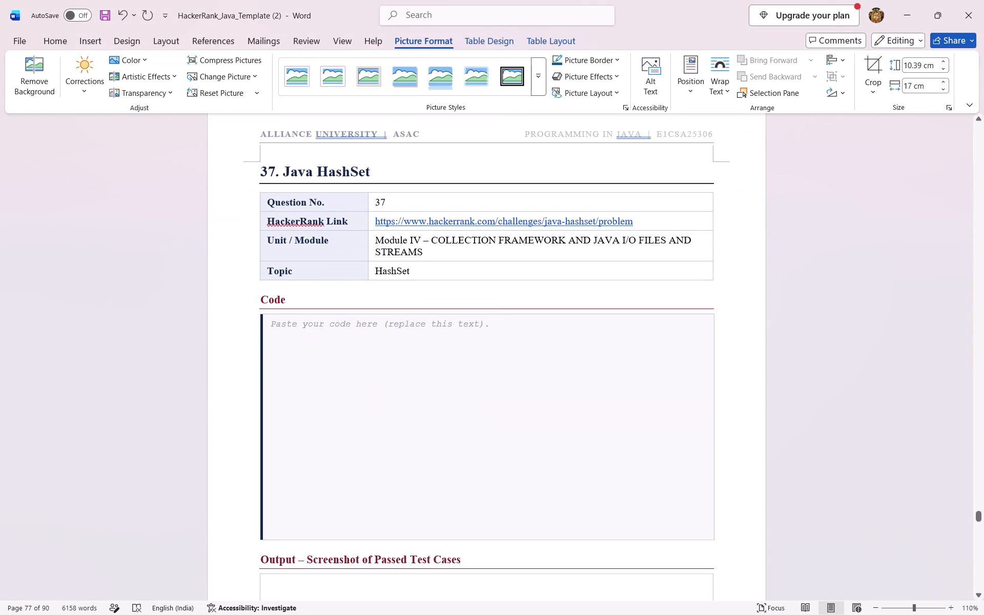
ctrl+click(510, 221)
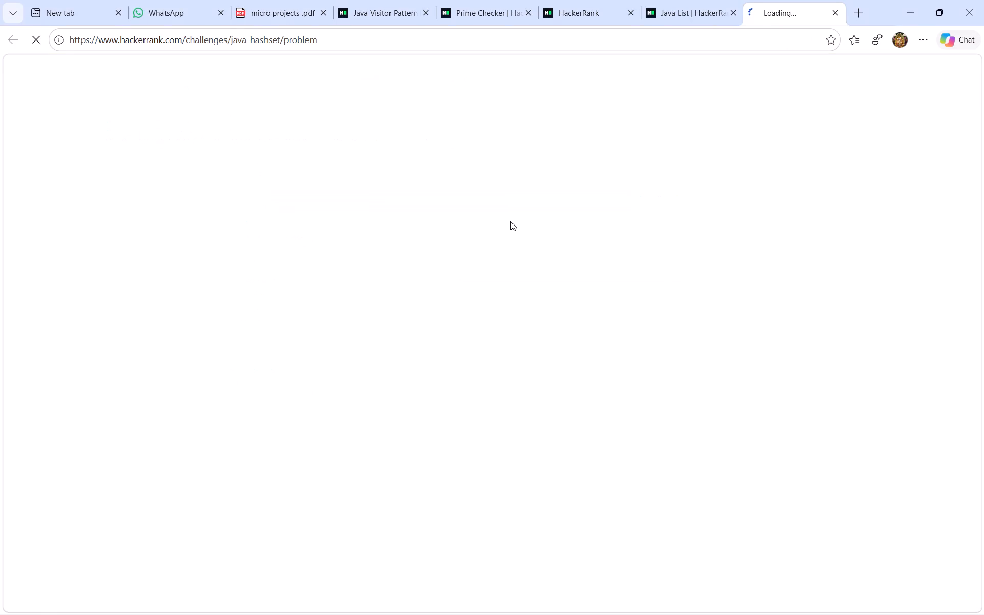
Close the Java List page and the untitled HackerRank page in the browser.
click(736, 15)
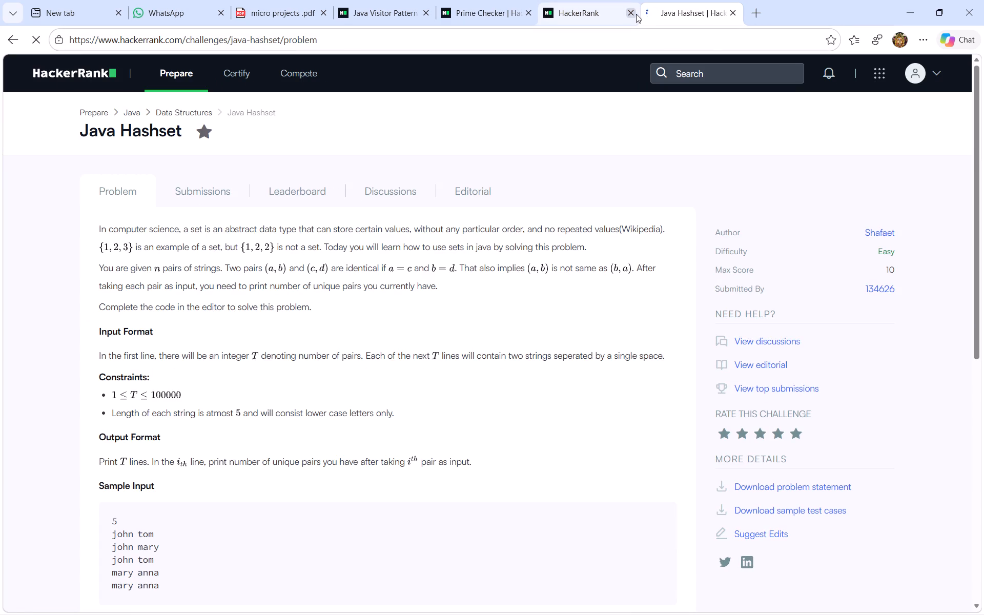
click(633, 14)
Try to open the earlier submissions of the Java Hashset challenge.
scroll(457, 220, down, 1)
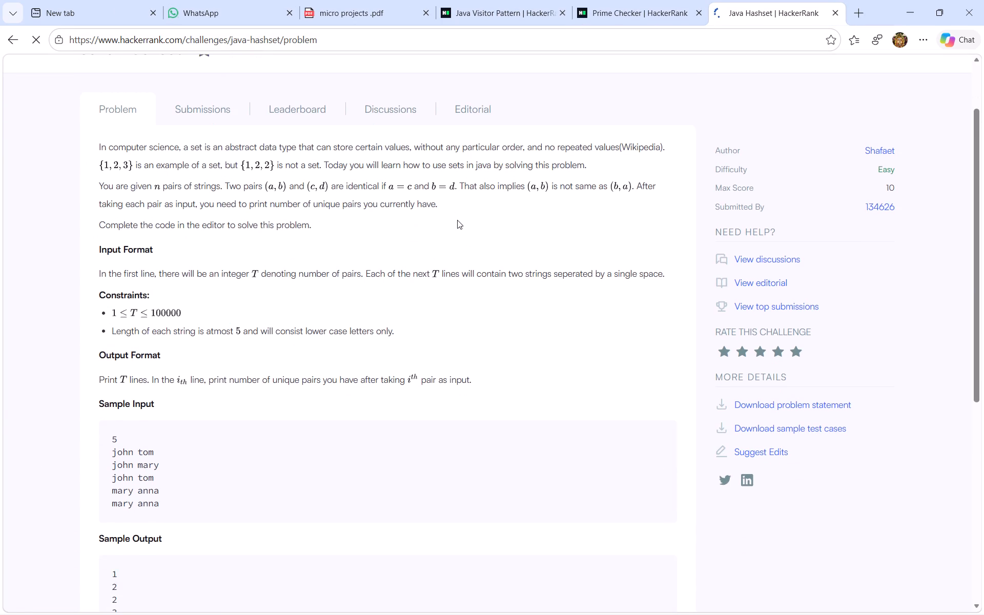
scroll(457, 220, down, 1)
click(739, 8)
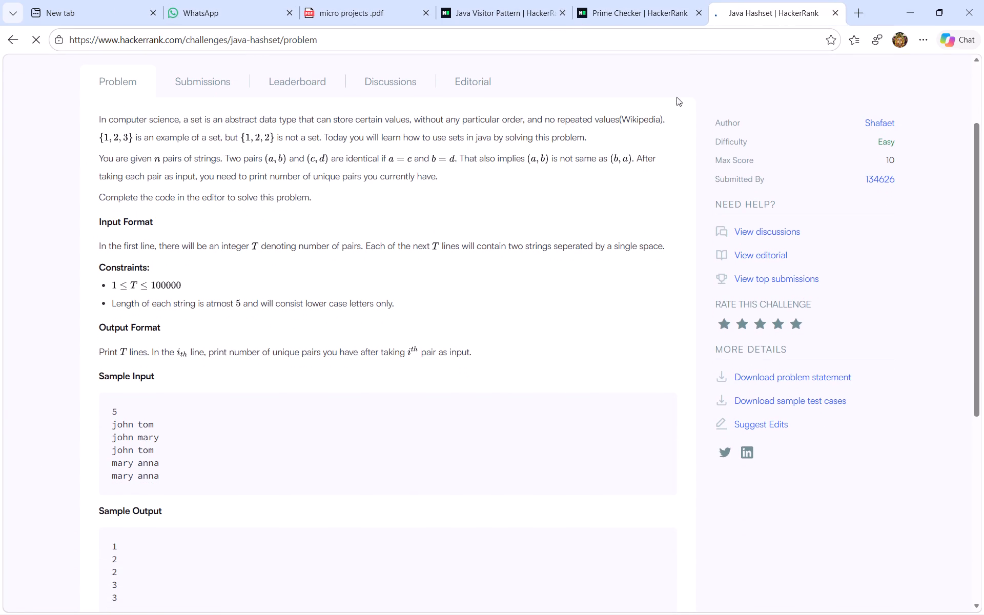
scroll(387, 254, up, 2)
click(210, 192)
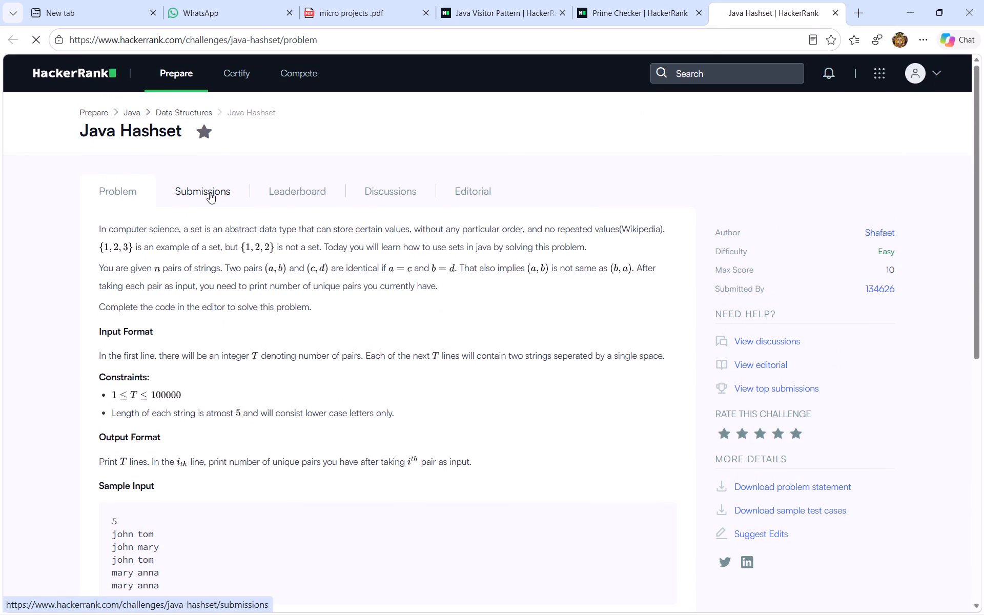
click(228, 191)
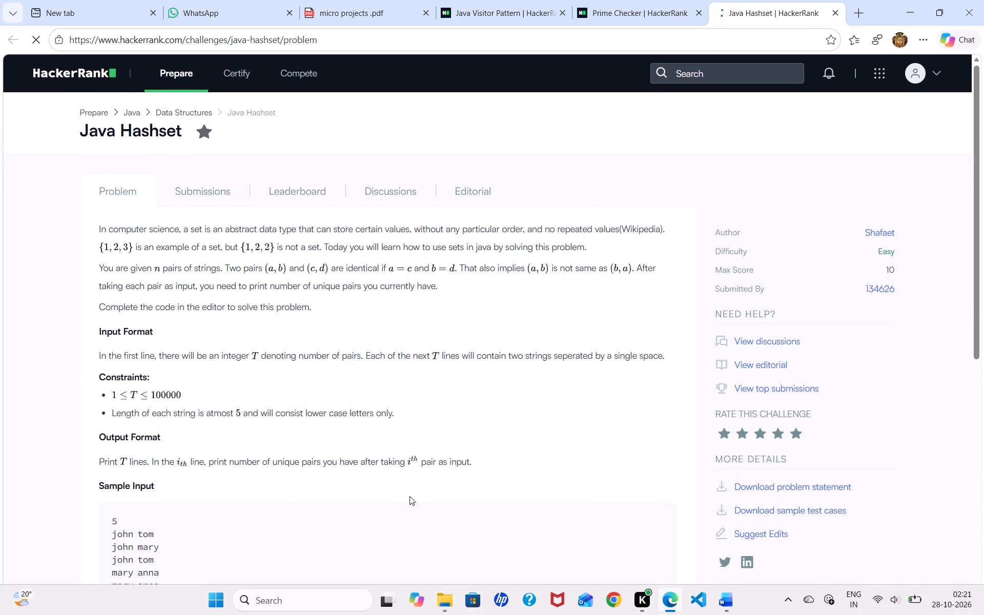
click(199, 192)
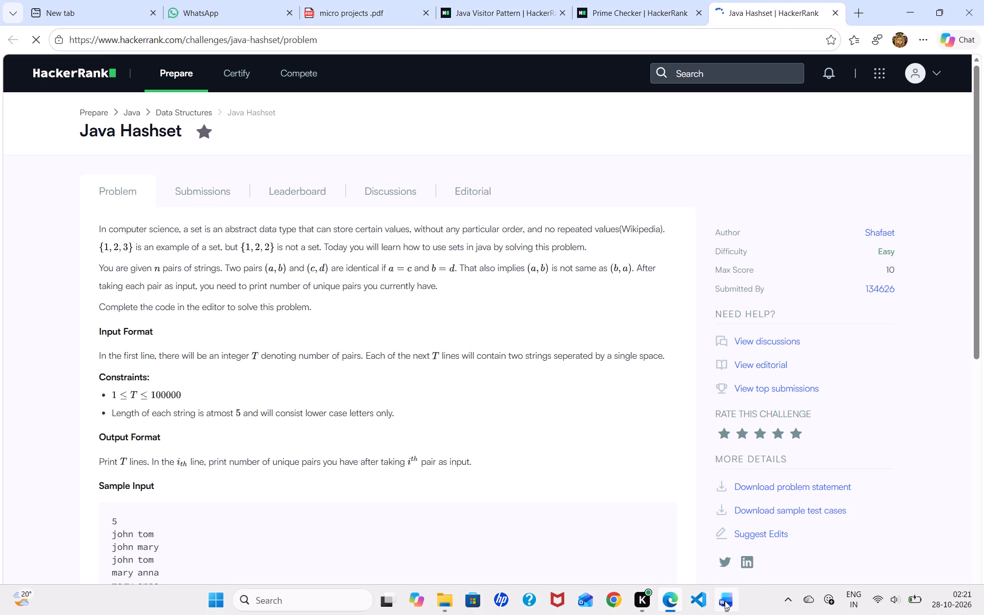
Return to the Word template and open the HackerRank link of question 38, Java Comparator.
click(725, 601)
scroll(491, 472, down, 1)
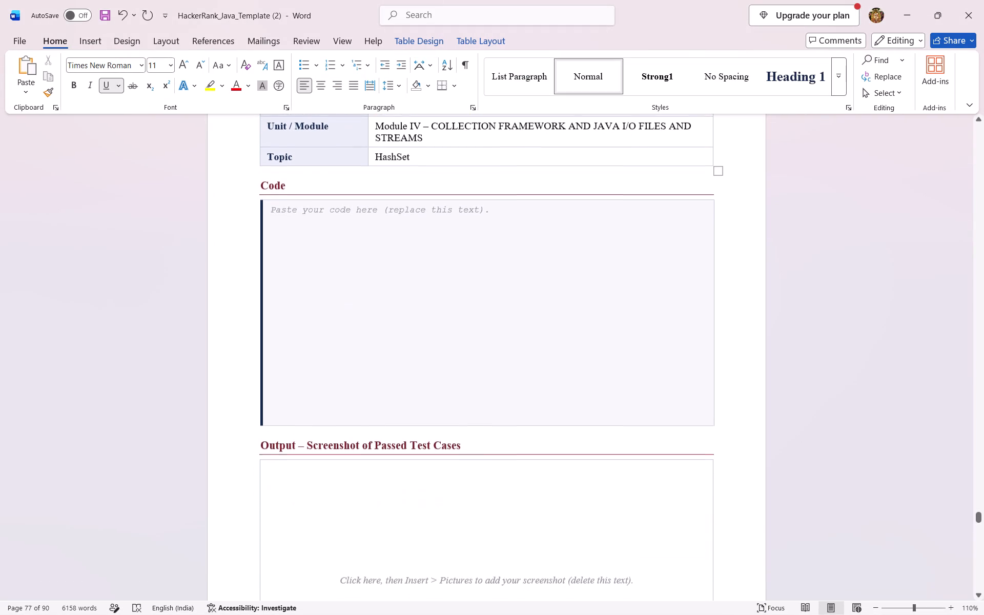
scroll(491, 472, down, 3)
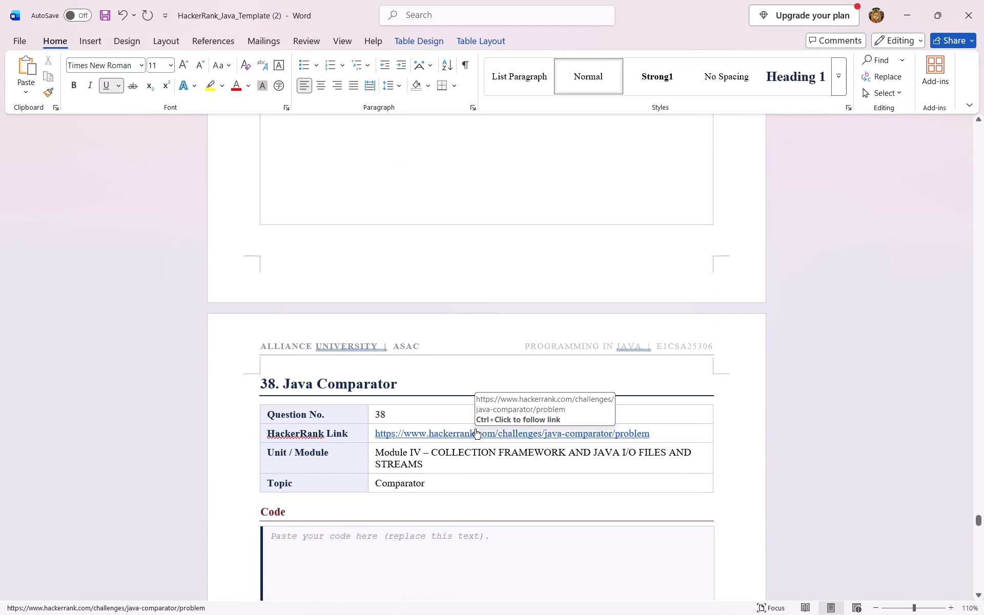
ctrl+click(471, 432)
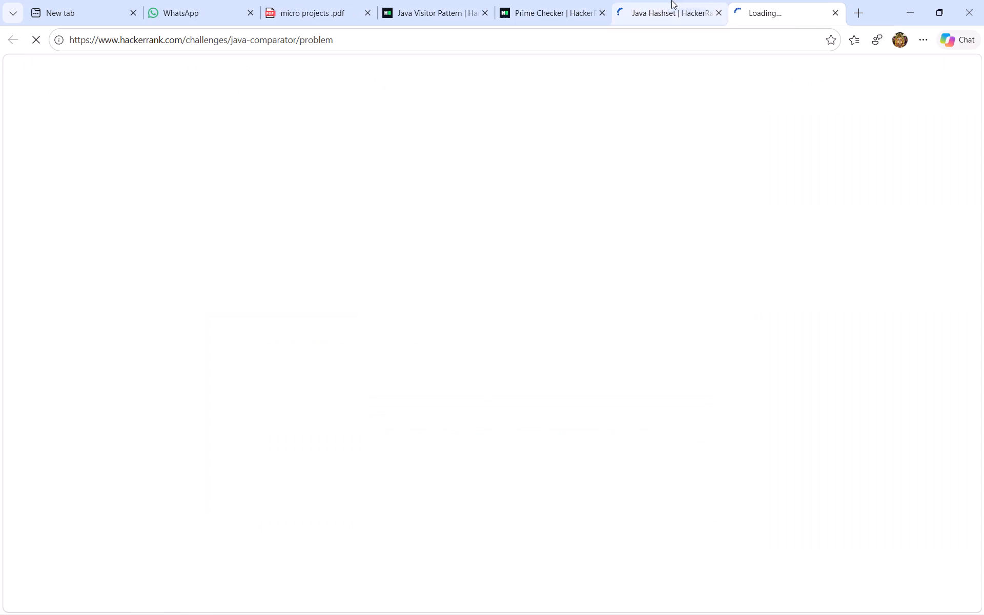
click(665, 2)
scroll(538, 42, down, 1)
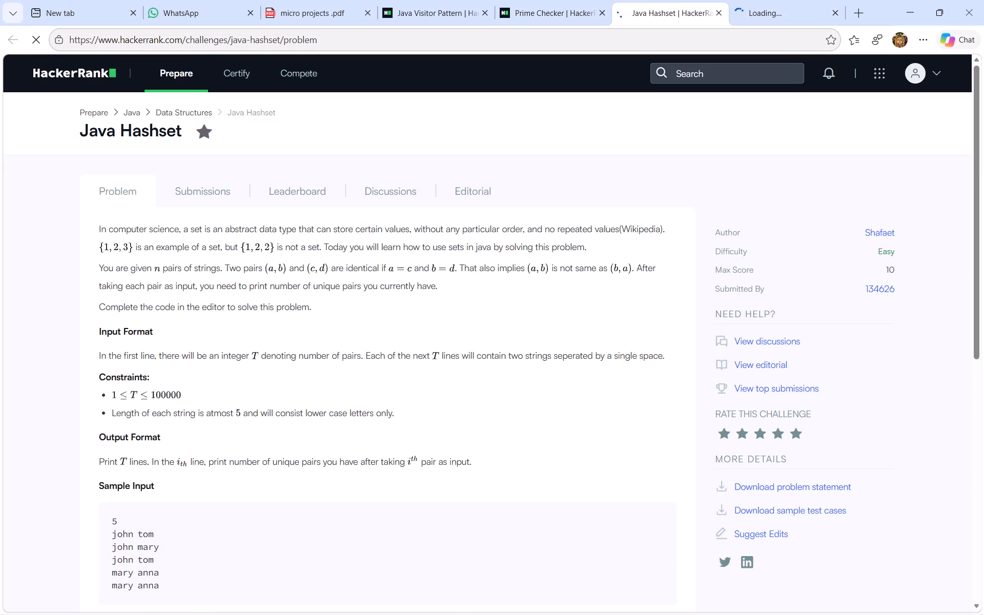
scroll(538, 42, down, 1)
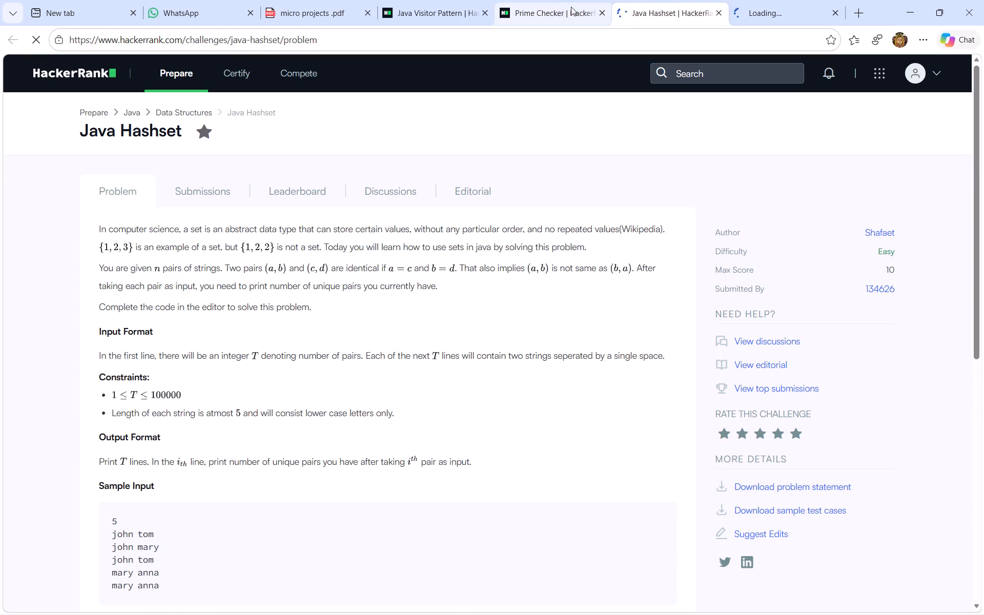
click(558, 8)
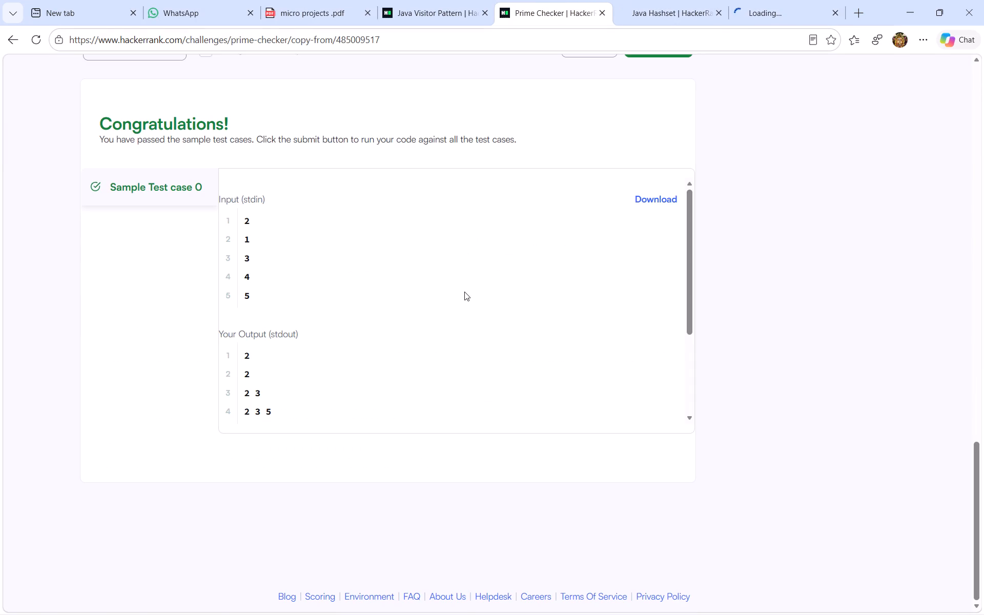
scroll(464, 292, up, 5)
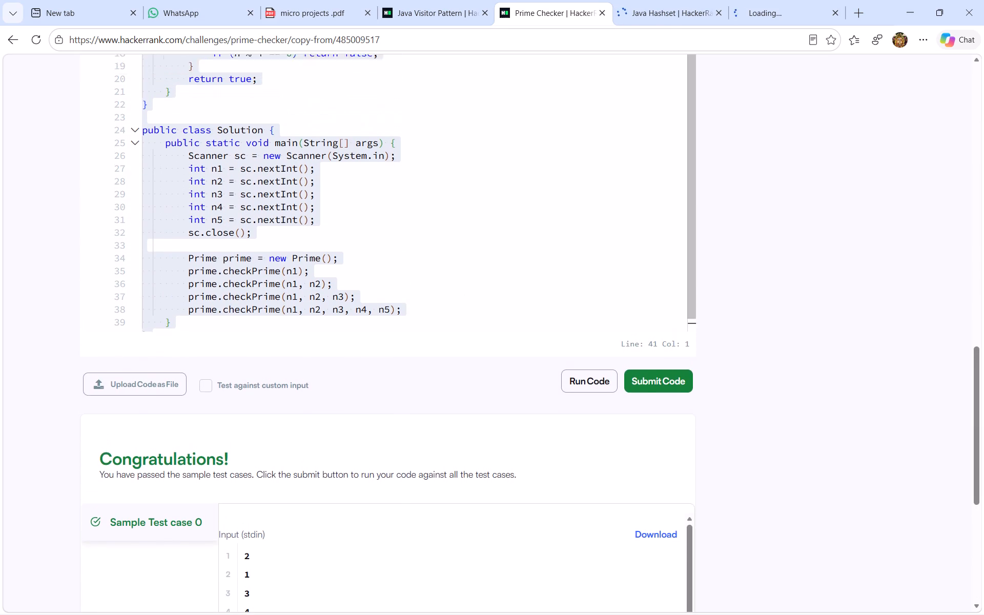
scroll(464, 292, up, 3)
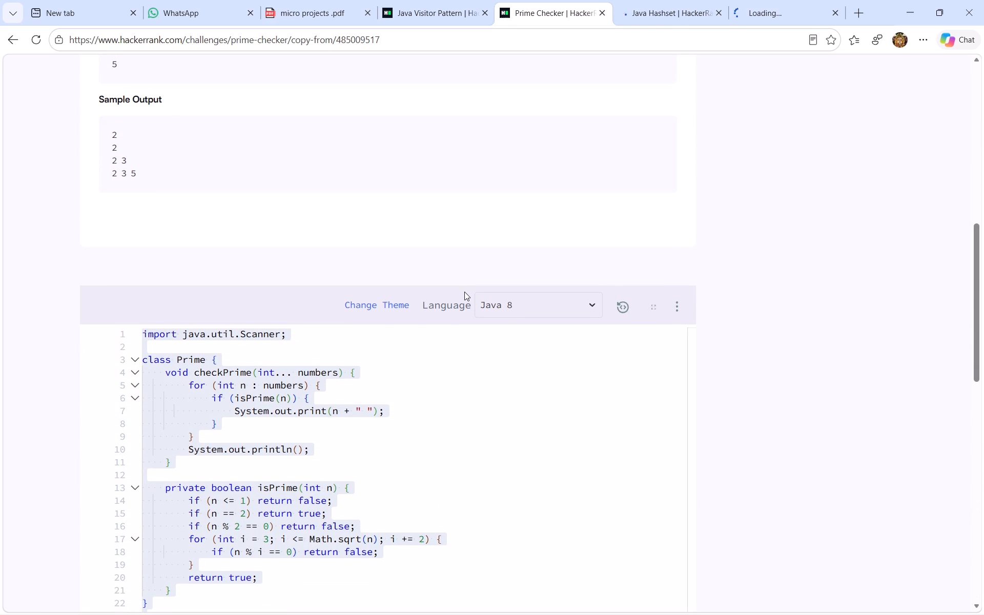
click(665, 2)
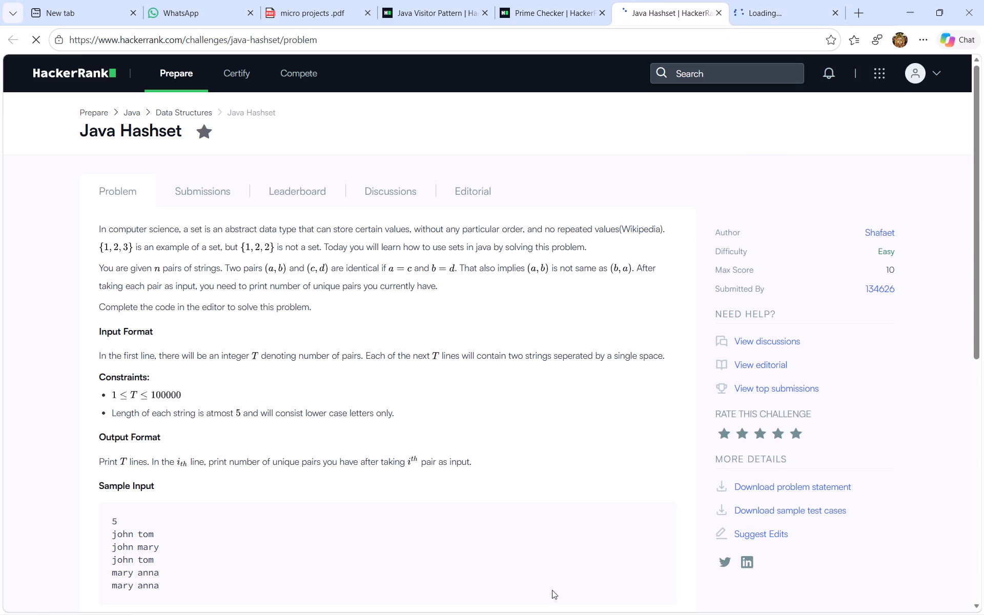
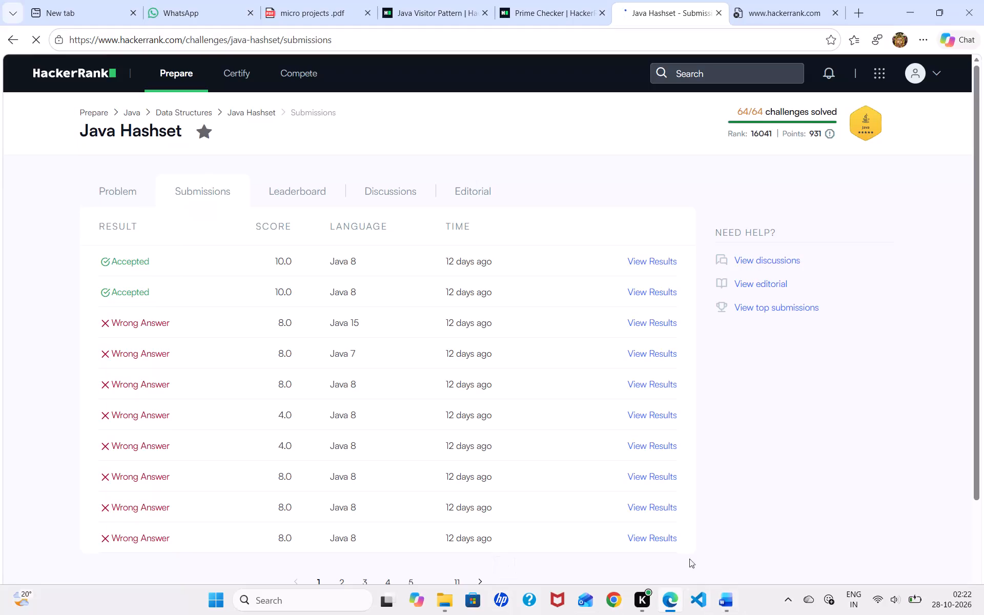
Open the newest accepted Java Hashset submission in the code editor and copy its entire code.
click(647, 260)
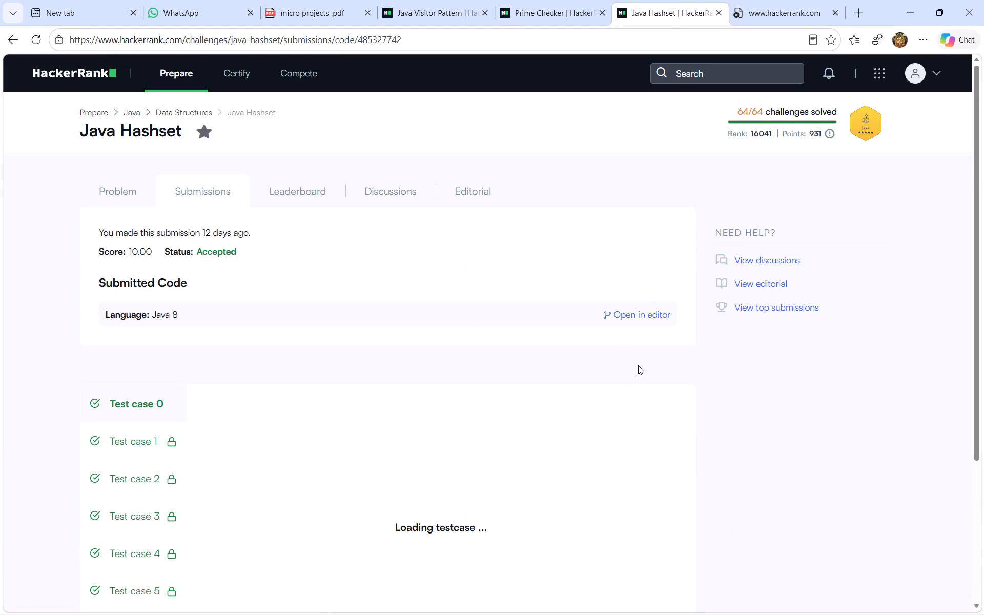
click(618, 312)
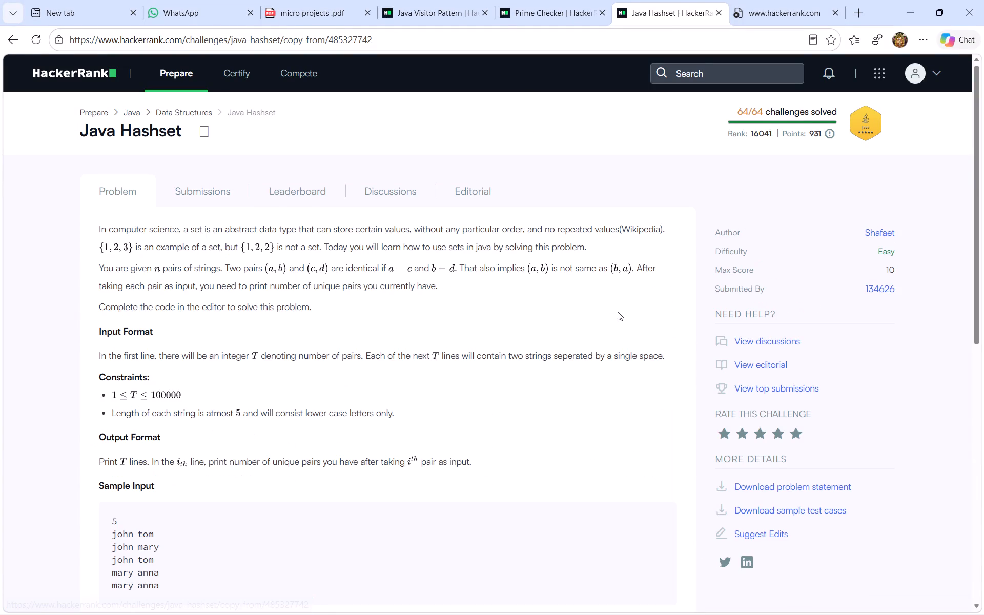
scroll(618, 312, down, 4)
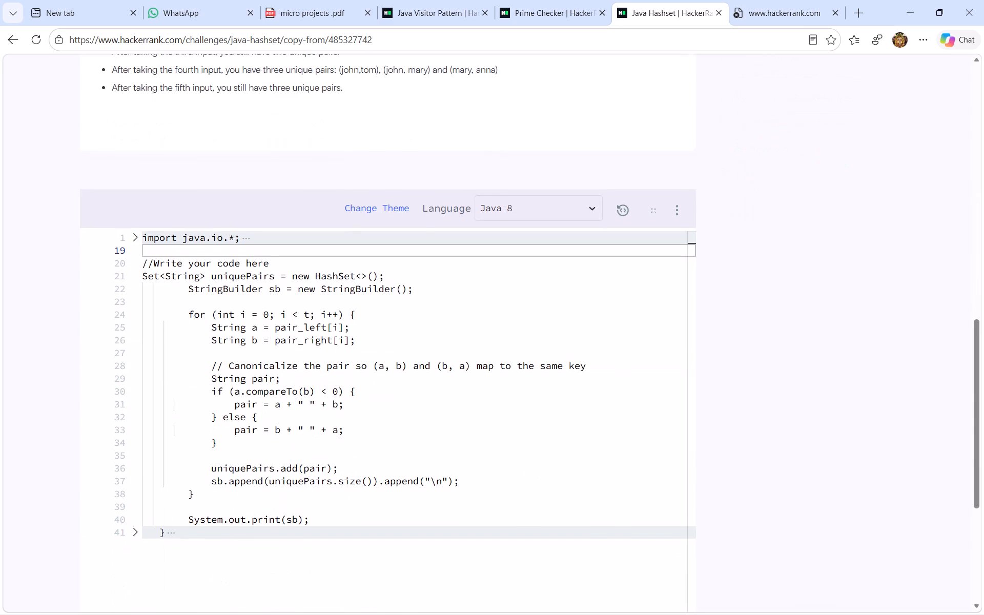
click(568, 327)
key(ctrl+a)
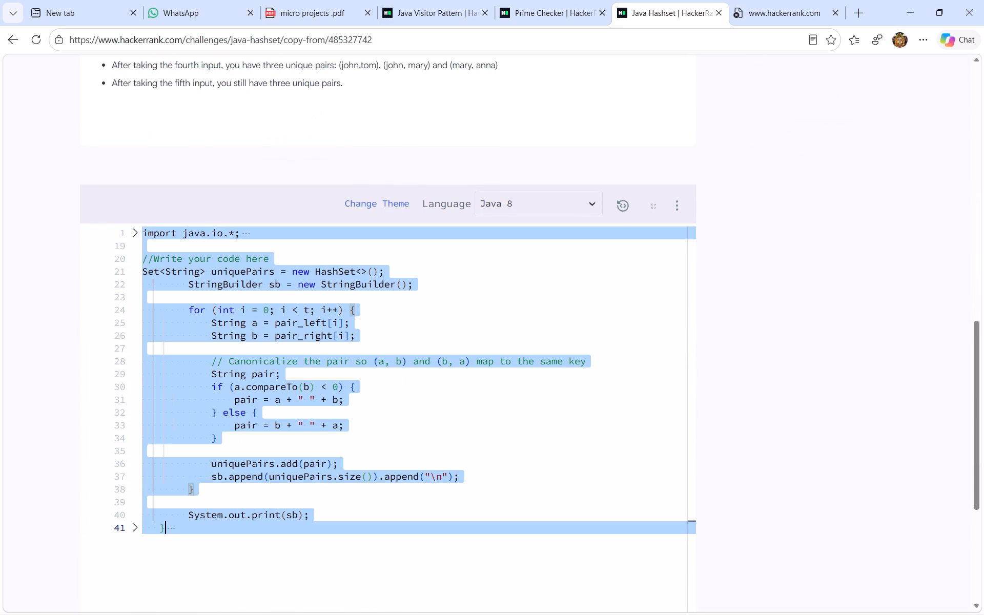
key(ctrl+c)
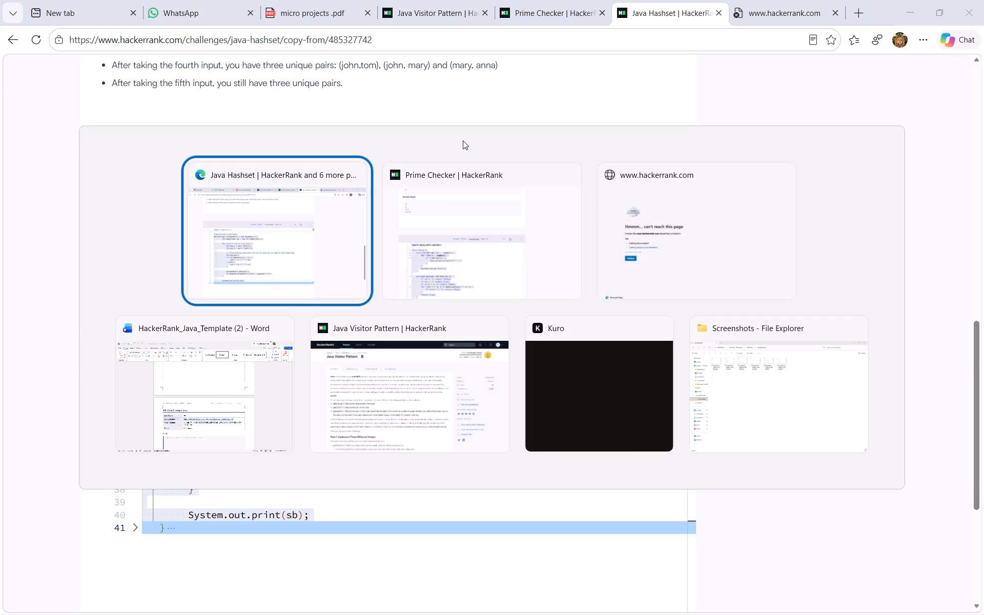
Replace the code placeholder of question 37, Java HashSet, in the Word template with the copied code.
scroll(646, 111, up, 3)
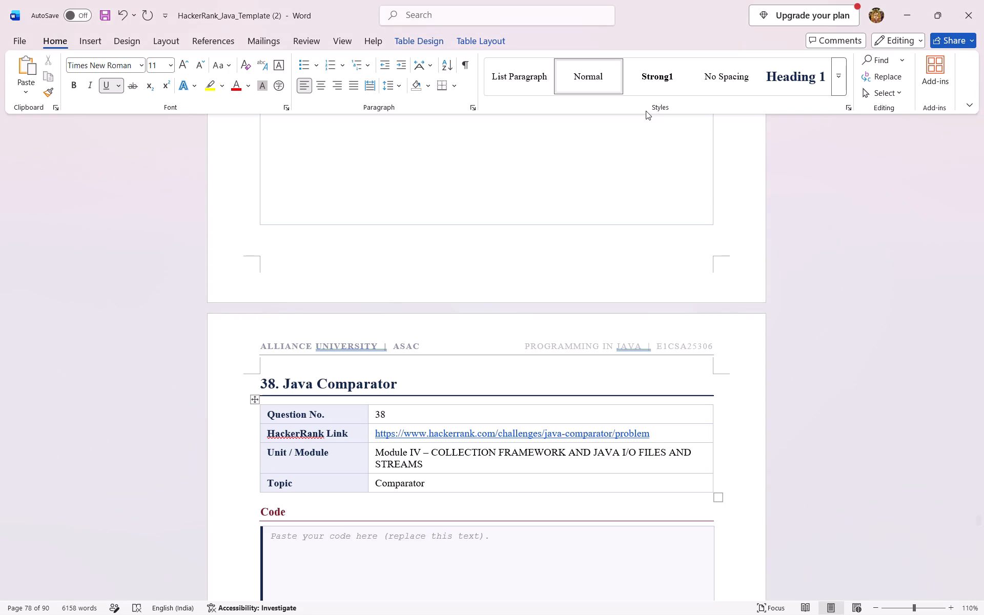
right_click(646, 111)
scroll(472, 230, up, 4)
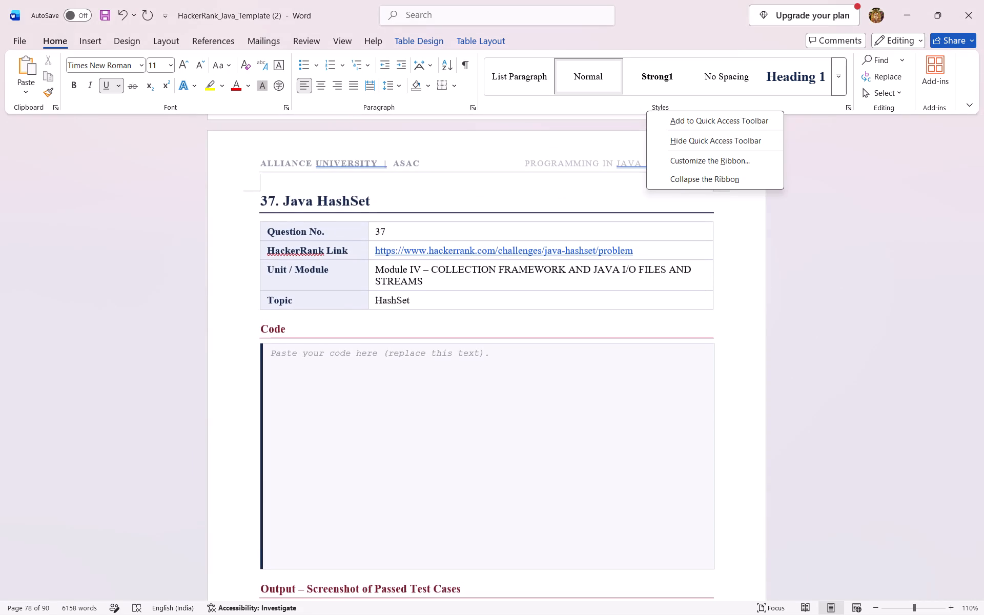
click(490, 352)
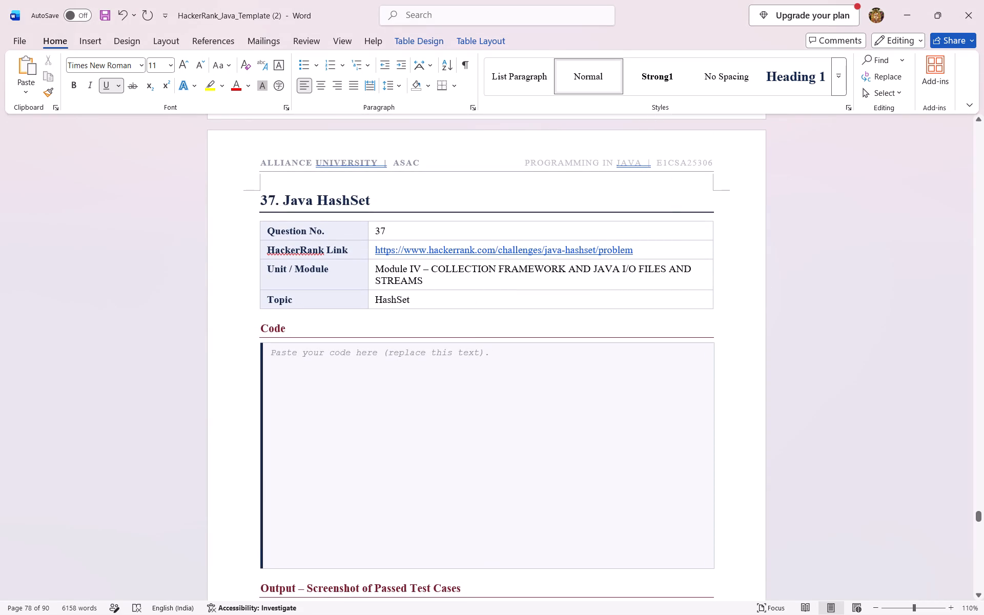
drag(488, 352, 291, 350)
key(BackSpace)
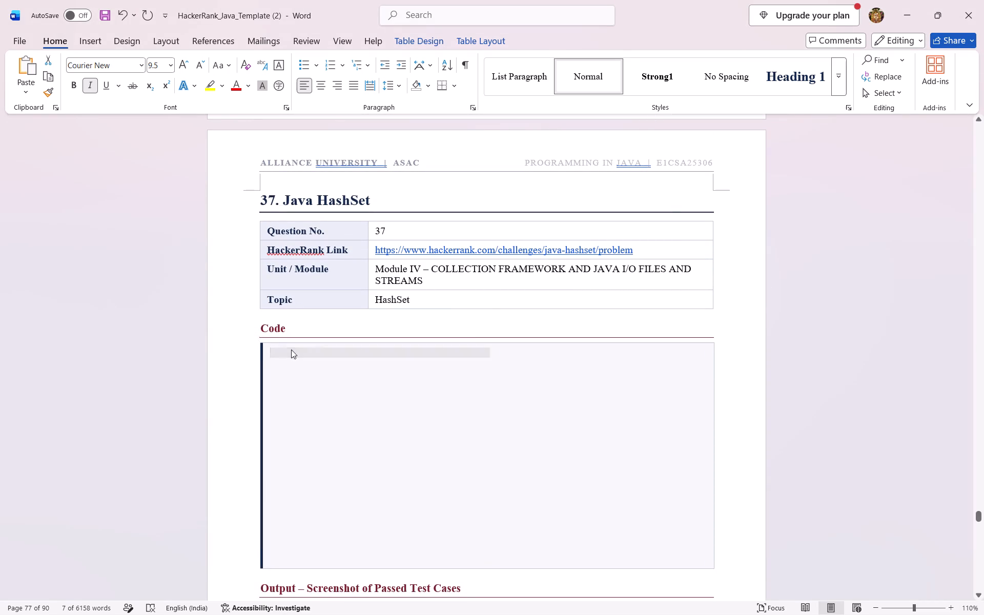
key(ctrl+v)
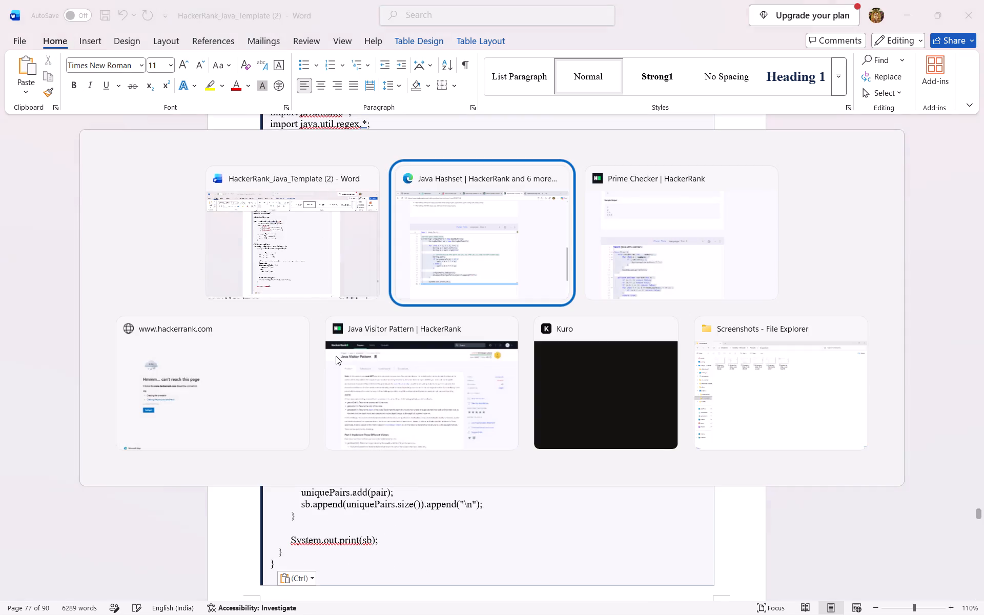
Back in the browser, run the Java Hashset code and capture a screenshot of the sample test case result area.
scroll(345, 432, down, 3)
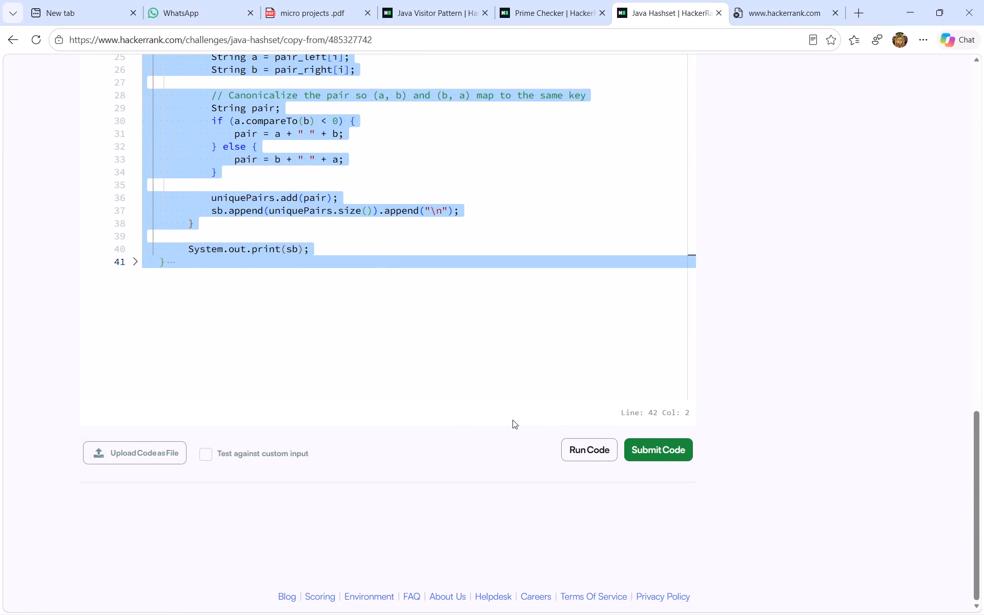
click(584, 462)
click(592, 451)
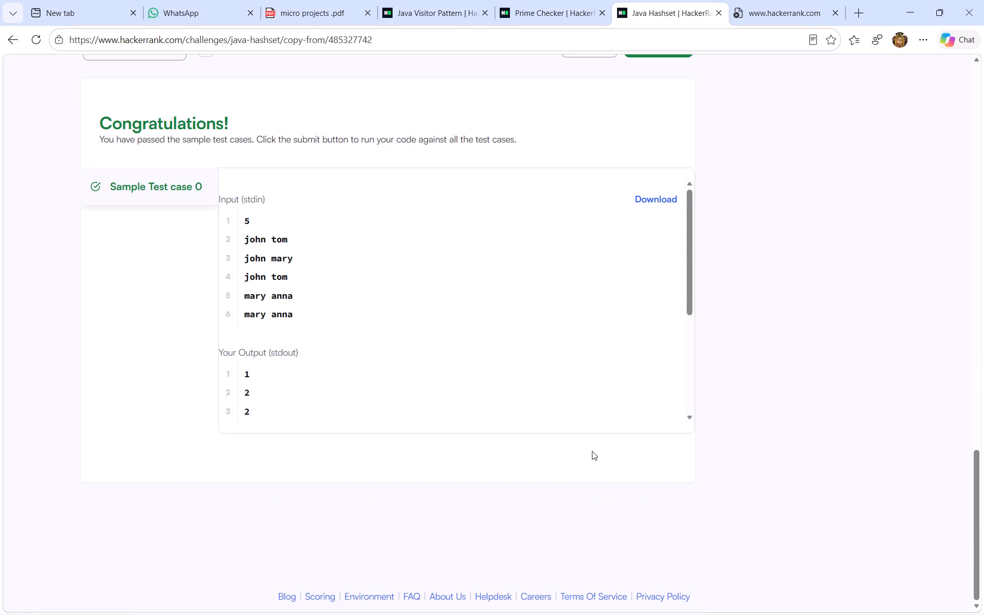
key(shift+super+s)
drag(79, 77, 109, 93)
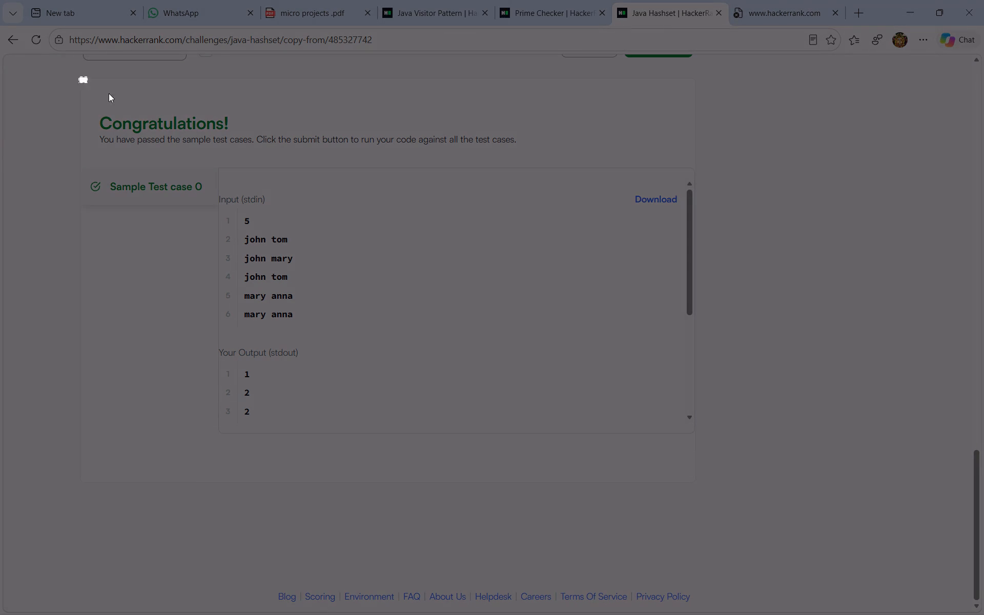
drag(109, 93, 690, 501)
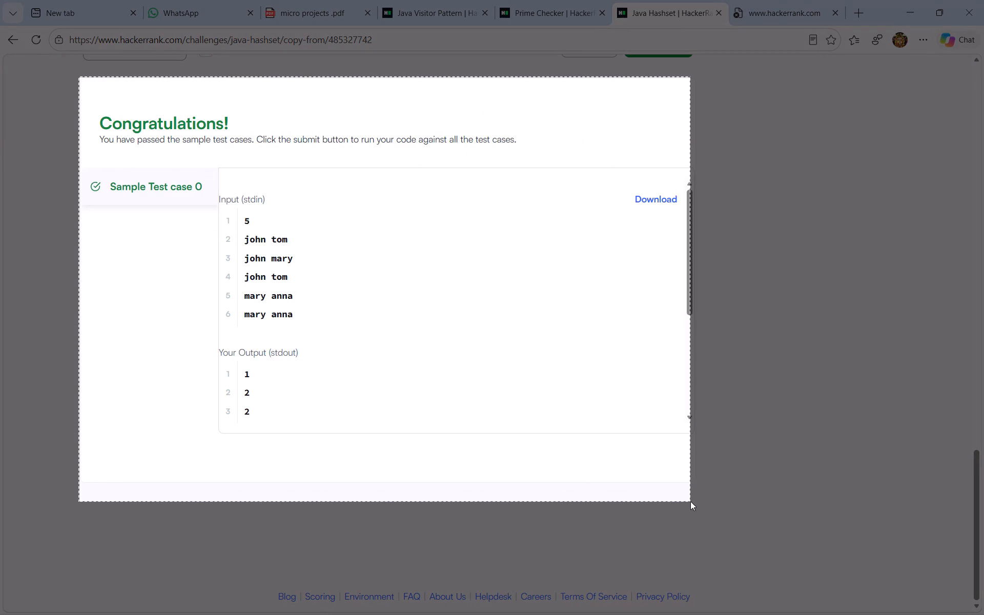
drag(690, 501, 697, 485)
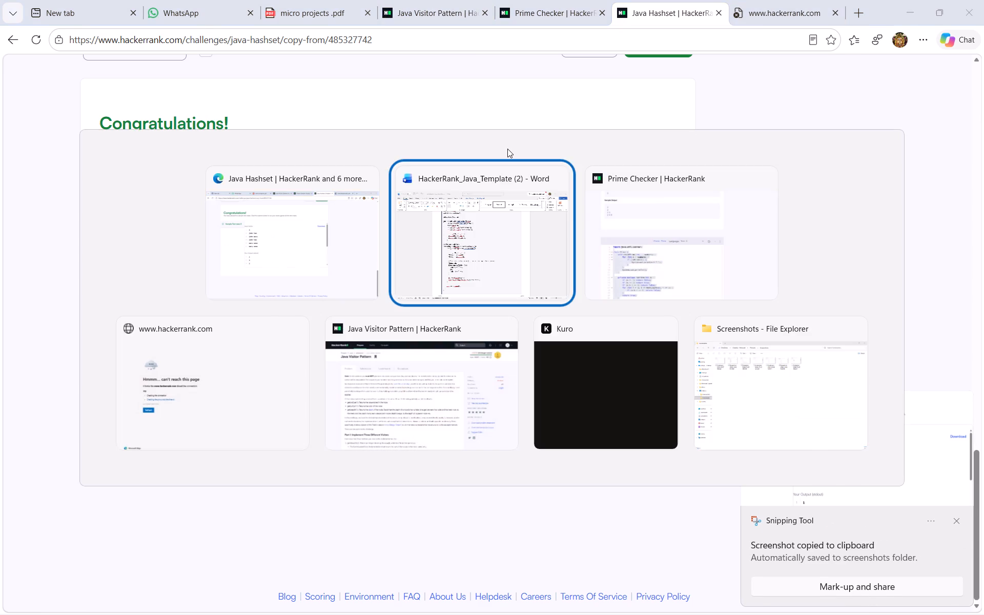
In the Word template, replace question 37's output placeholder with the newest picture from the Screenshots folder.
scroll(480, 209, down, 3)
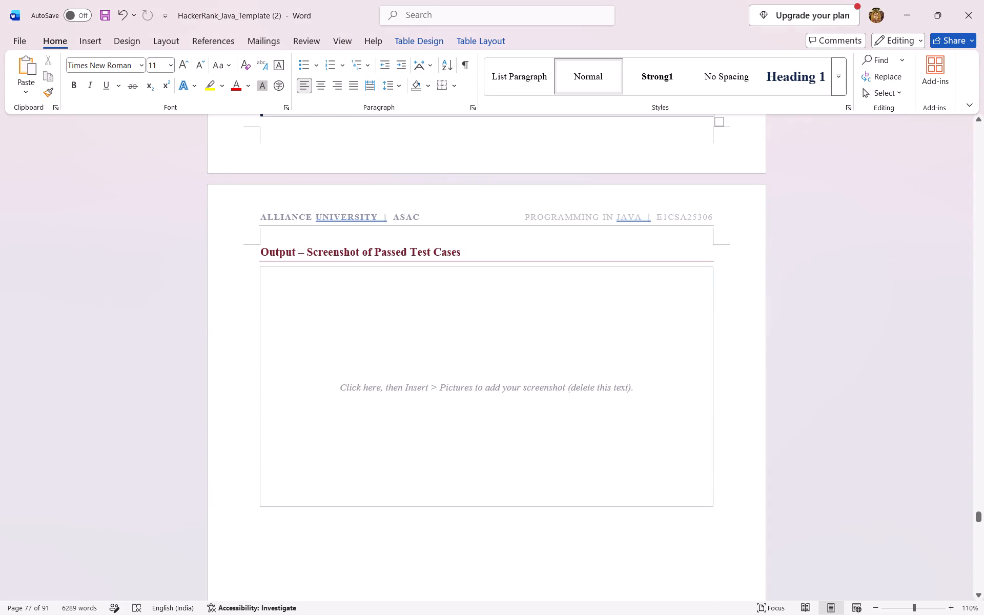
drag(638, 391, 347, 368)
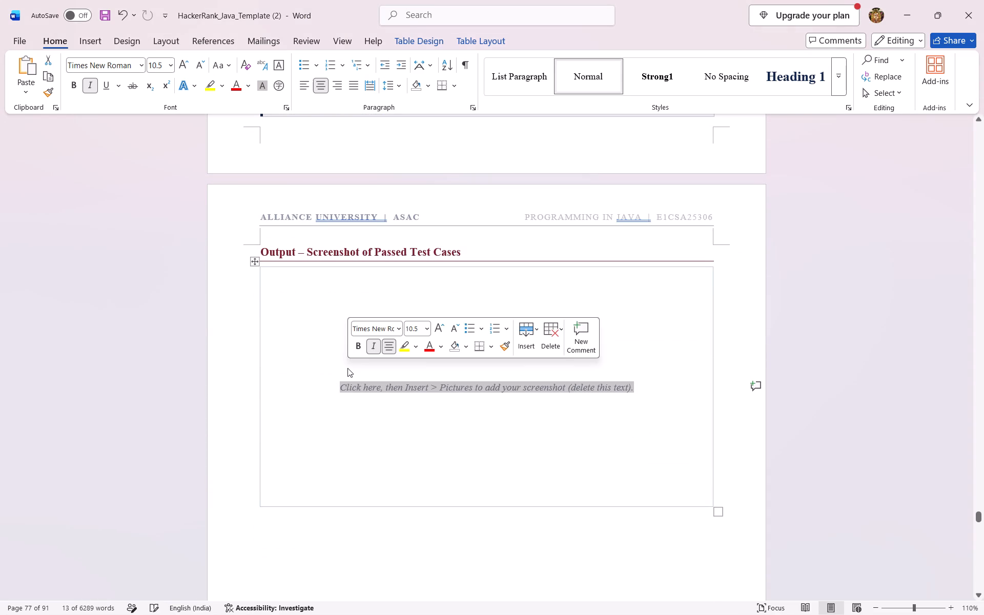
key(BackSpace)
click(94, 40)
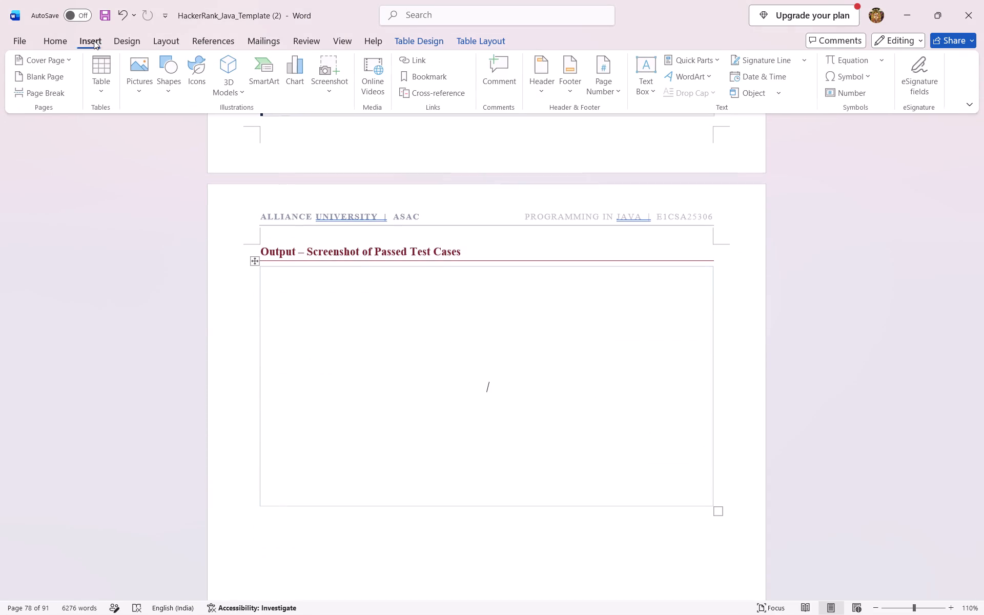
click(137, 57)
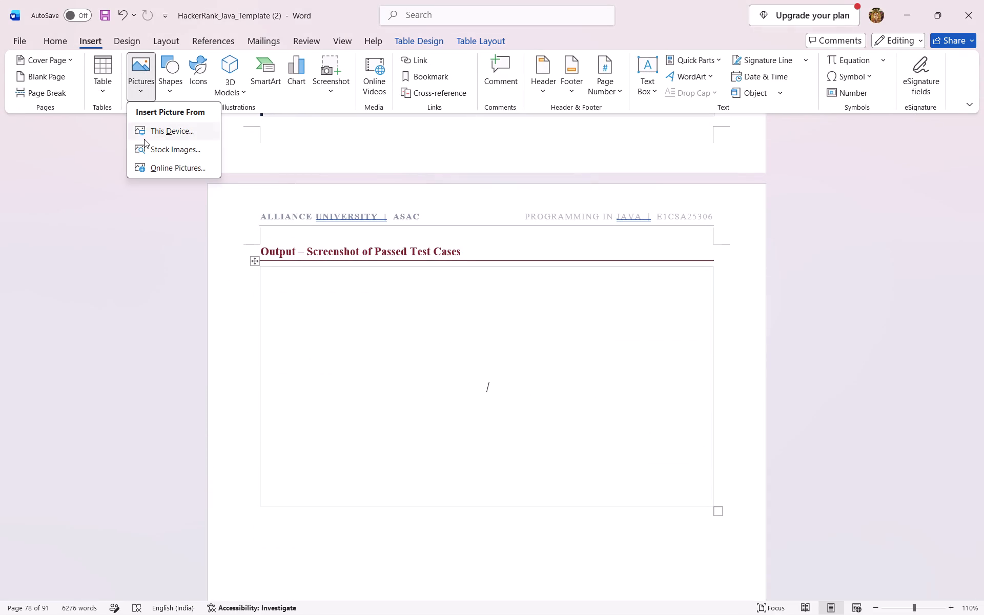
click(144, 139)
click(208, 219)
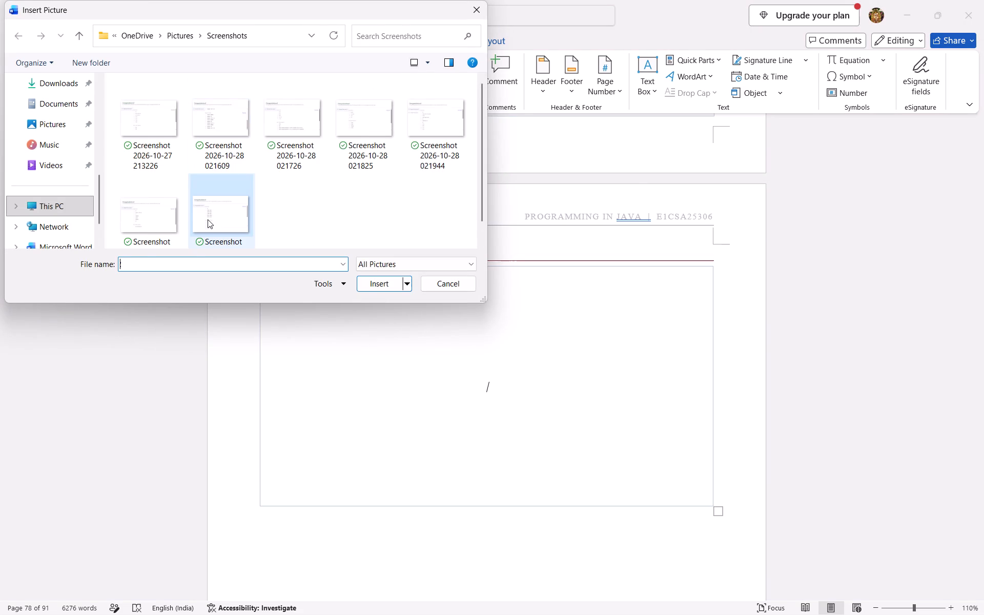
click(374, 279)
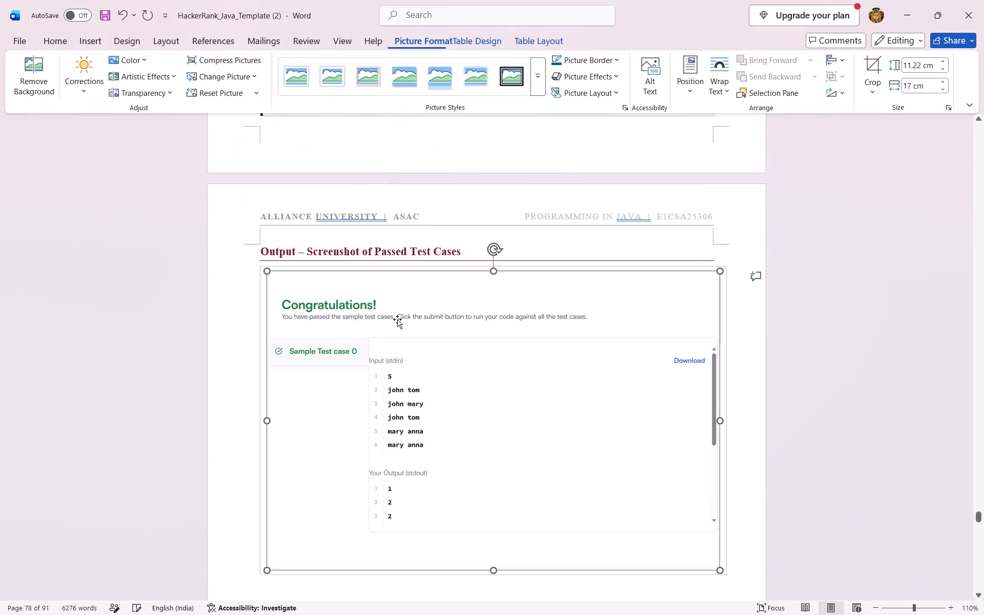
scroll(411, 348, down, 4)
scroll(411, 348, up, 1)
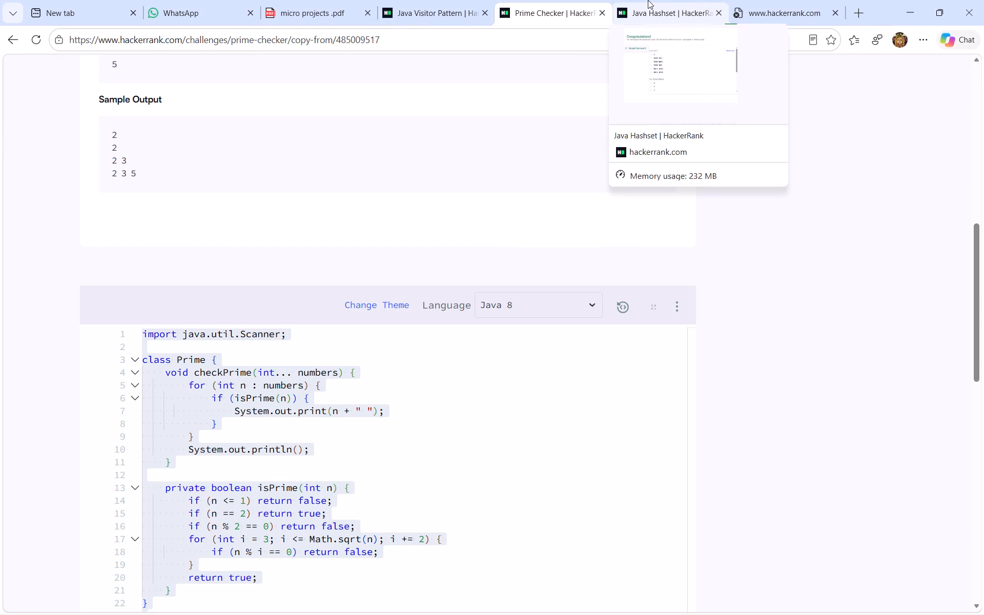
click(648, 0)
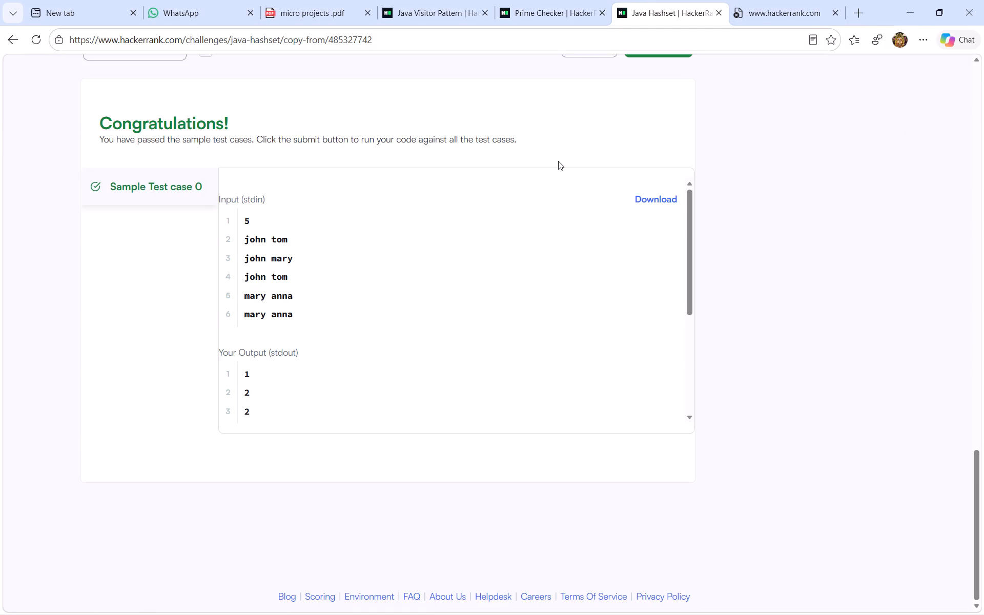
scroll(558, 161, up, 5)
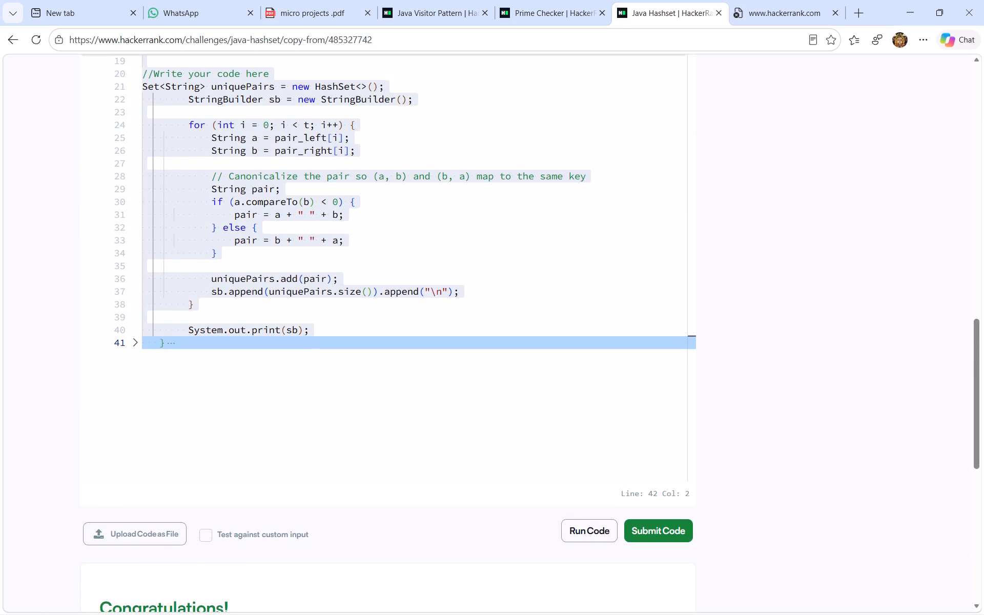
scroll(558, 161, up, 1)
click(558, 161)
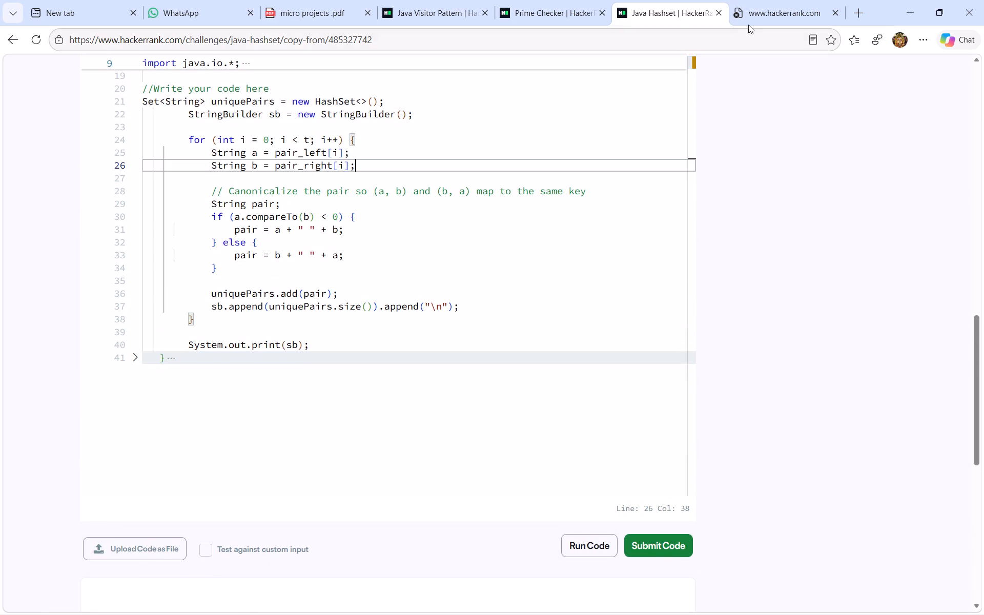
Switch to the Java Comparator page in the browser and close the Prime Checker page.
click(750, 22)
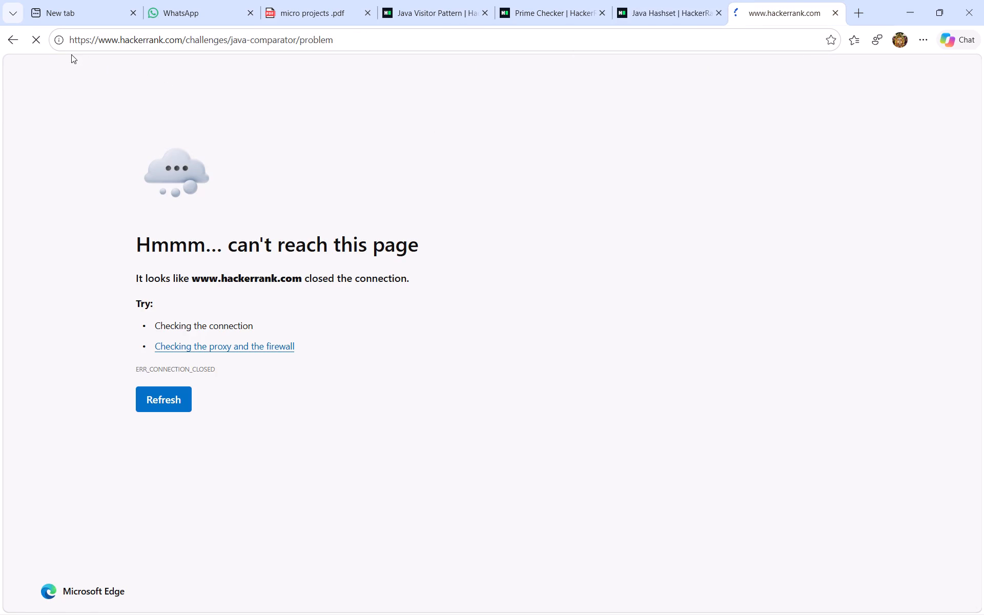
click(603, 13)
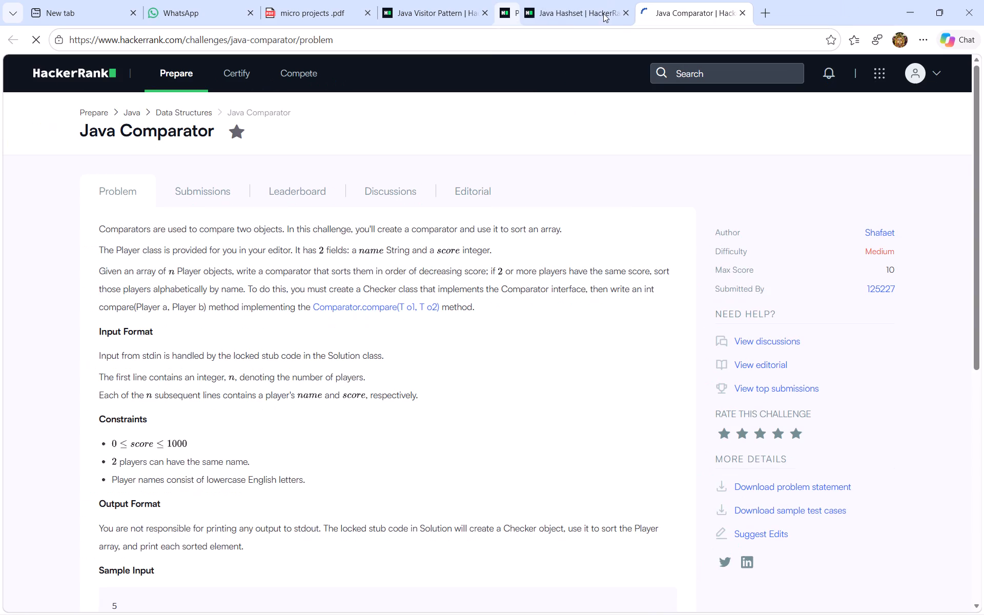
Open the accepted Java 8 submission of the Java Comparator challenge in the code editor.
scroll(466, 285, down, 2)
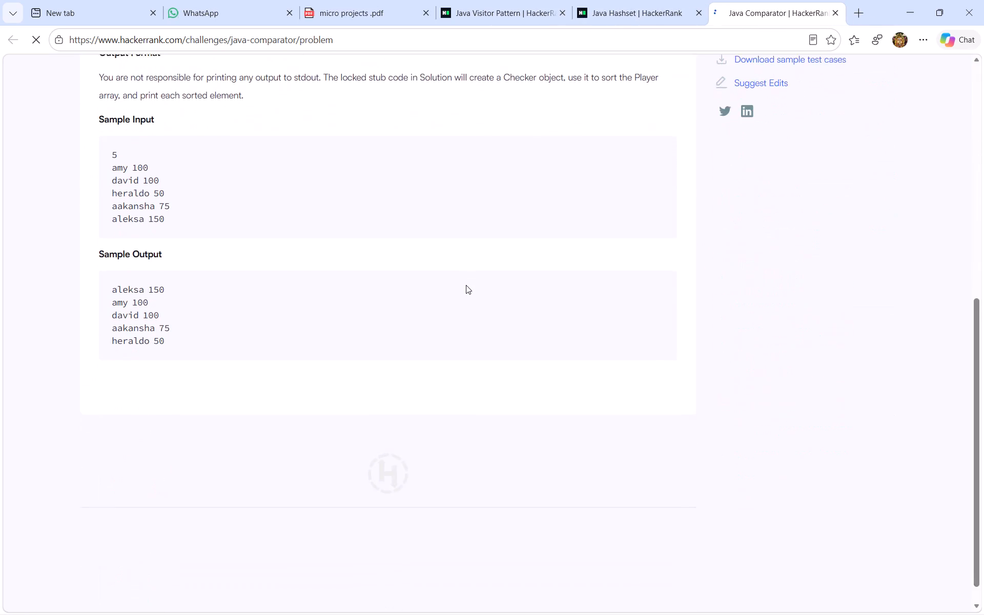
scroll(466, 285, down, 2)
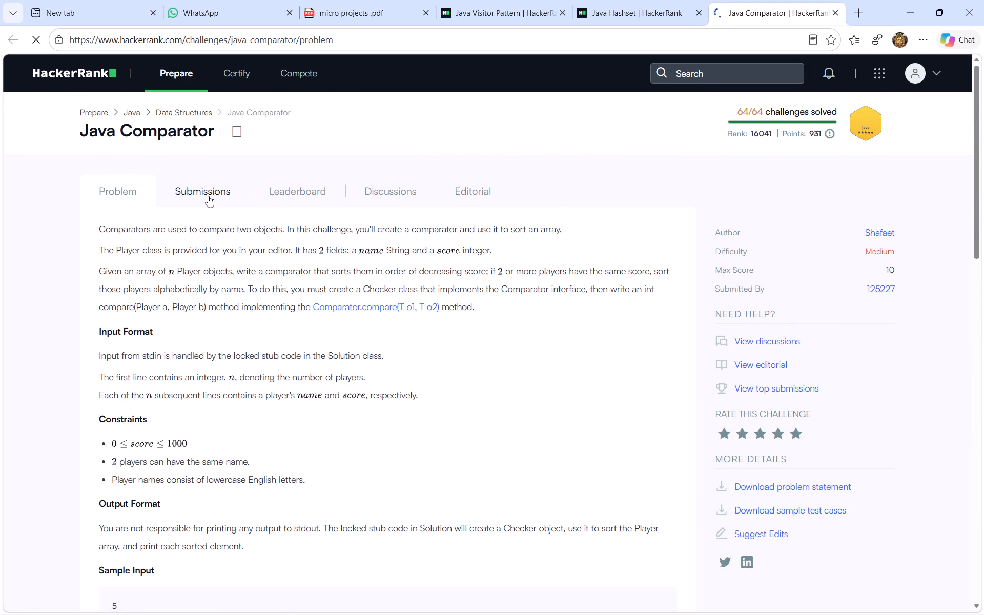
click(208, 196)
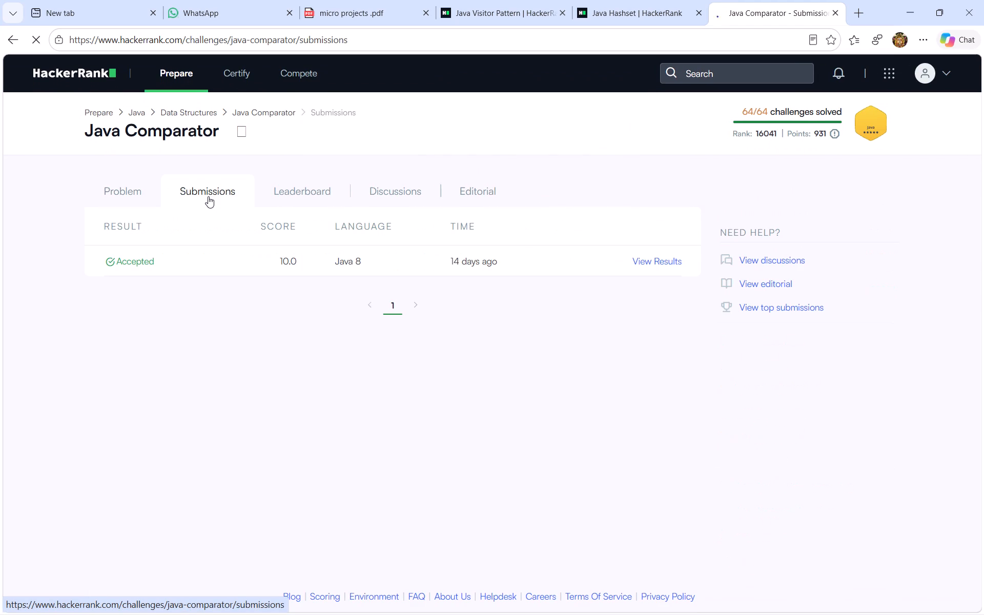
click(657, 260)
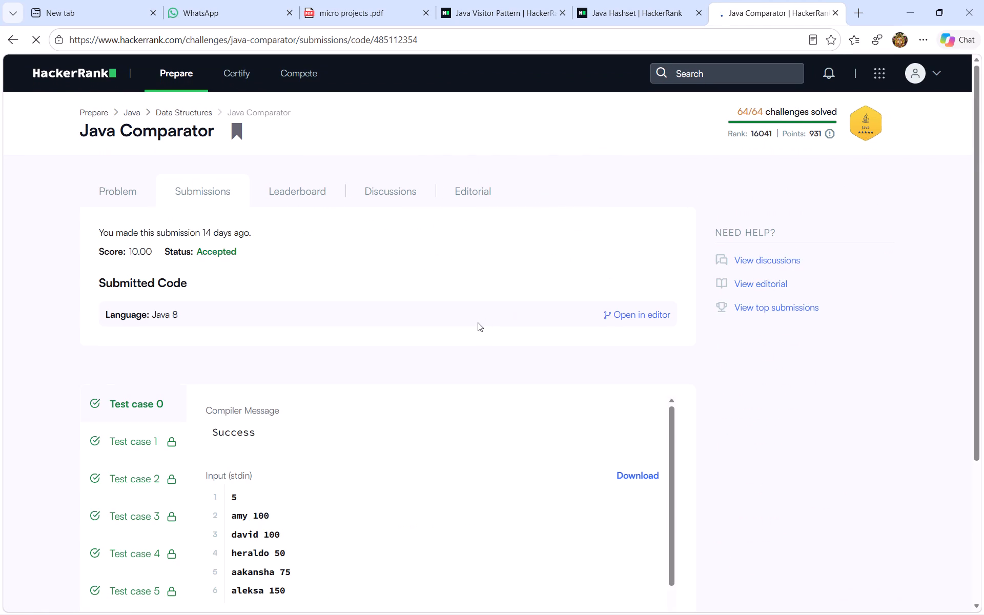
click(648, 315)
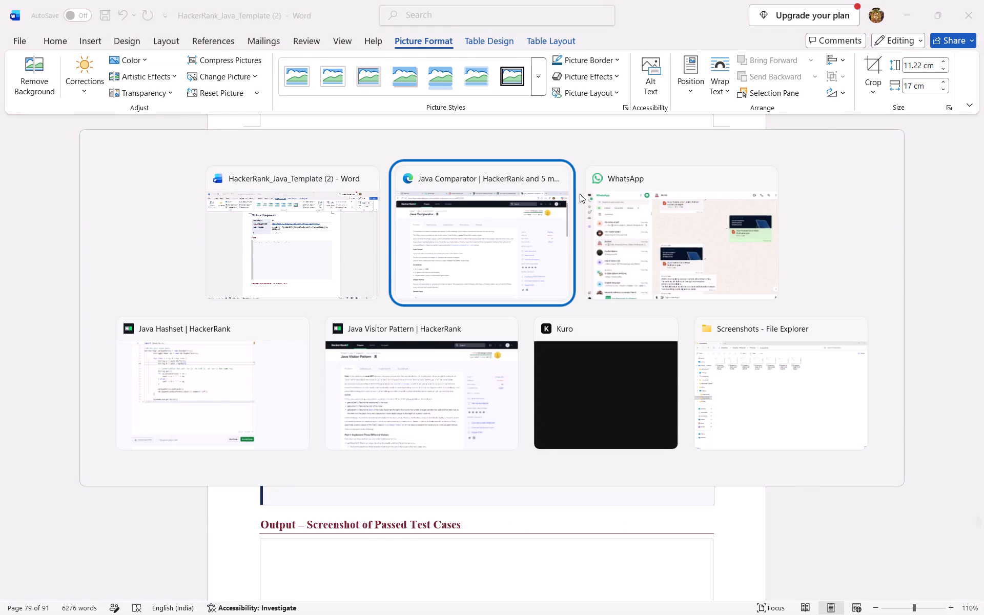
Run the submitted Java Comparator code against the sample test case.
scroll(575, 217, down, 3)
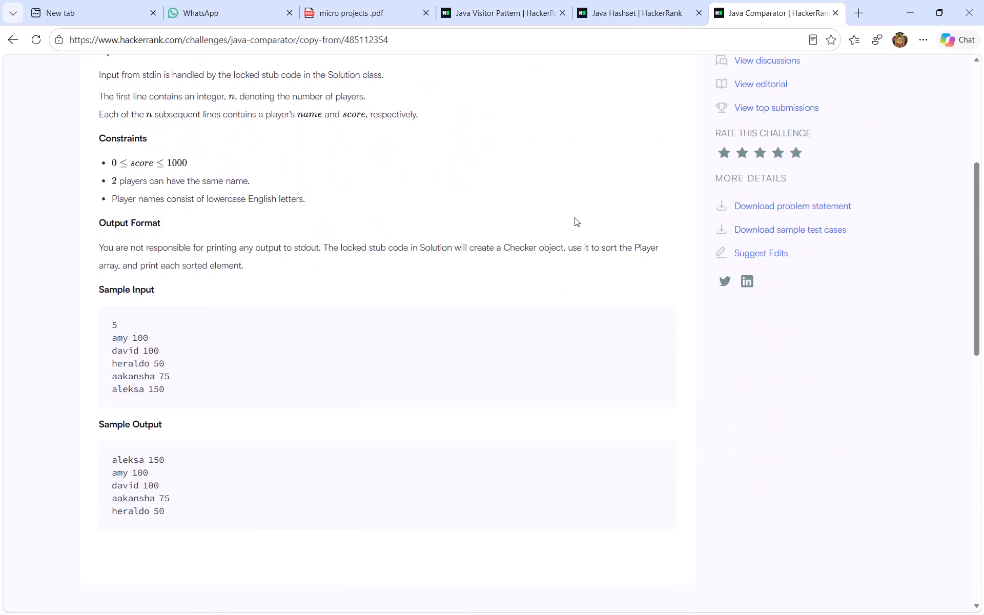
scroll(575, 217, down, 2)
scroll(575, 217, up, 5)
scroll(575, 217, down, 1)
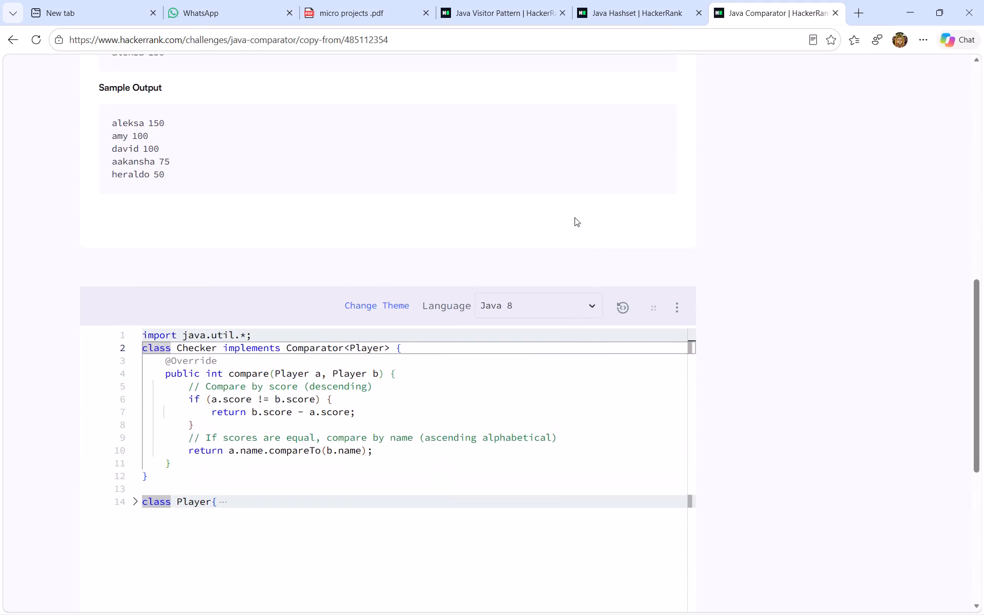
scroll(575, 217, down, 1)
click(568, 255)
scroll(568, 255, down, 2)
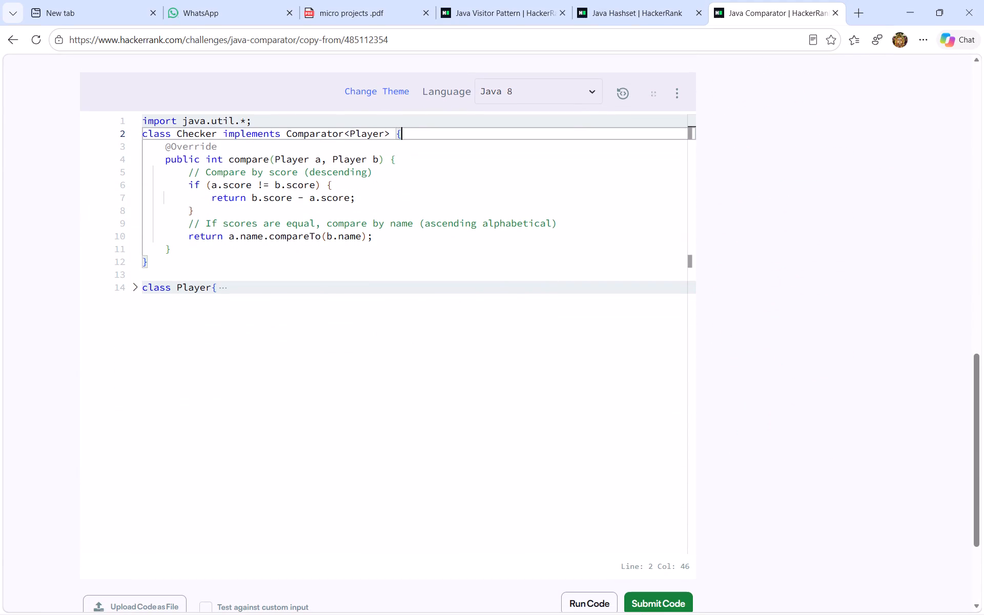
click(589, 598)
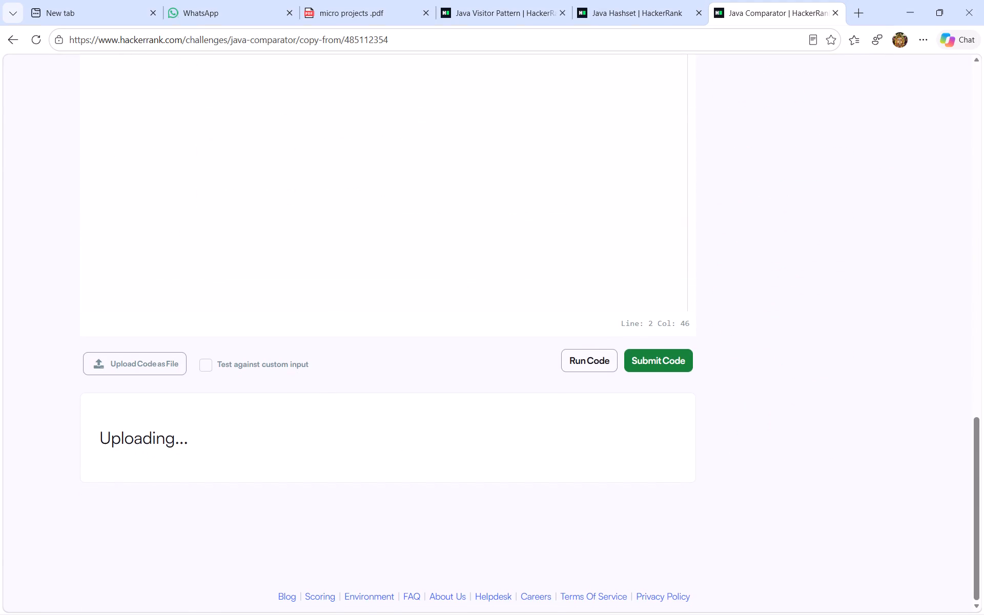
Copy the entire Java Comparator code from the editor, including the collapsed Player class section.
scroll(262, 194, up, 2)
click(221, 216)
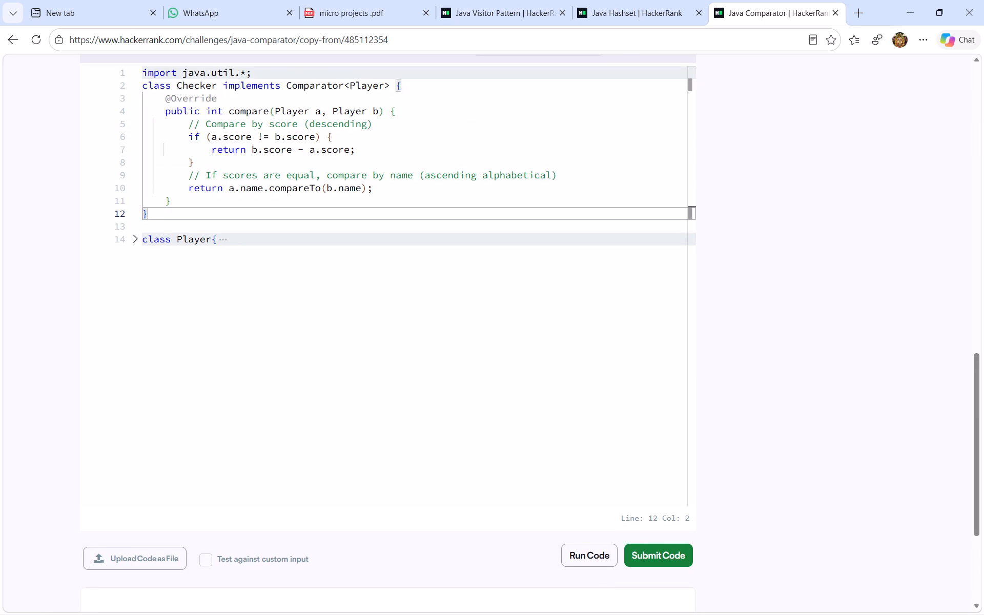
key(ctrl+a)
scroll(221, 216, up, 4)
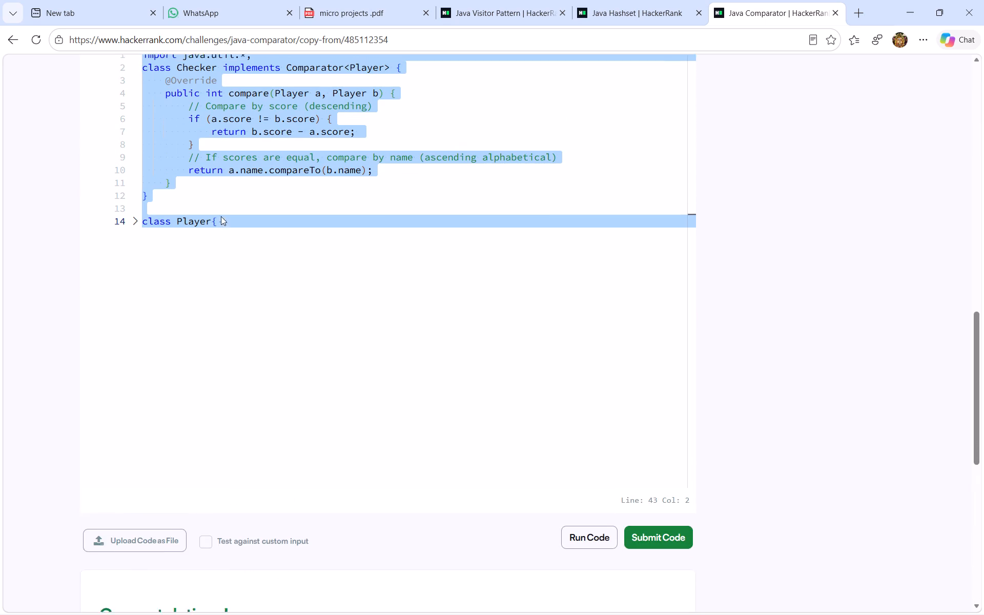
key(ctrl+c)
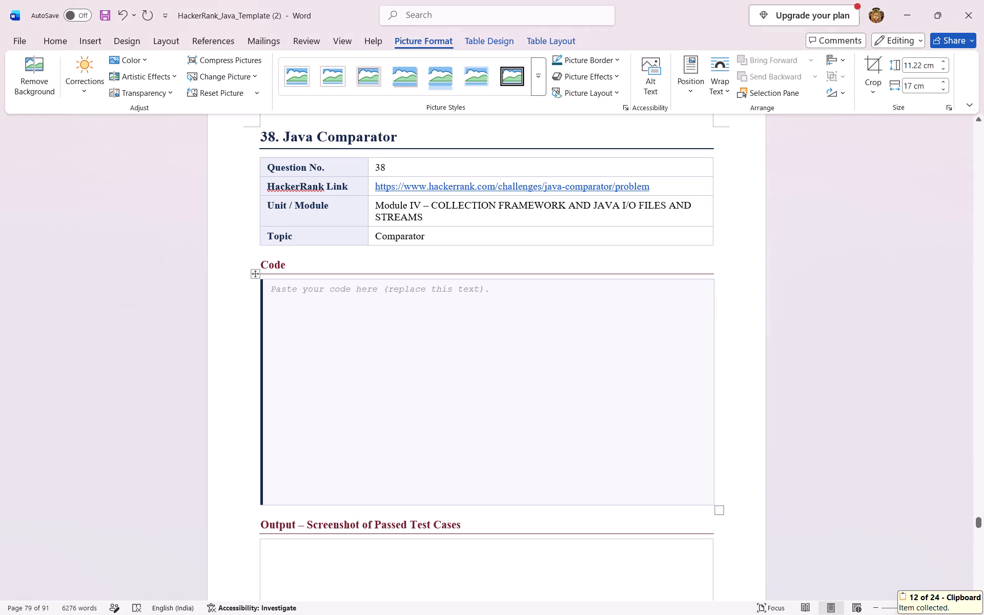
In the Word template, replace question 38's code placeholder with the copied code and remove the empty line after it.
drag(490, 291, 263, 292)
key(BackSpace)
key(ctrl+v)
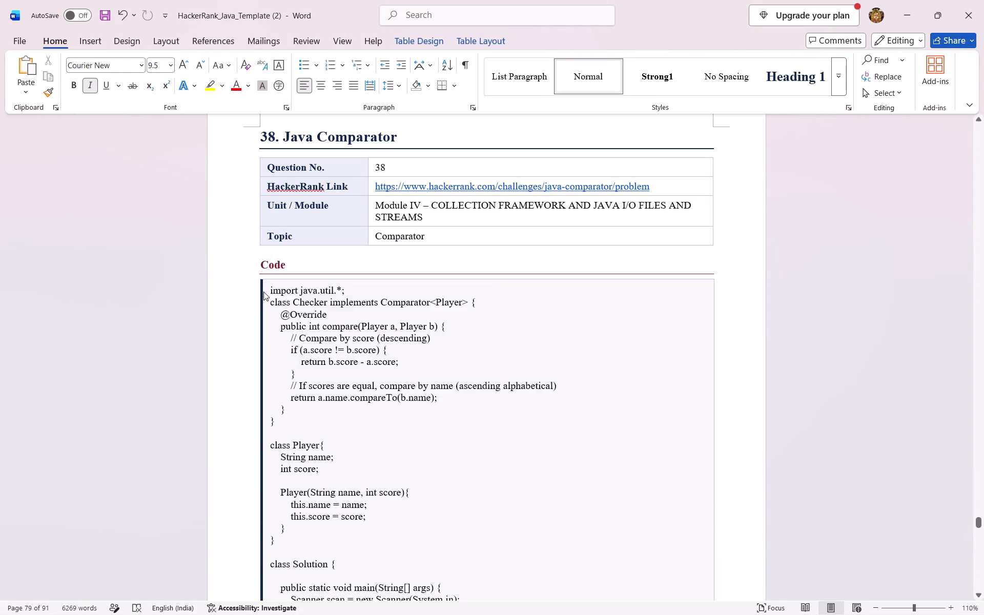
scroll(373, 300, down, 2)
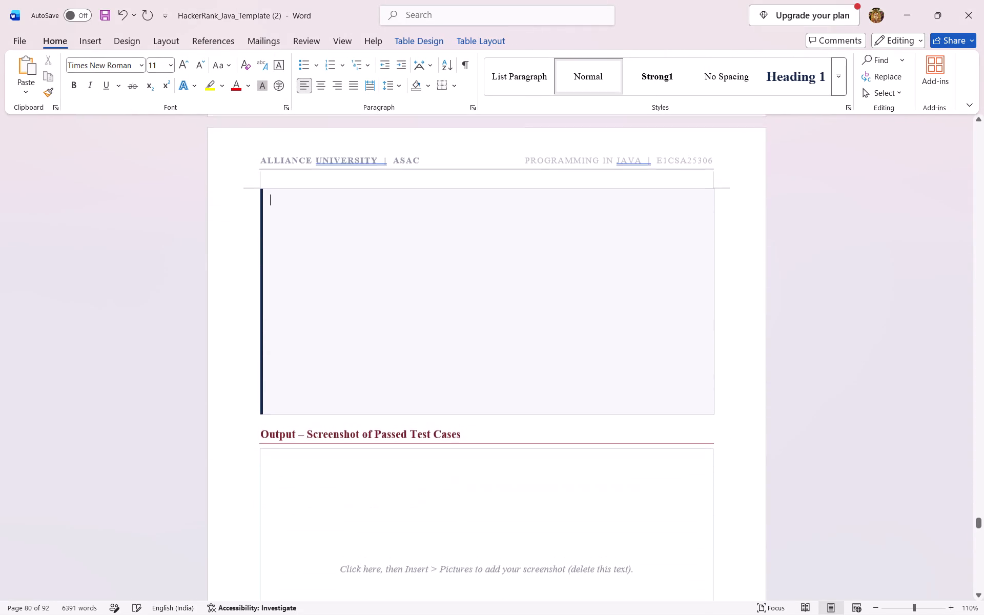
scroll(373, 300, up, 2)
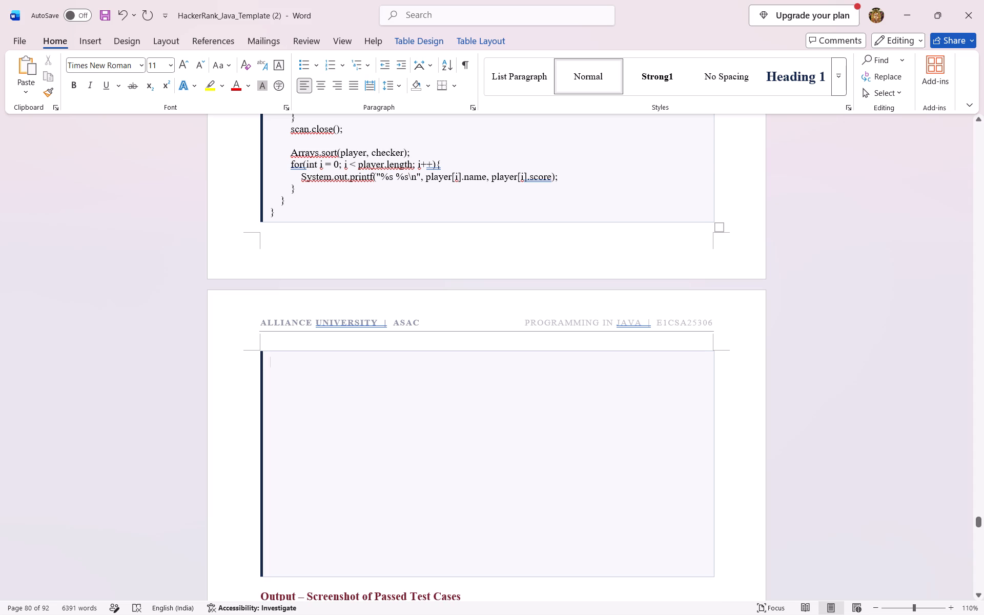
key(BackSpace)
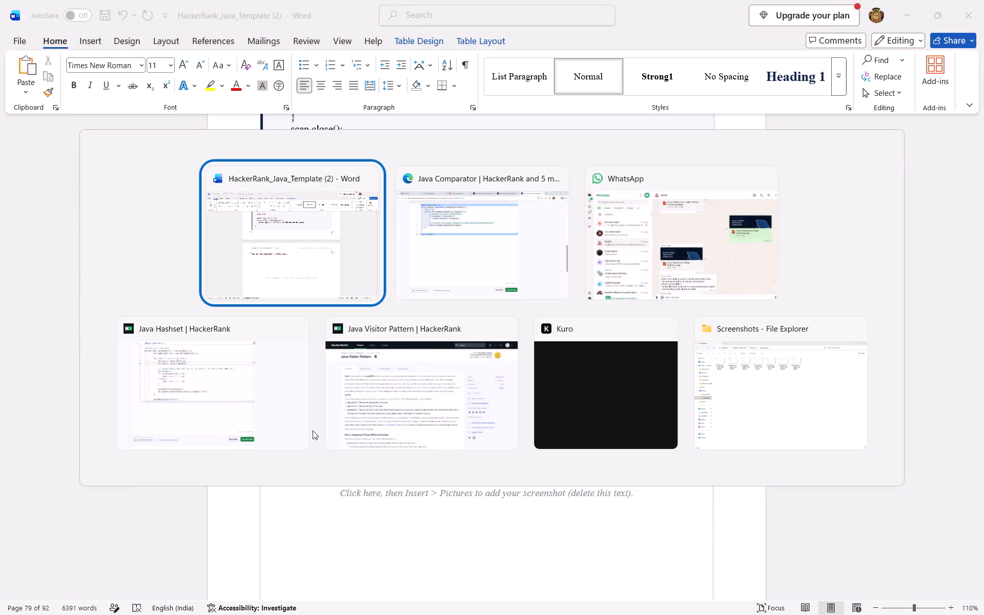
Back in the browser, capture a screenshot of the Java Comparator sample test case result area, including the input and the program's output.
scroll(313, 430, down, 3)
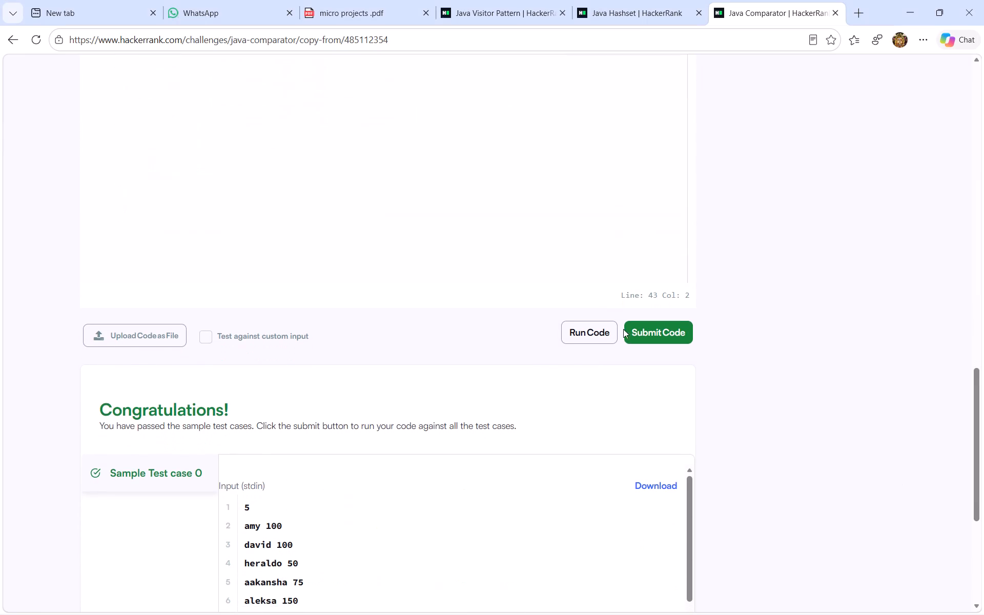
scroll(502, 433, down, 2)
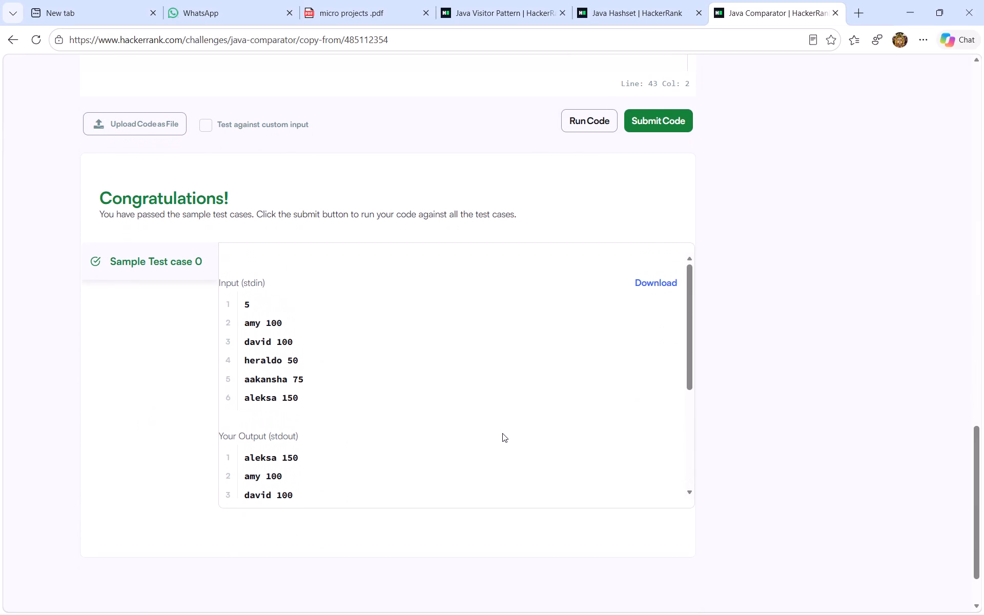
scroll(502, 433, down, 1)
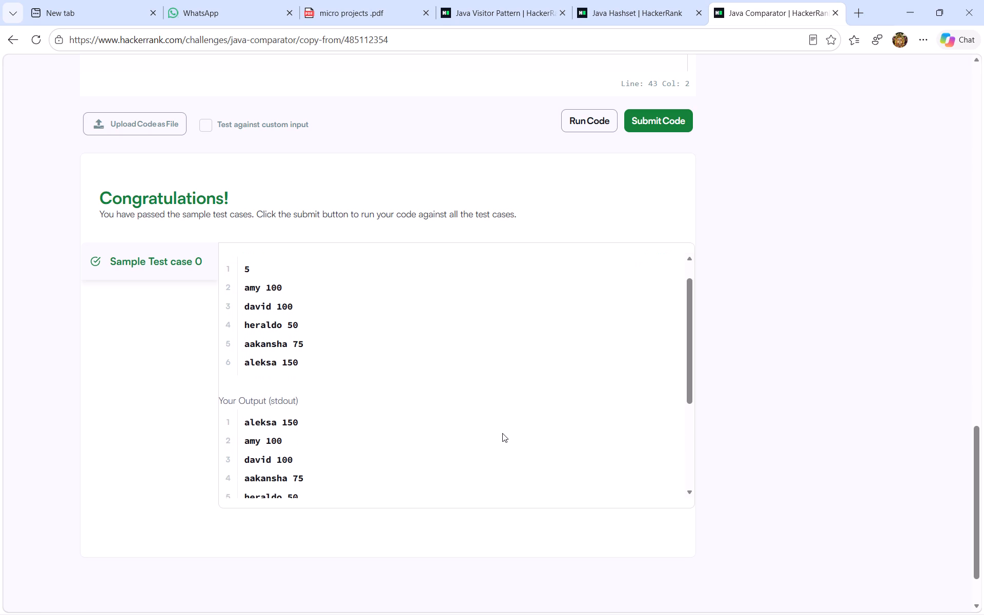
scroll(502, 433, down, 2)
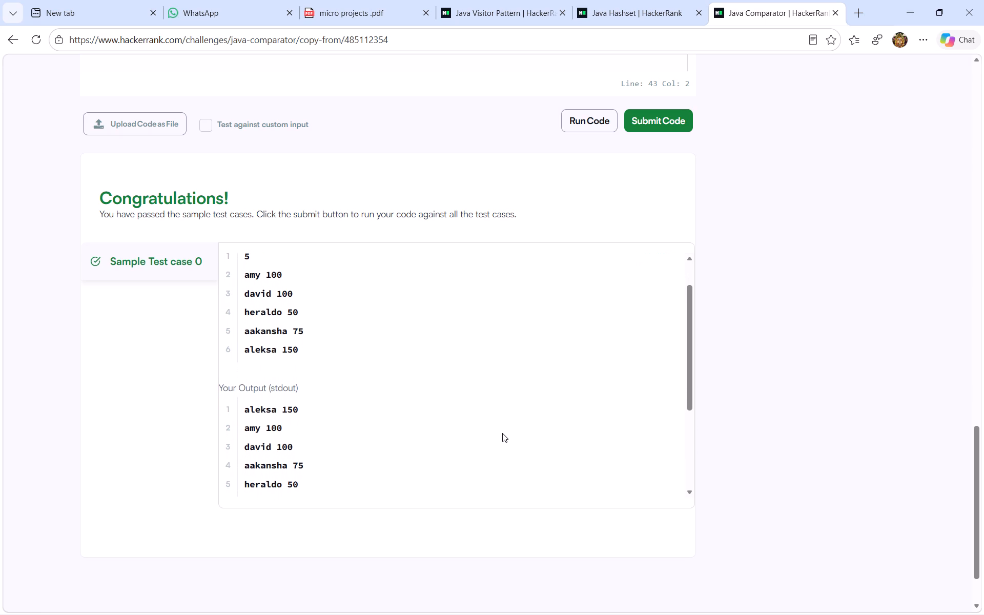
scroll(502, 433, down, 1)
key(shift+super+s)
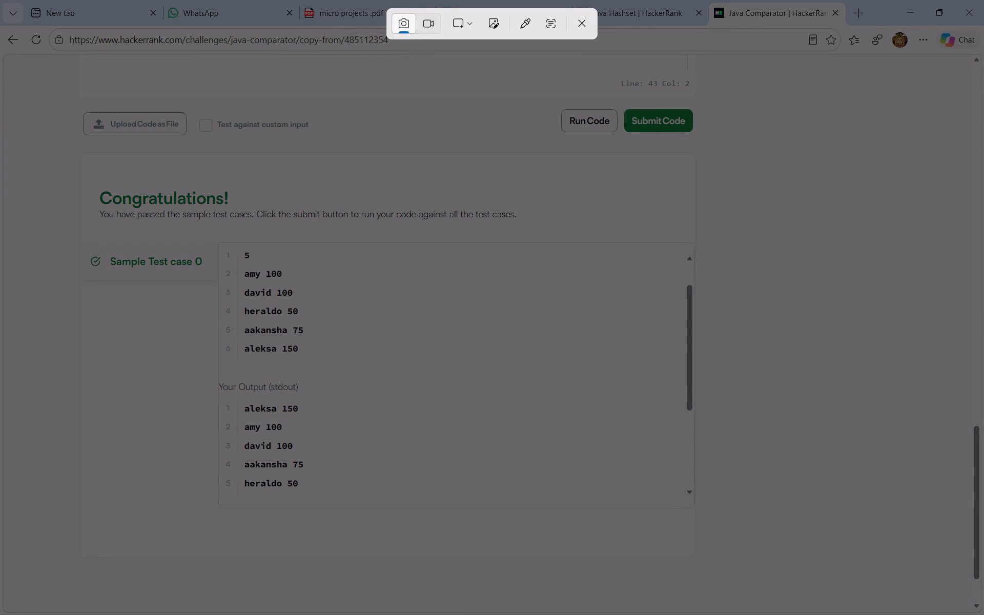
drag(77, 153, 607, 394)
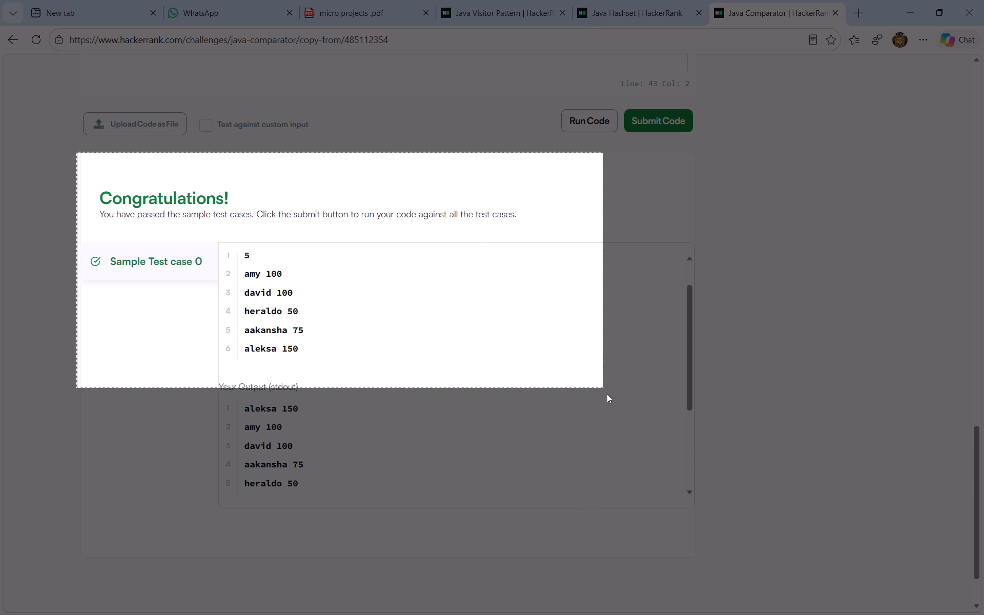
drag(607, 394, 745, 564)
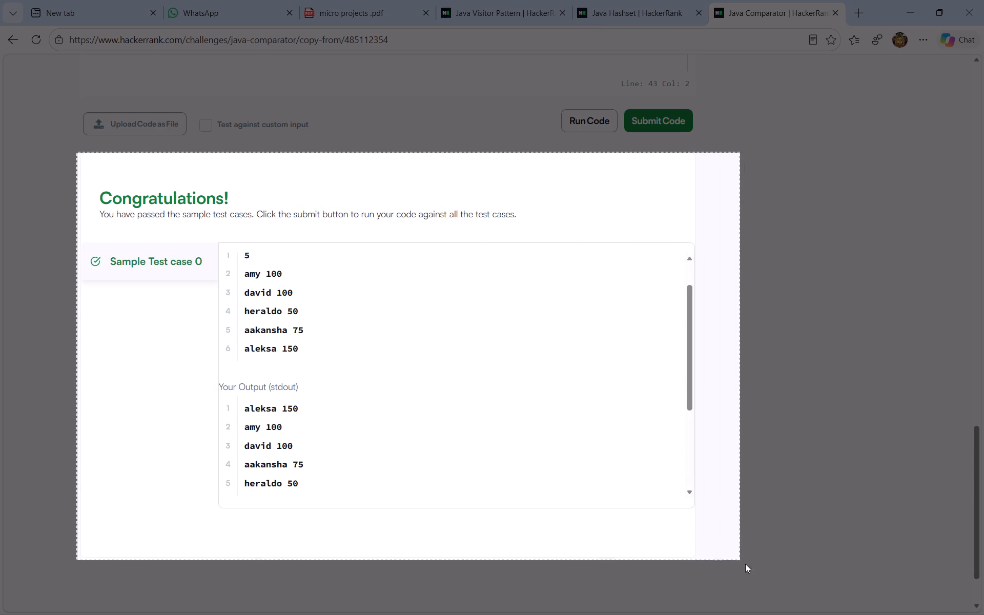
drag(745, 564, 696, 559)
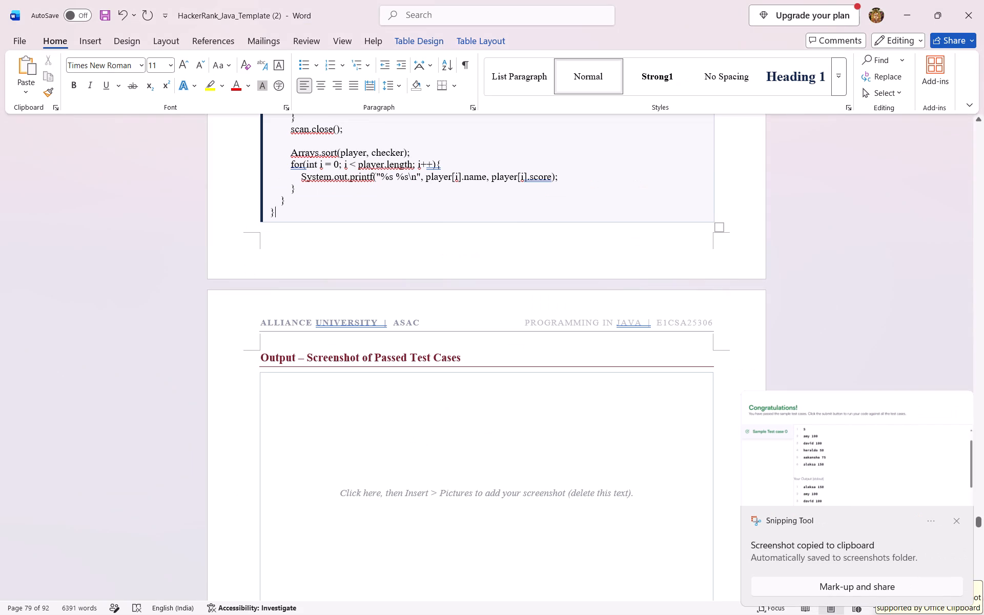
drag(635, 491, 350, 501)
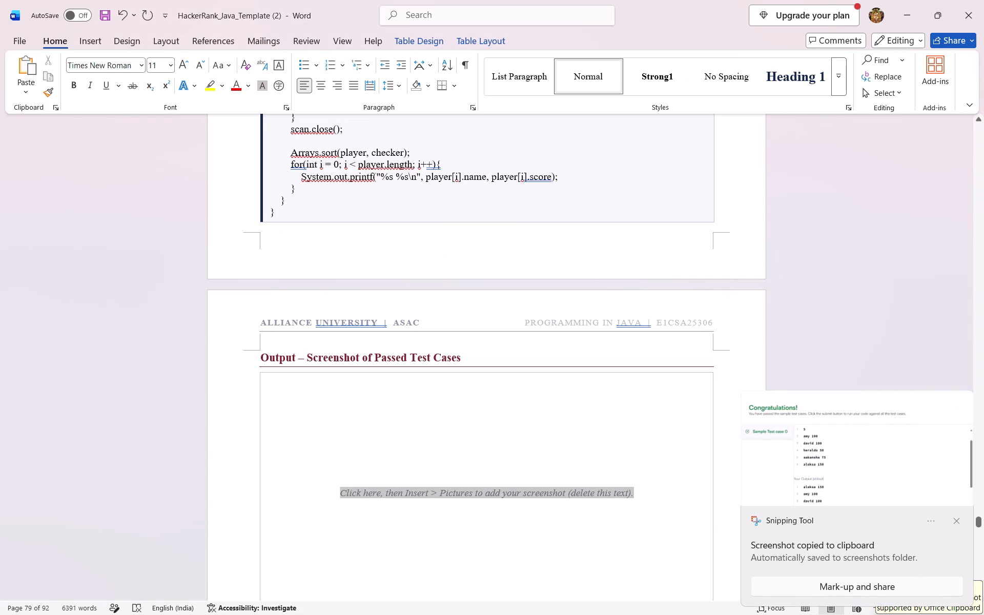
drag(350, 501, 346, 500)
key(BackSpace)
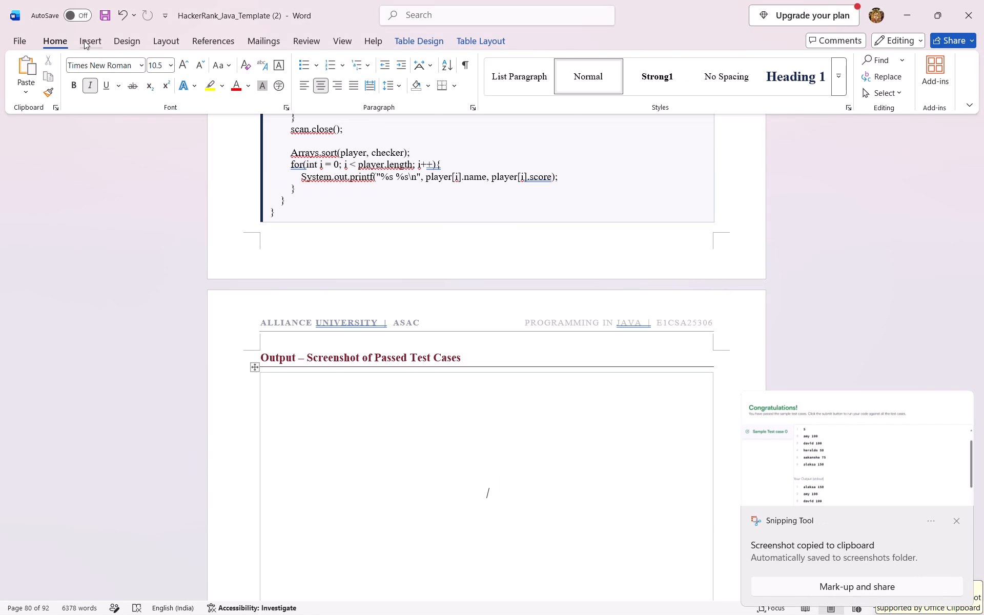
click(84, 40)
click(129, 65)
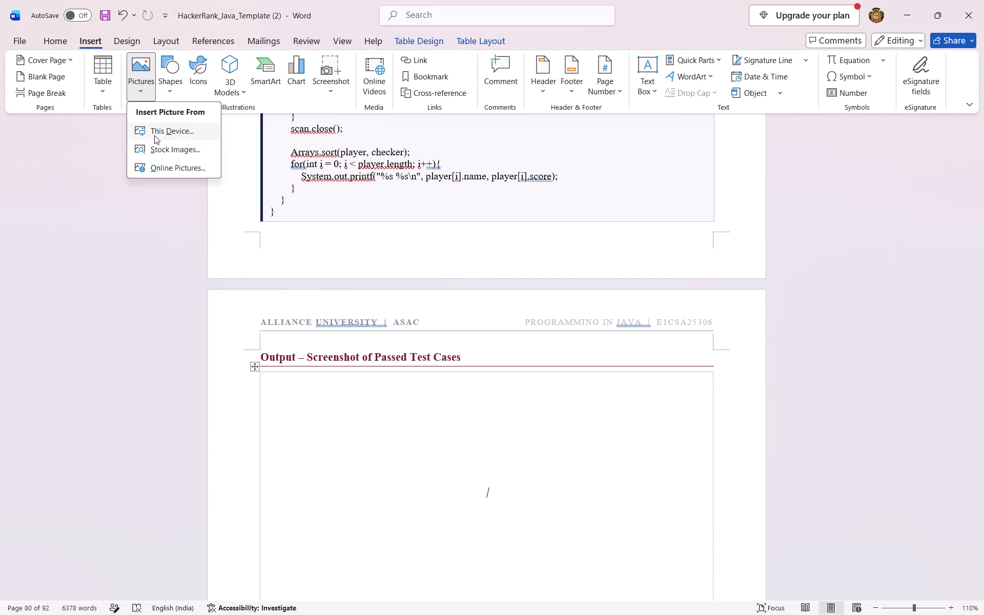
click(154, 136)
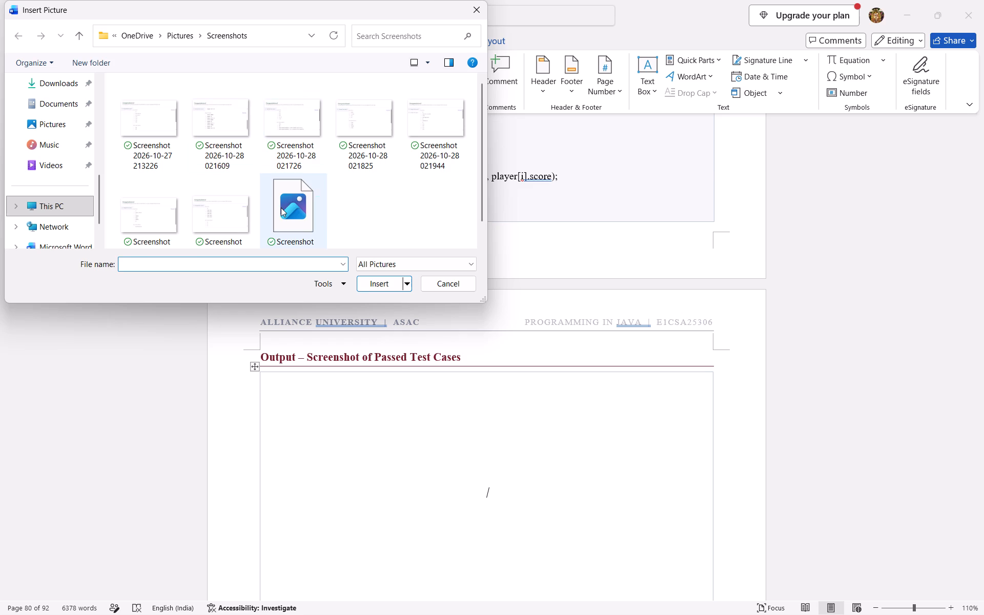
click(281, 208)
click(373, 285)
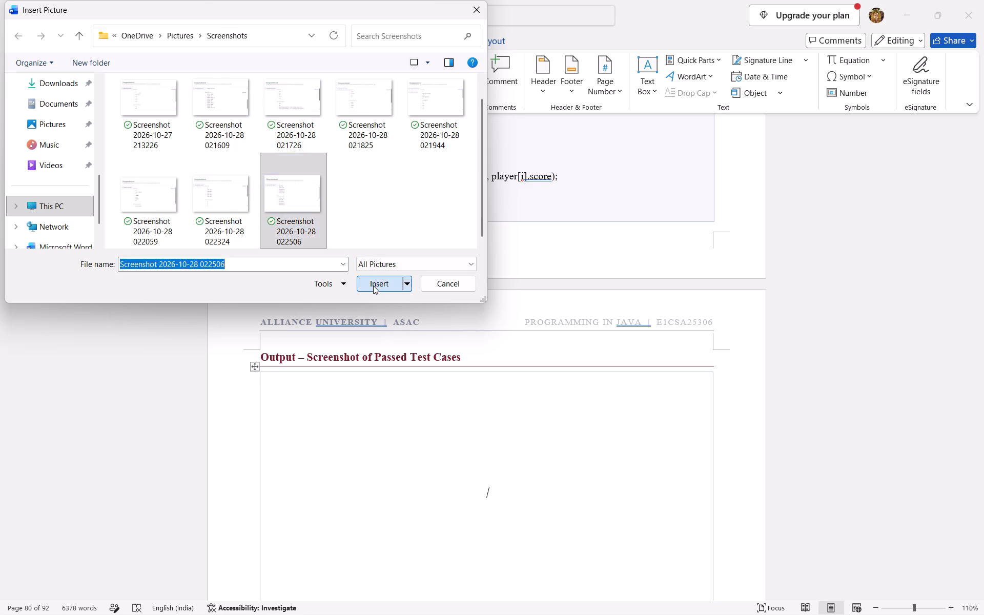
Open the HackerRank link of question 39, Java Sort, from the Word template.
scroll(443, 316, down, 6)
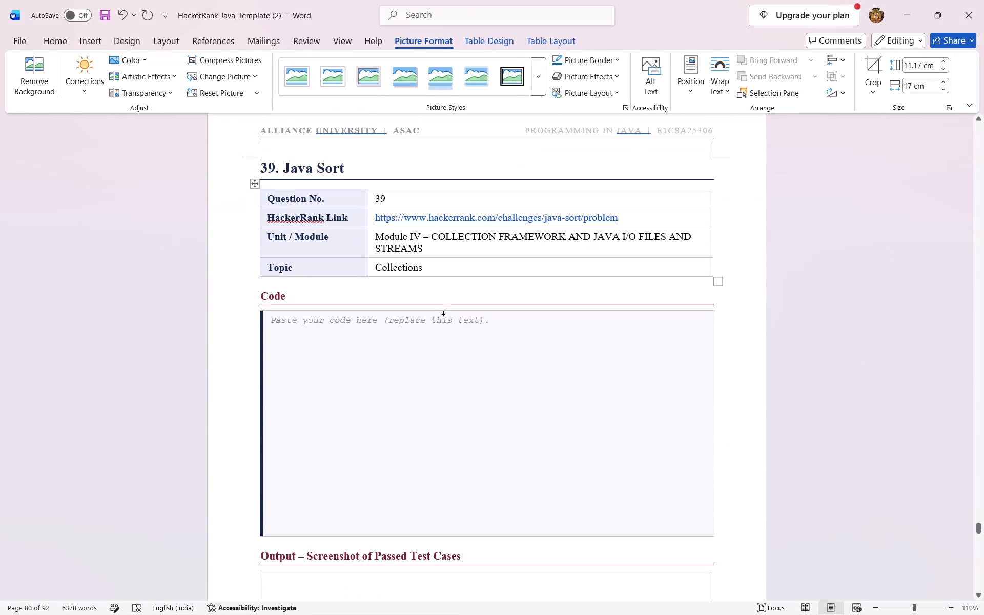
ctrl+click(472, 218)
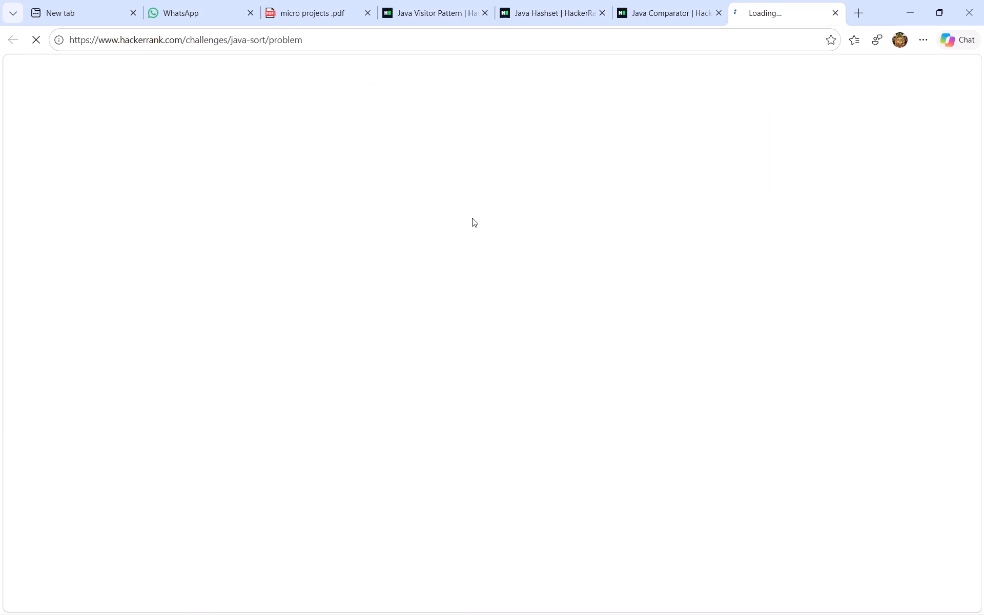
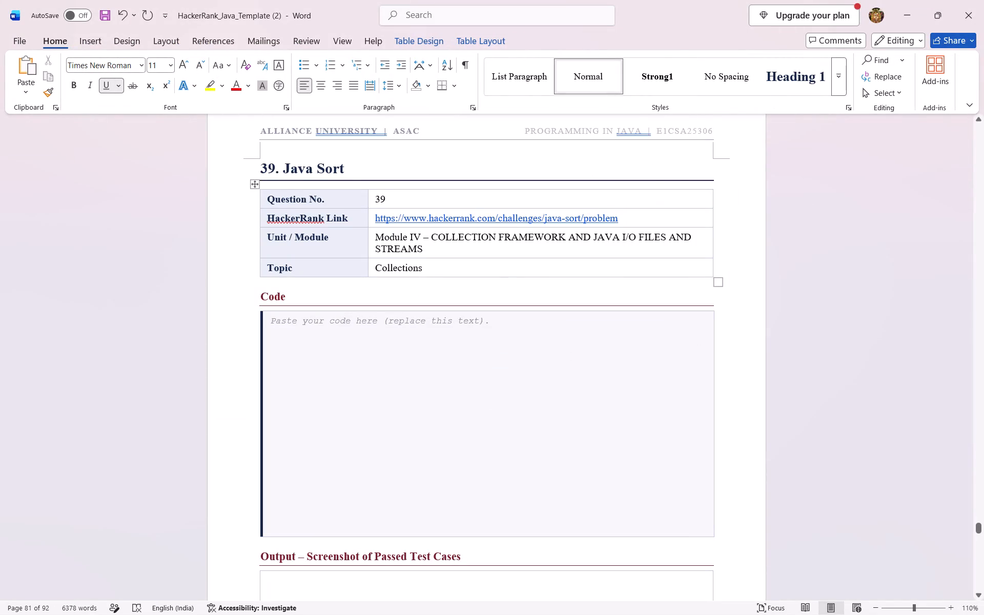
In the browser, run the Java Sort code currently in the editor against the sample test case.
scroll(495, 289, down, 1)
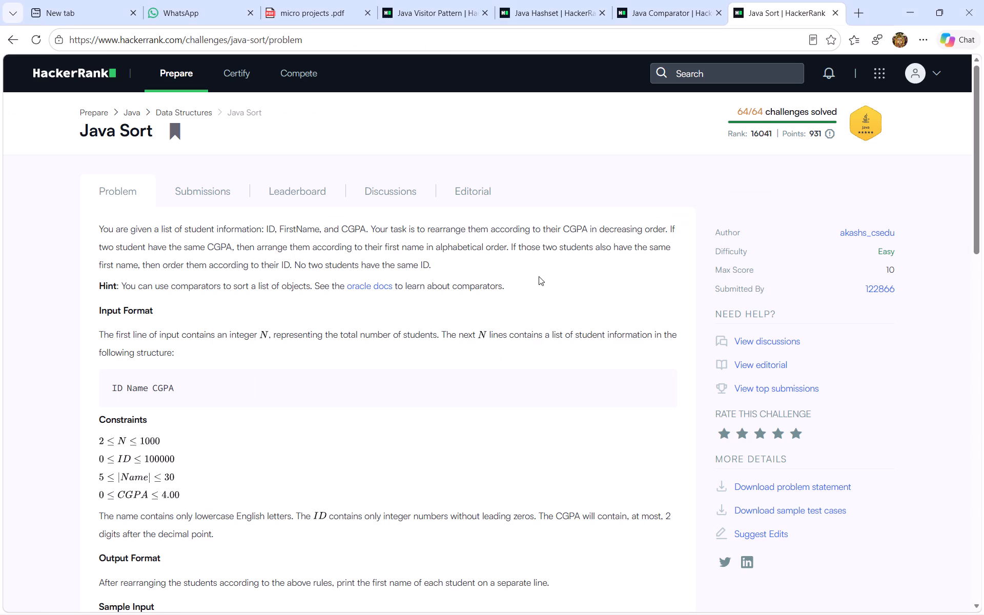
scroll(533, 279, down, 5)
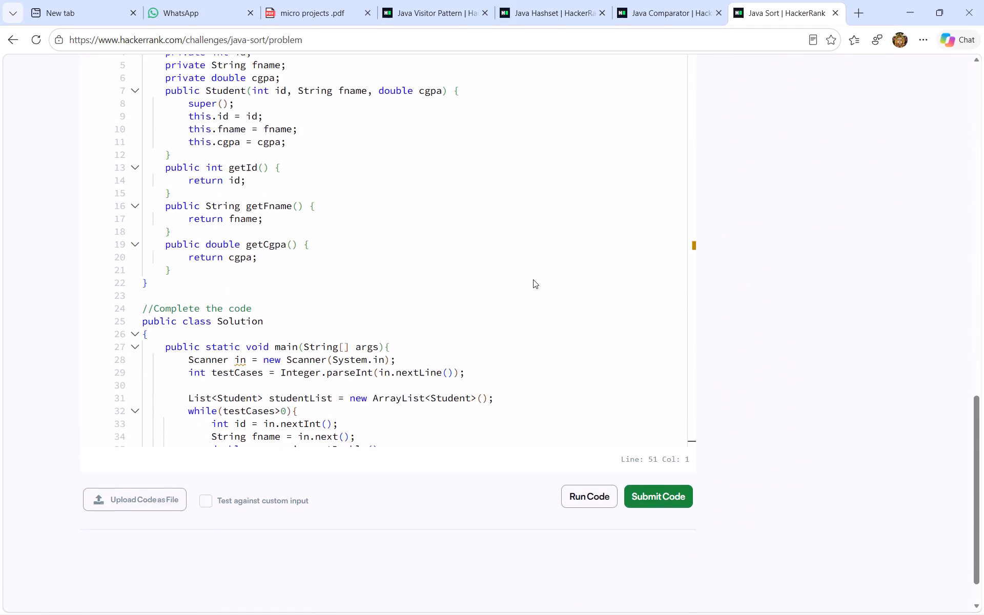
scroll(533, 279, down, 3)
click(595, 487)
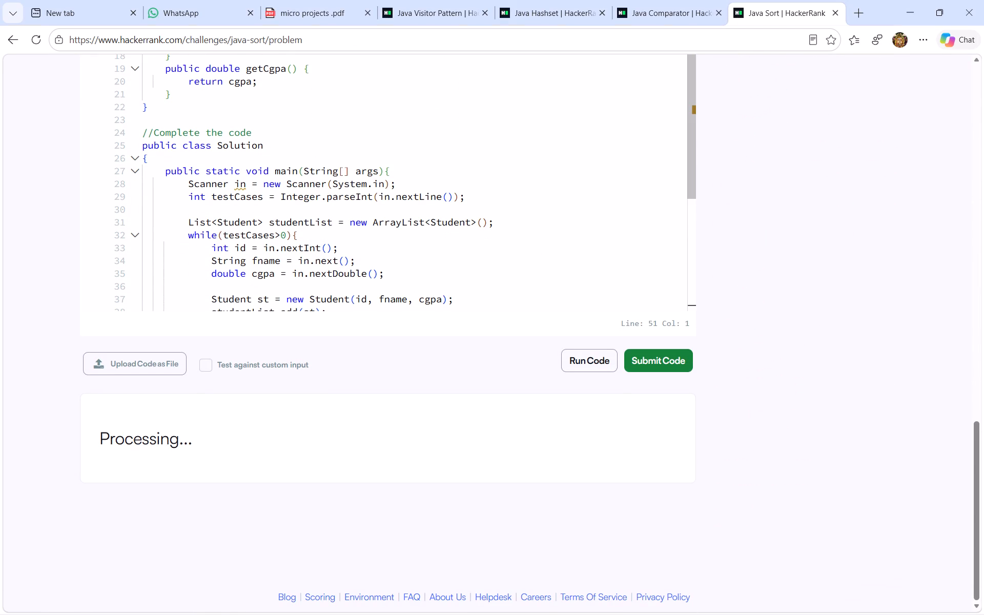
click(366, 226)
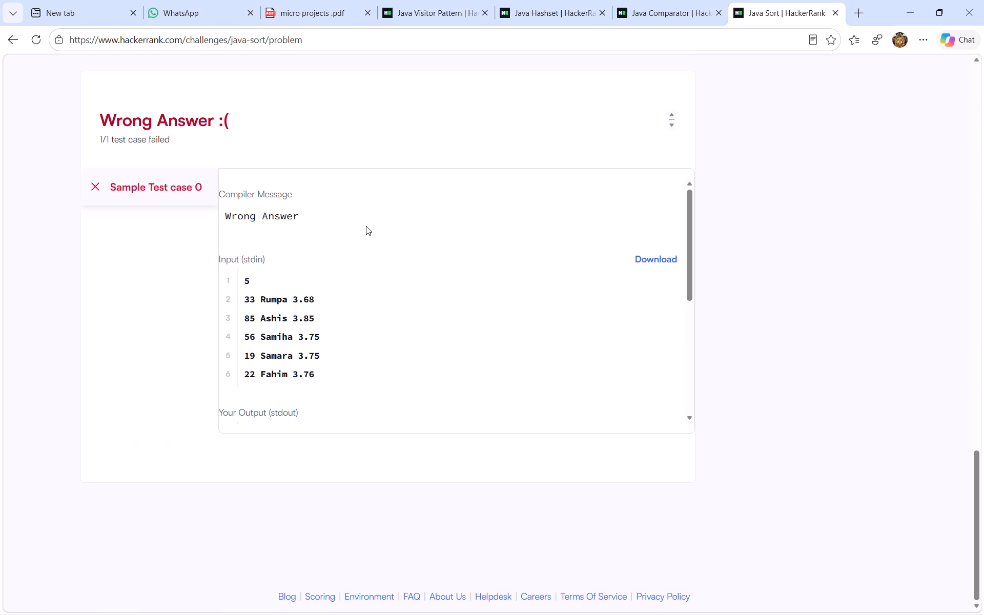
Load the accepted Java Sort submission into the editor and copy its entire code.
scroll(366, 226, up, 9)
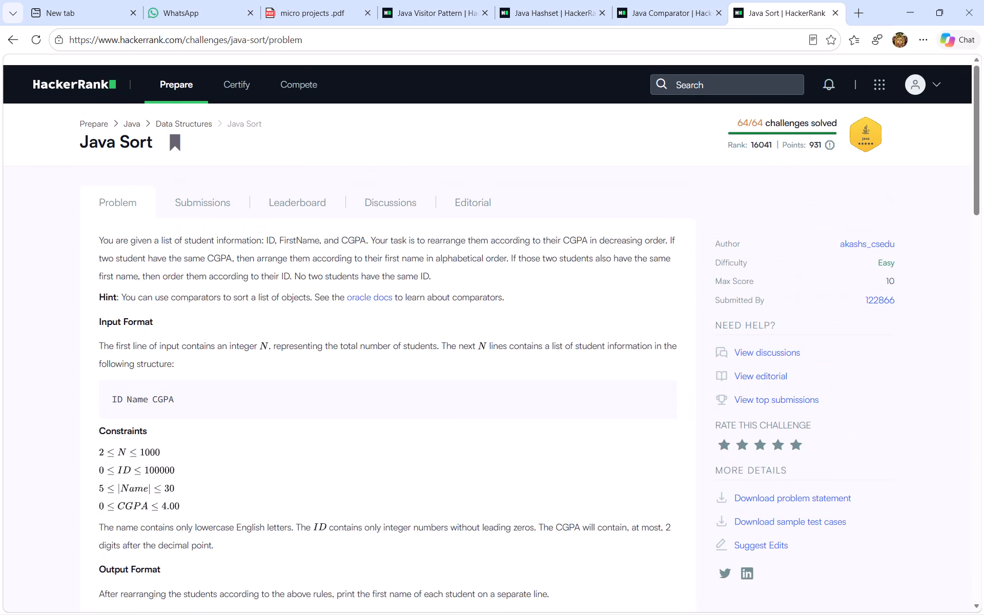
click(207, 186)
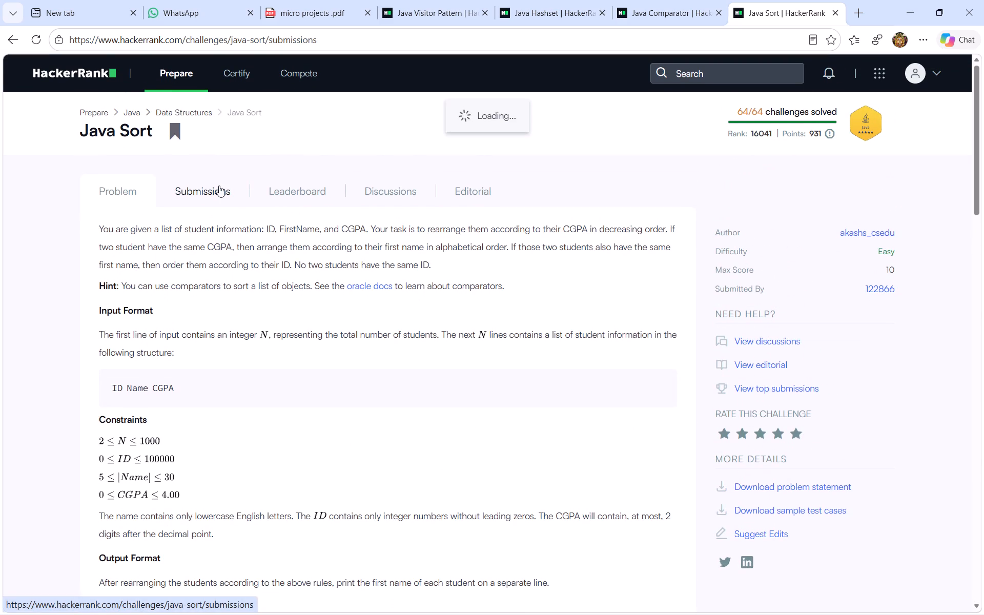
click(628, 263)
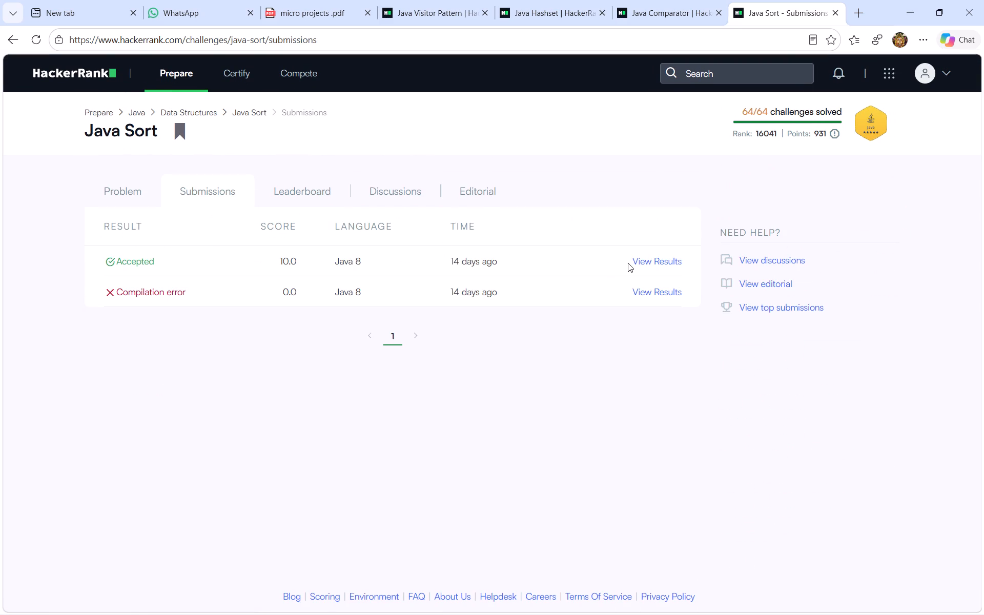
click(646, 260)
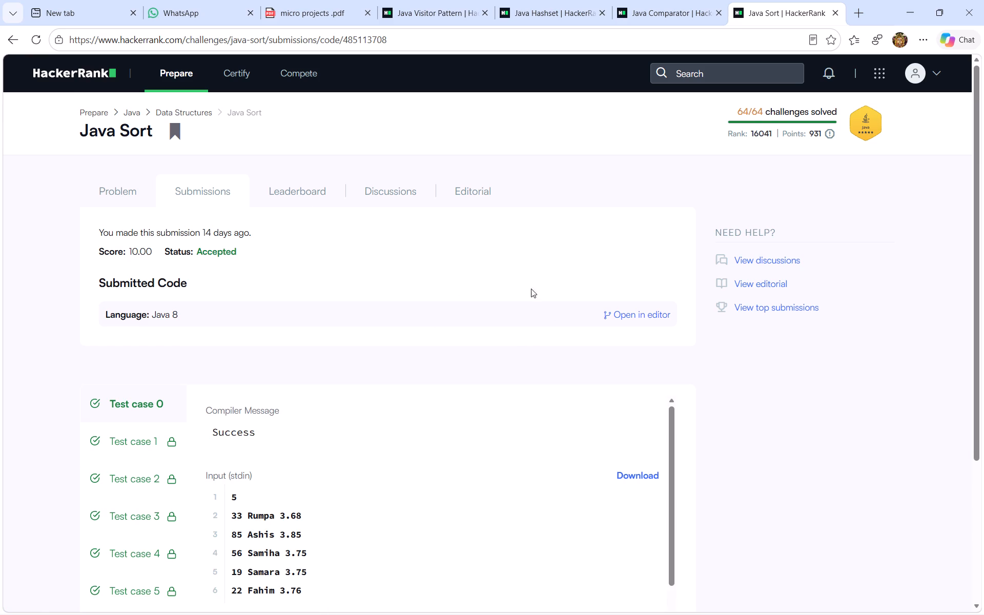
click(645, 313)
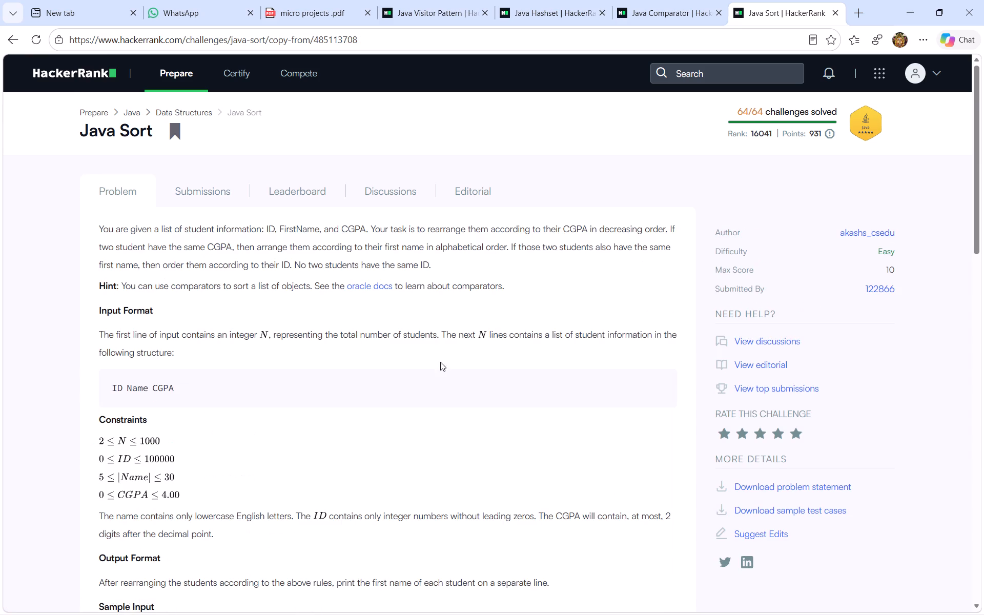
scroll(415, 375, down, 6)
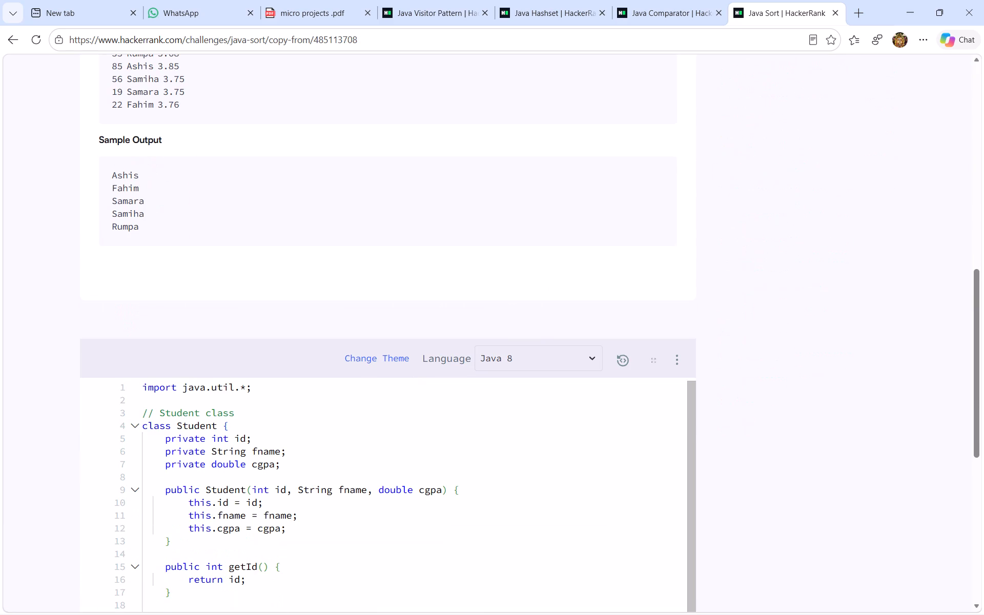
click(321, 486)
key(ctrl+a)
key(ctrl+c)
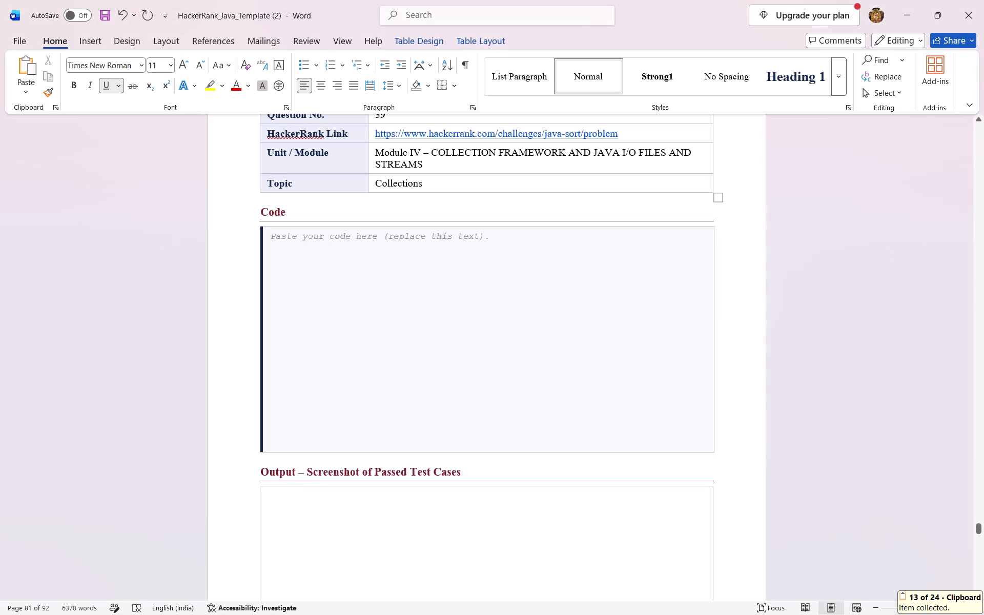
In the Word template, delete the placeholder text in question 39's code box.
drag(486, 243, 259, 229)
key(BackSpace)
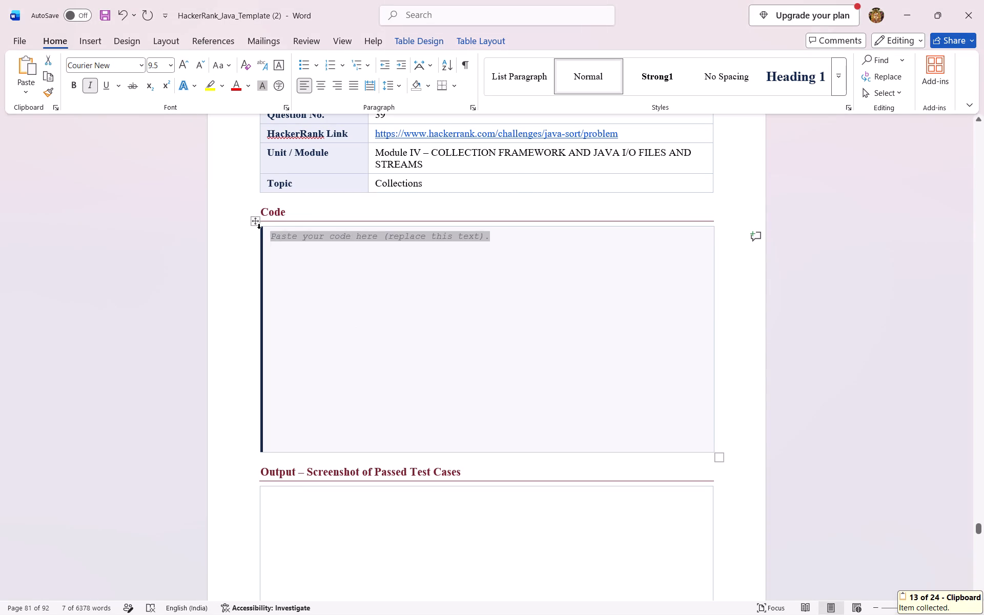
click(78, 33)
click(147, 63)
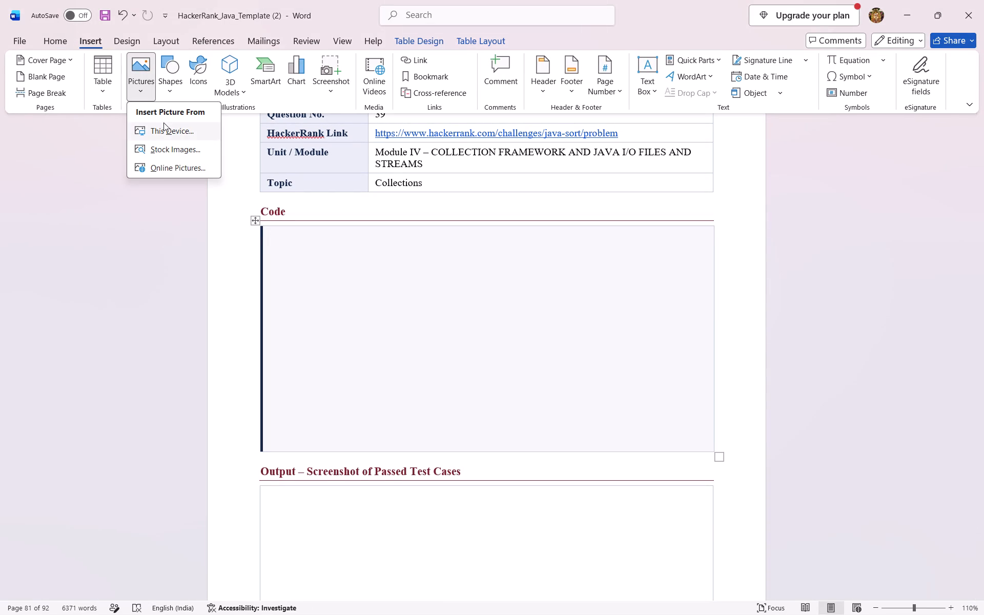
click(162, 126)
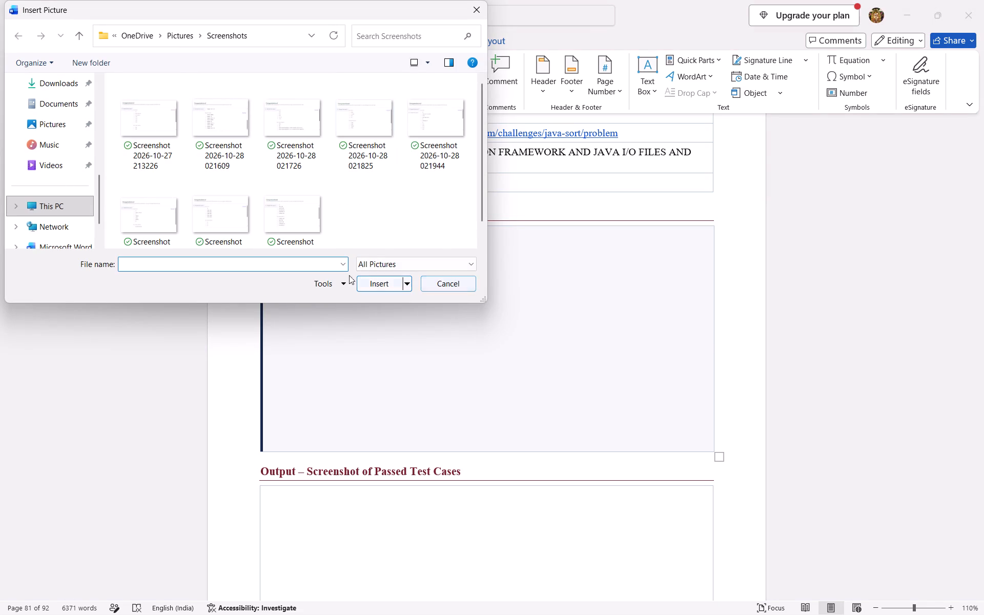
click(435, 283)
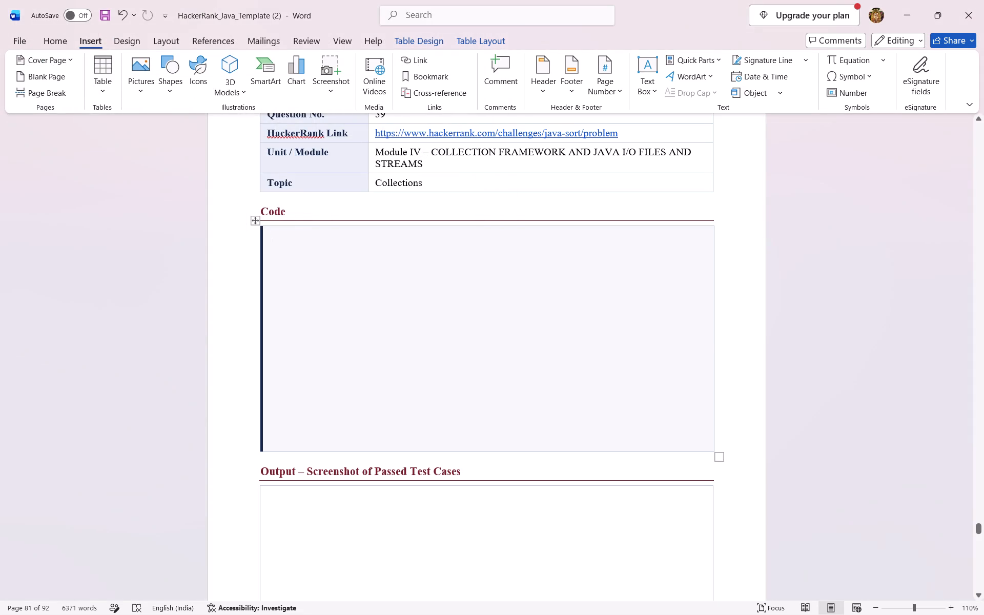
Paste the copied Java Sort code into question 39's empty code box.
key(ctrl+v)
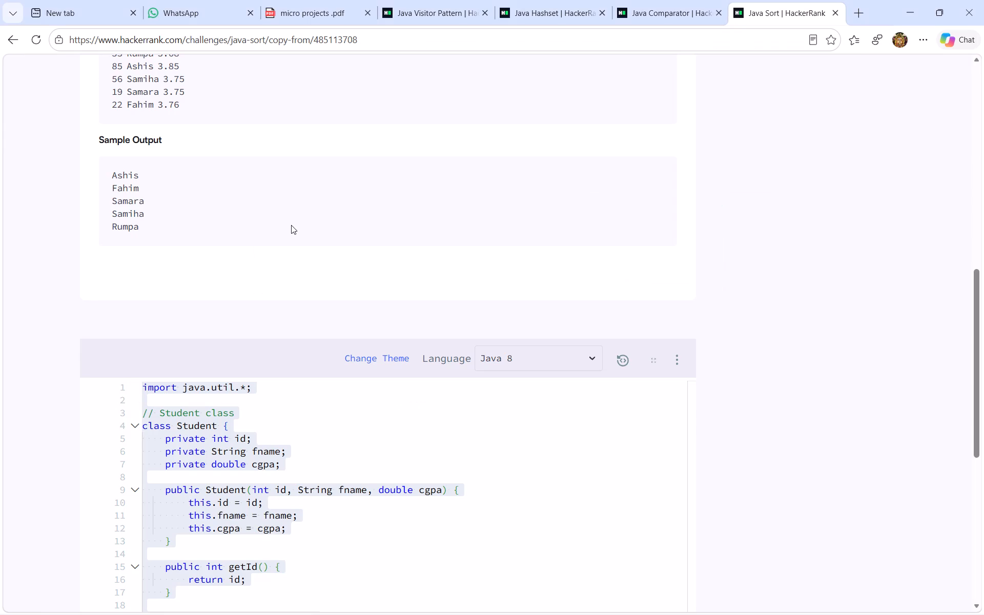
Back in the browser, run the accepted Java Sort code against the sample test case.
scroll(291, 225, down, 11)
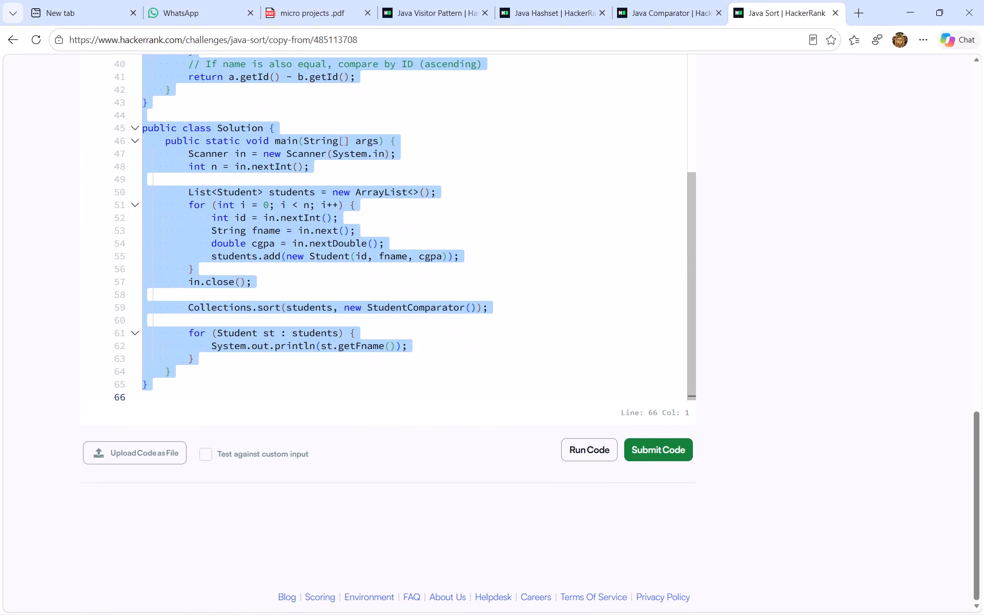
click(572, 449)
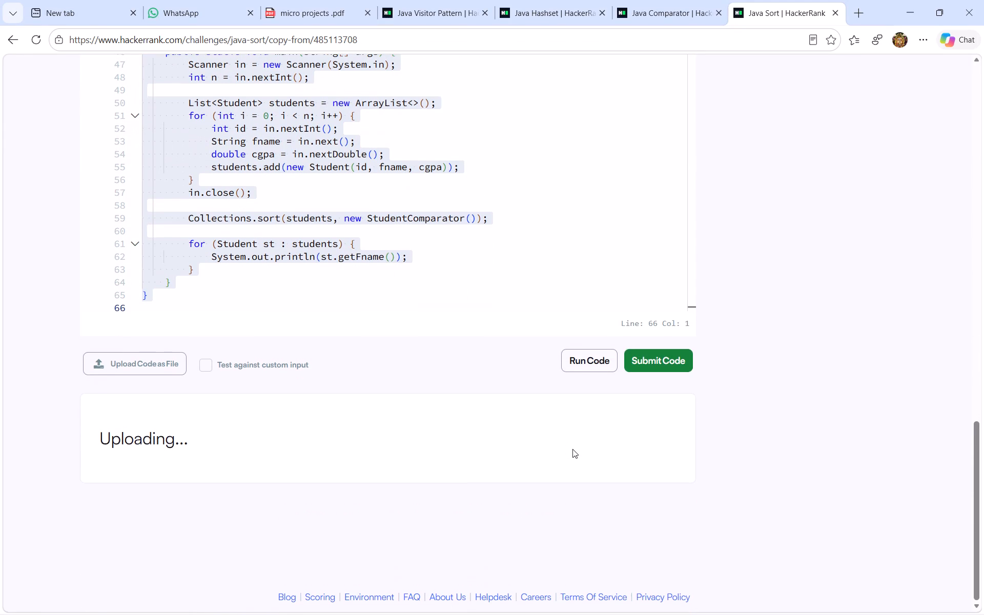
Capture a screenshot of the Java Sort sample test case result area, including the input and the program's output.
scroll(572, 449, down, 3)
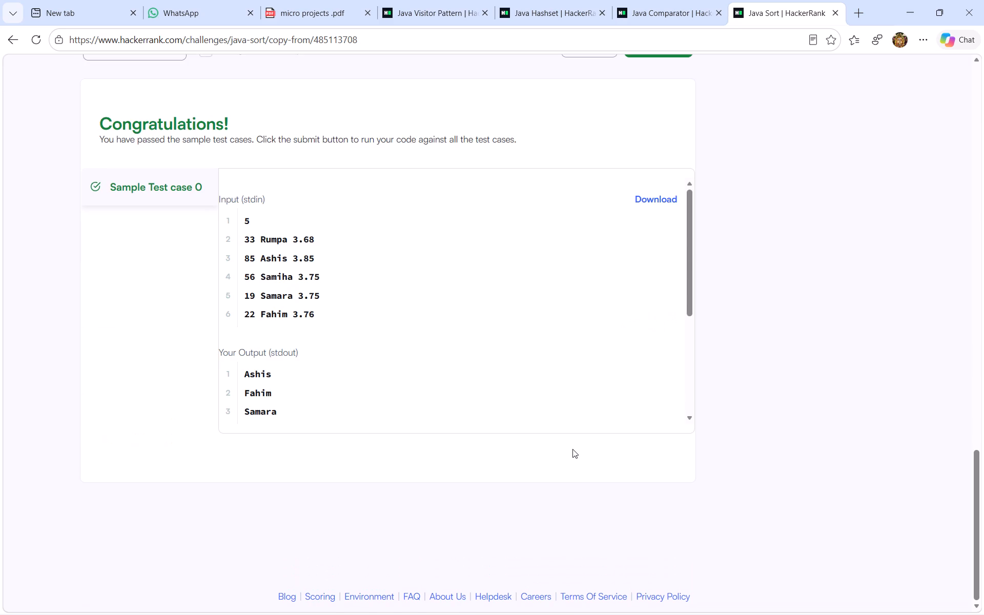
scroll(572, 449, down, 1)
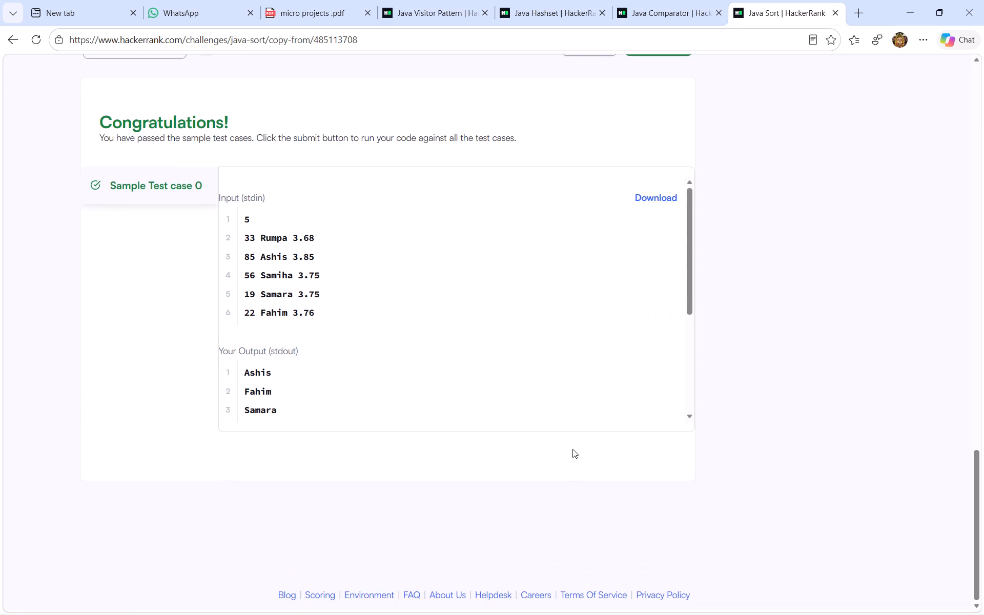
scroll(461, 331, down, 1)
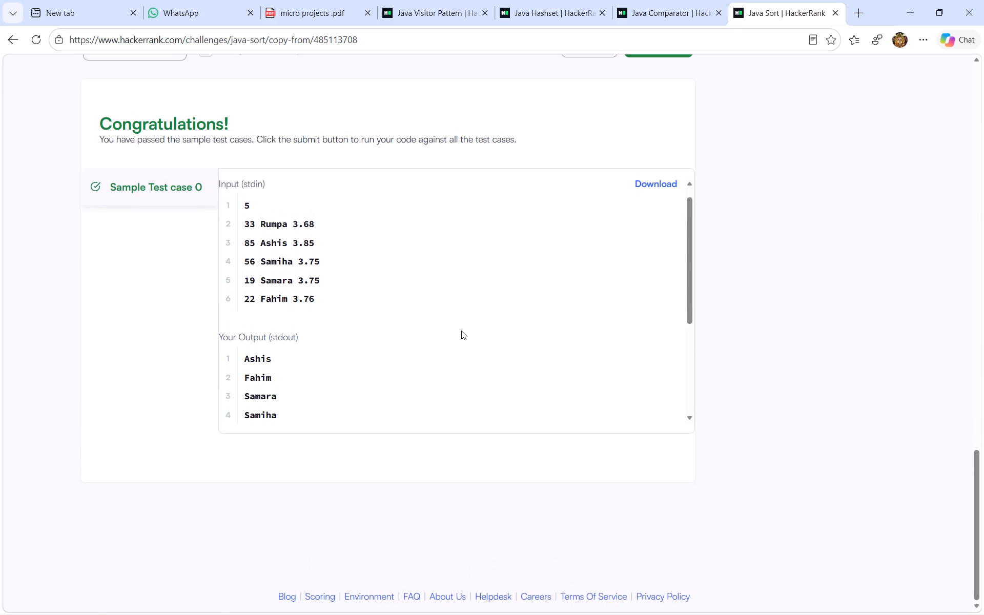
scroll(461, 331, down, 1)
key(shift+super+s)
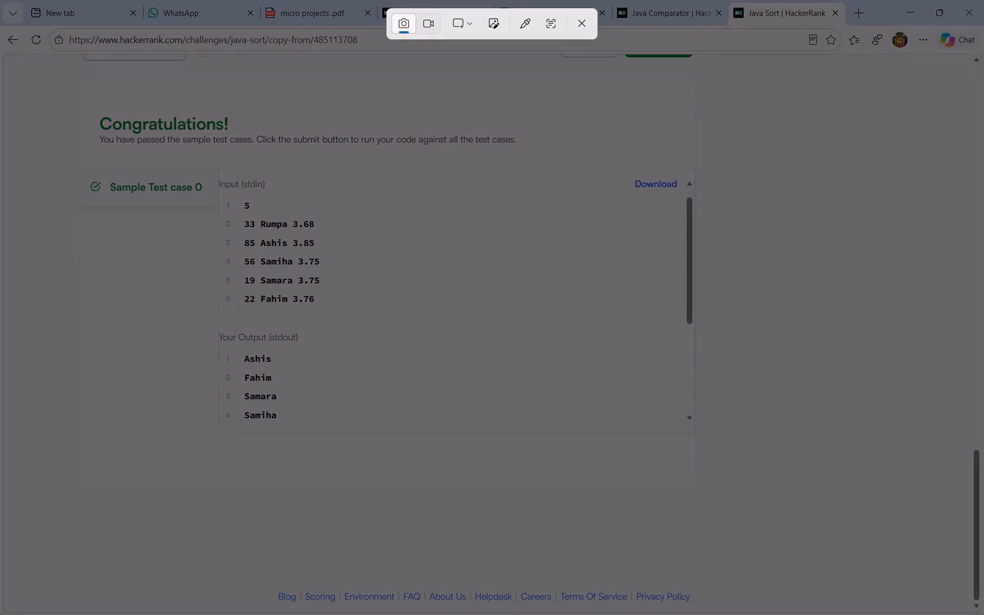
drag(79, 81, 539, 320)
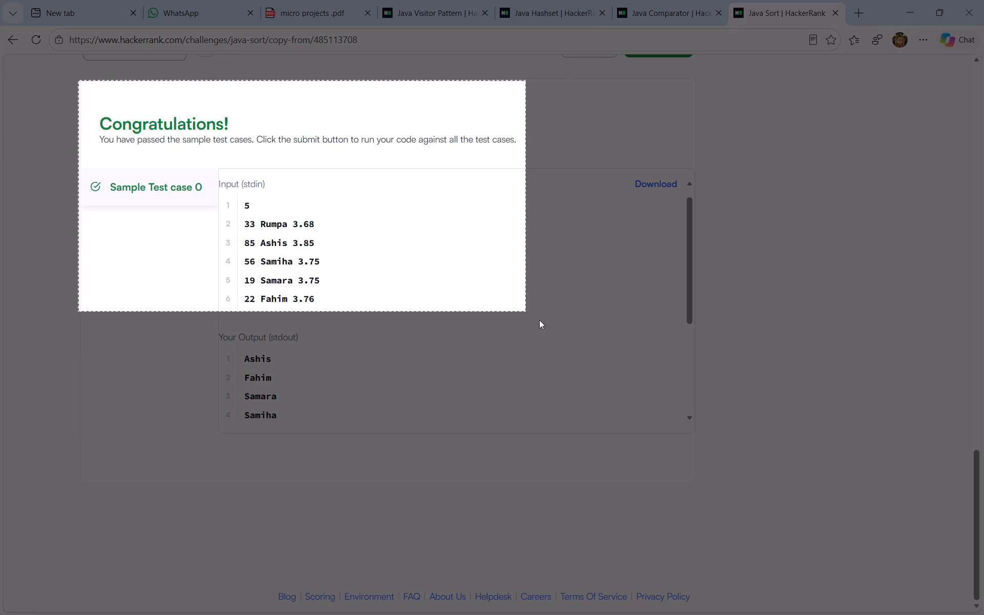
drag(539, 320, 727, 489)
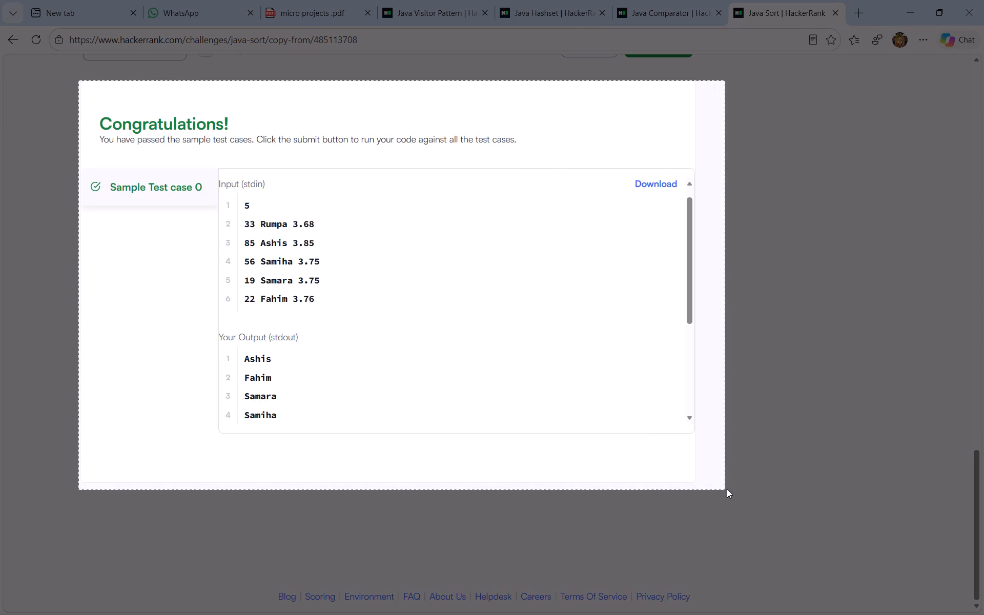
drag(727, 489, 692, 481)
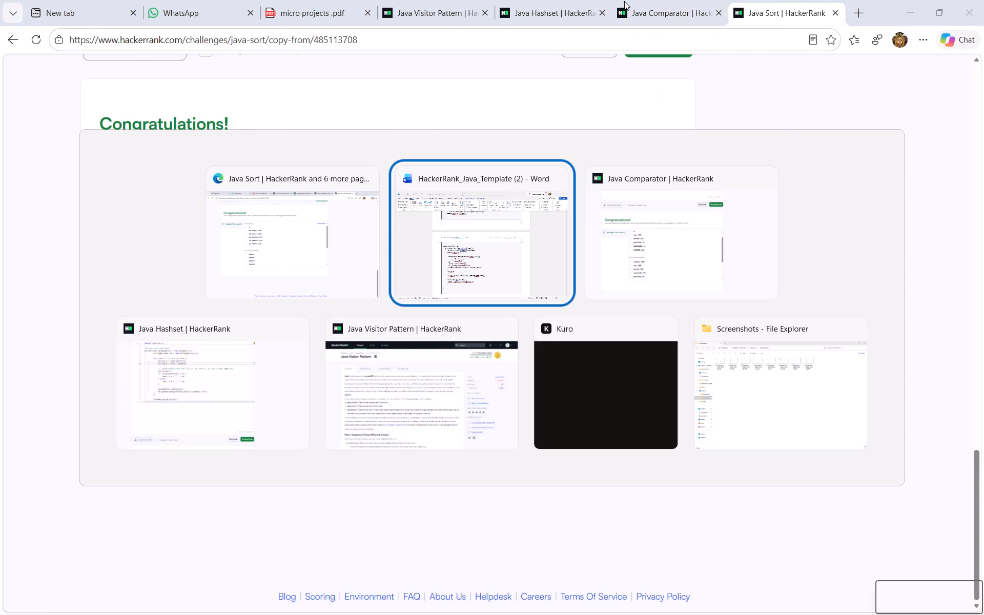
scroll(603, 135, down, 2)
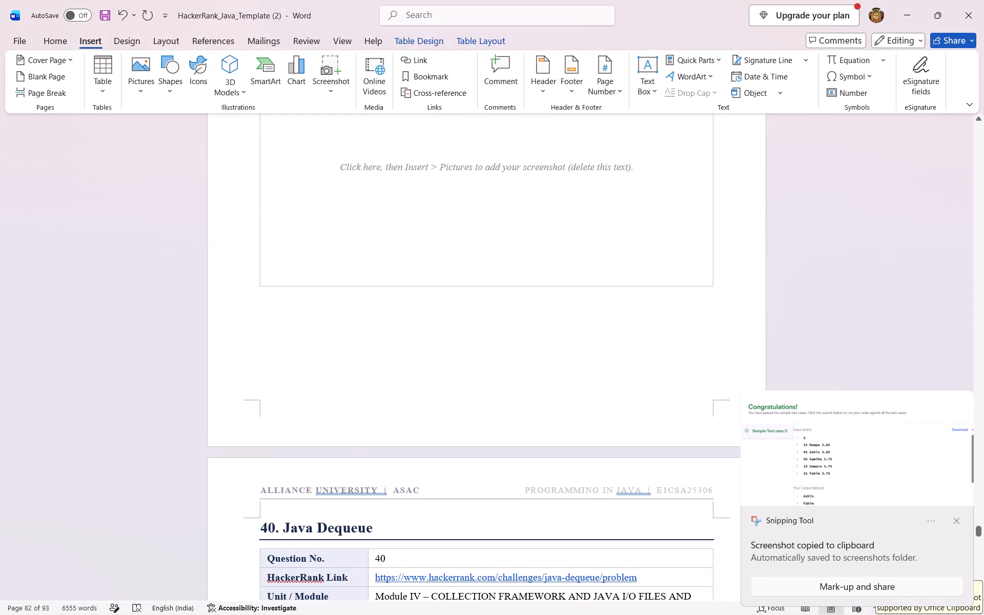
drag(635, 164, 362, 172)
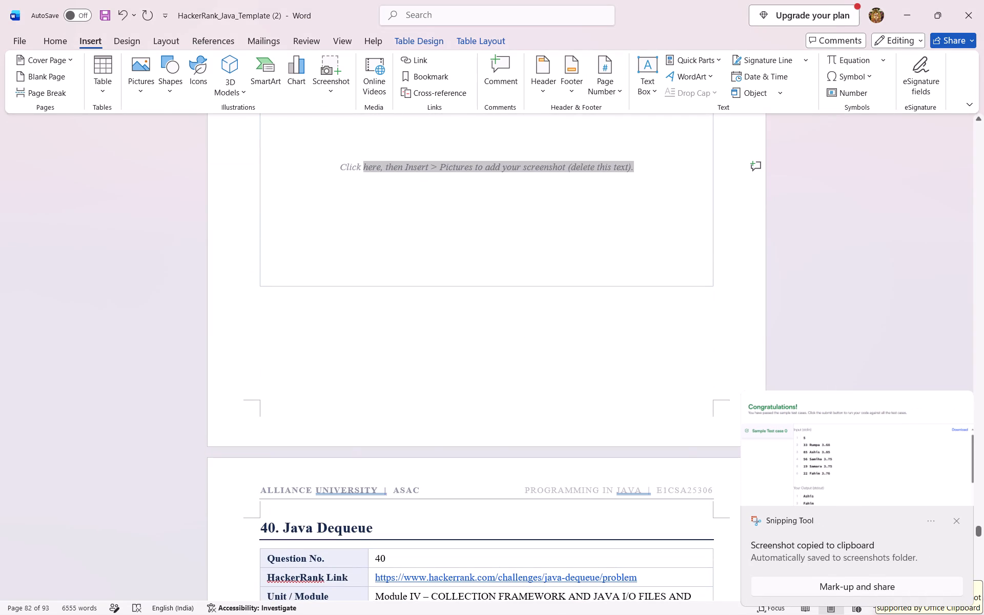
drag(362, 172, 351, 172)
key(BackSpace)
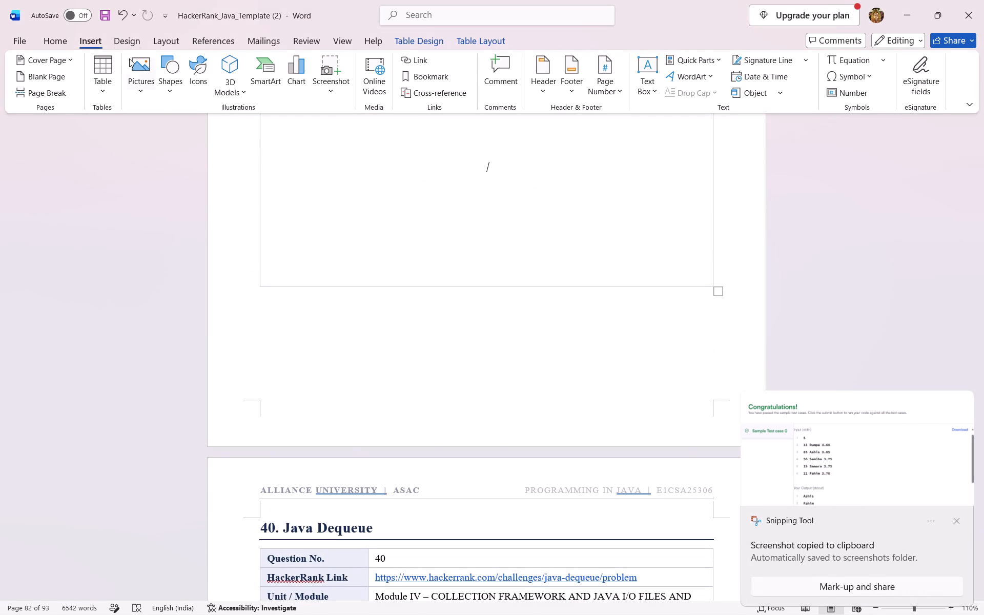
click(132, 68)
click(159, 126)
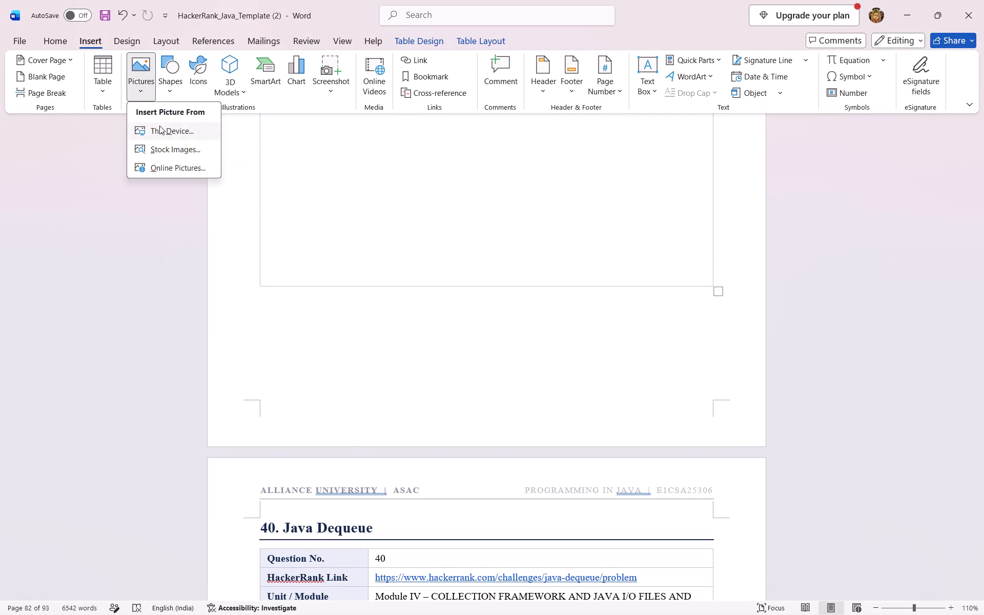
scroll(352, 193, down, 1)
click(383, 188)
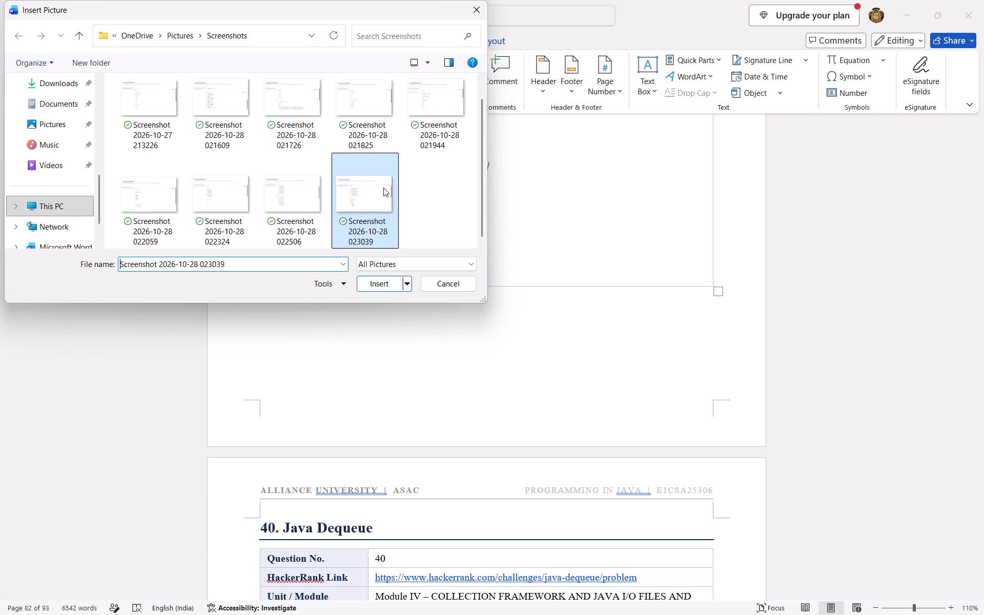
click(378, 284)
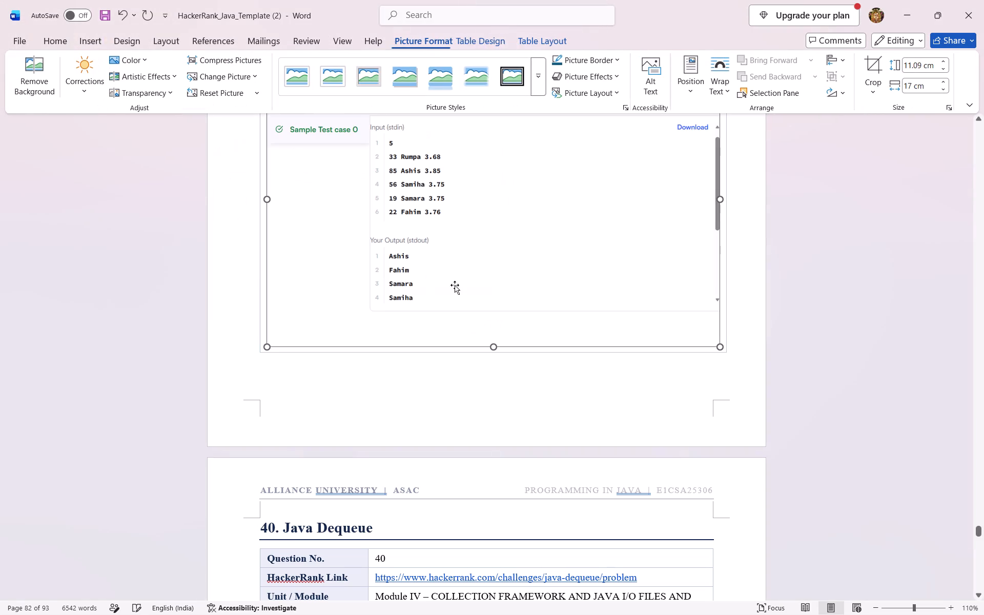
Open the HackerRank link of question 40, Java Dequeue, from the Word template.
scroll(466, 286, down, 2)
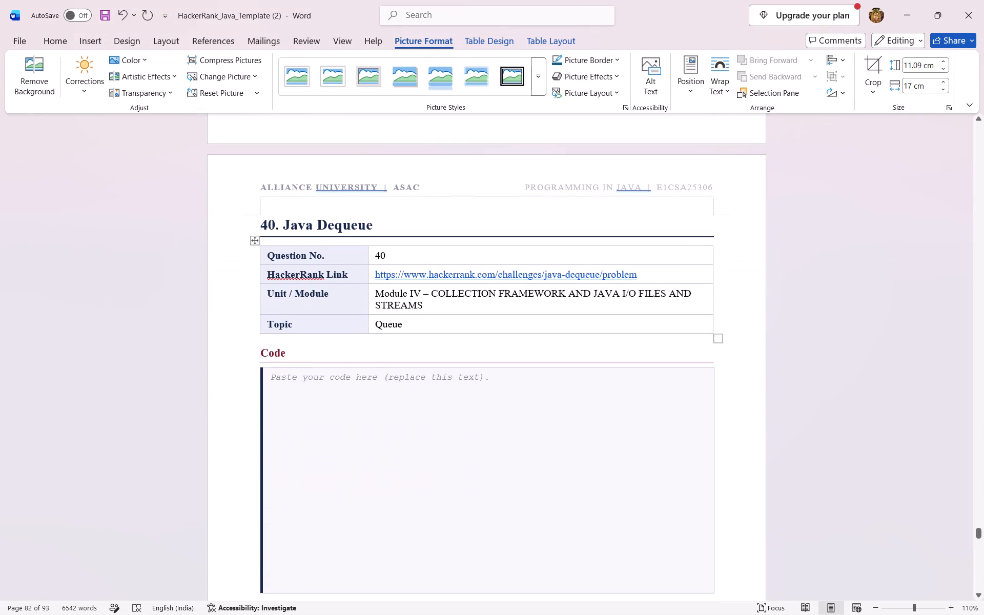
ctrl+click(486, 273)
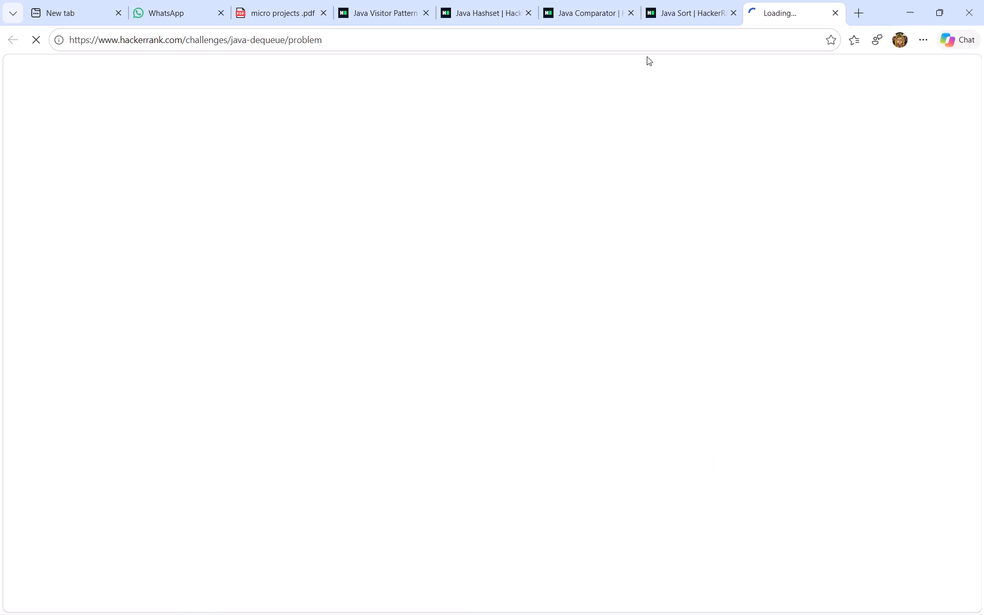
Close the browser pages of the finished Java Sort and Java Comparator challenges.
click(733, 16)
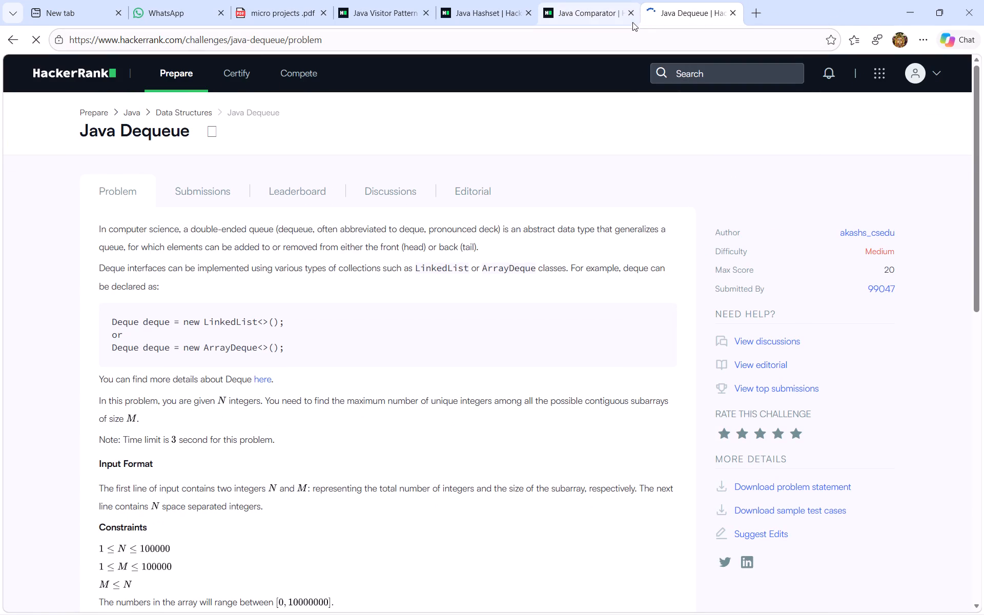
click(633, 13)
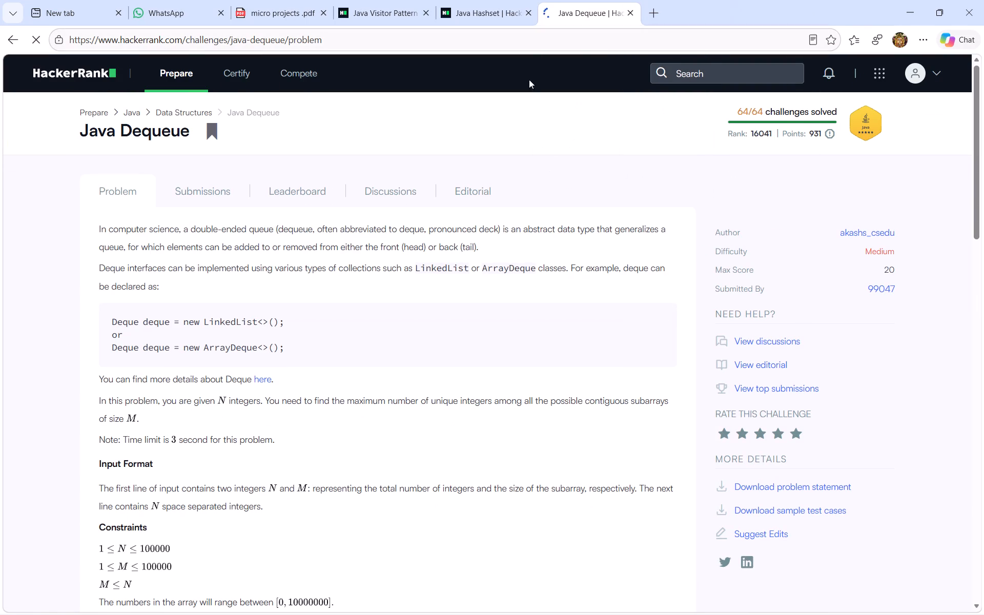
Open the accepted Java Dequeue submission in the code editor and run its code against the sample test case.
scroll(489, 224, down, 1)
click(184, 165)
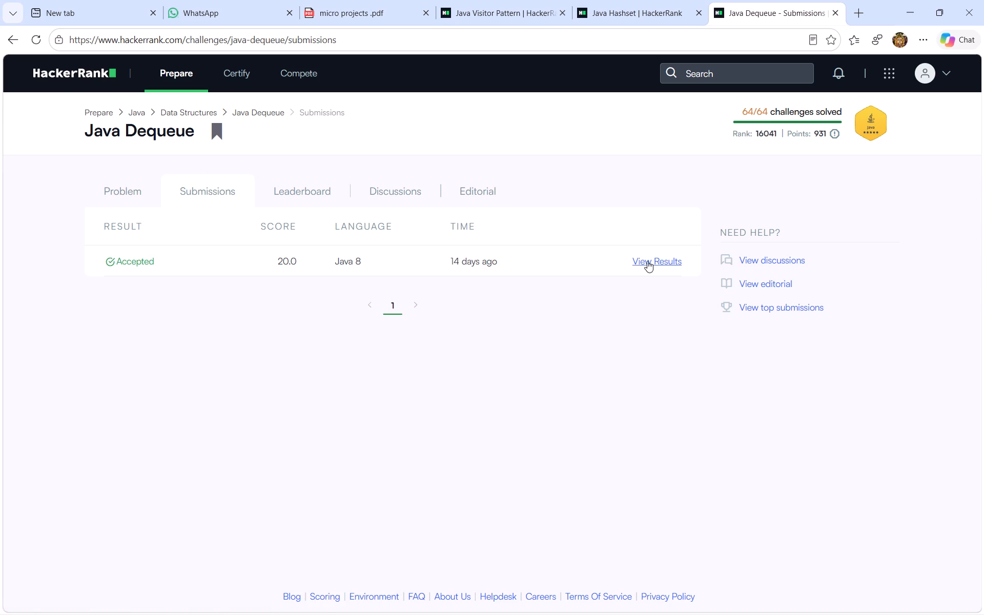
click(648, 261)
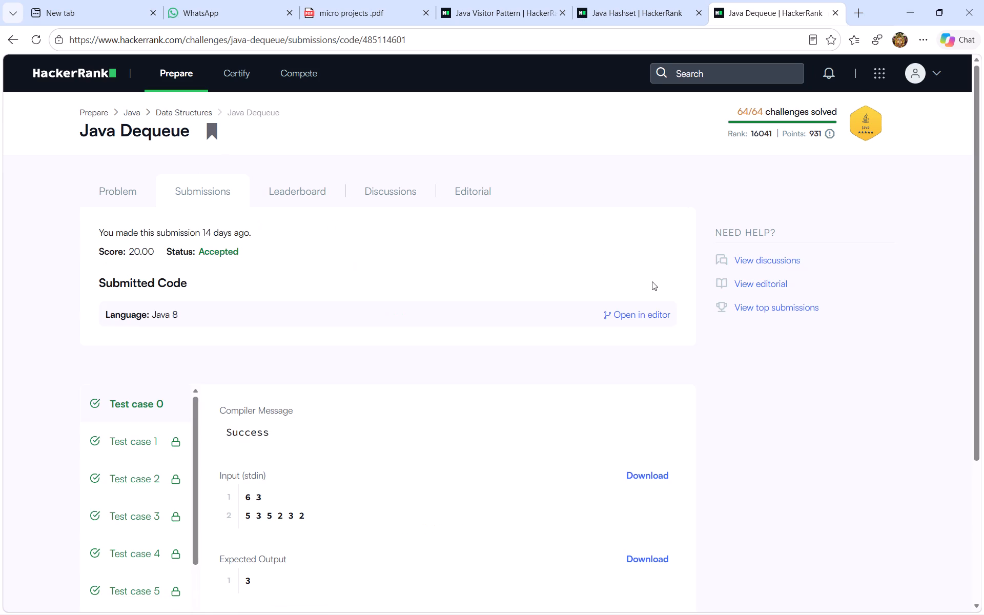
click(638, 313)
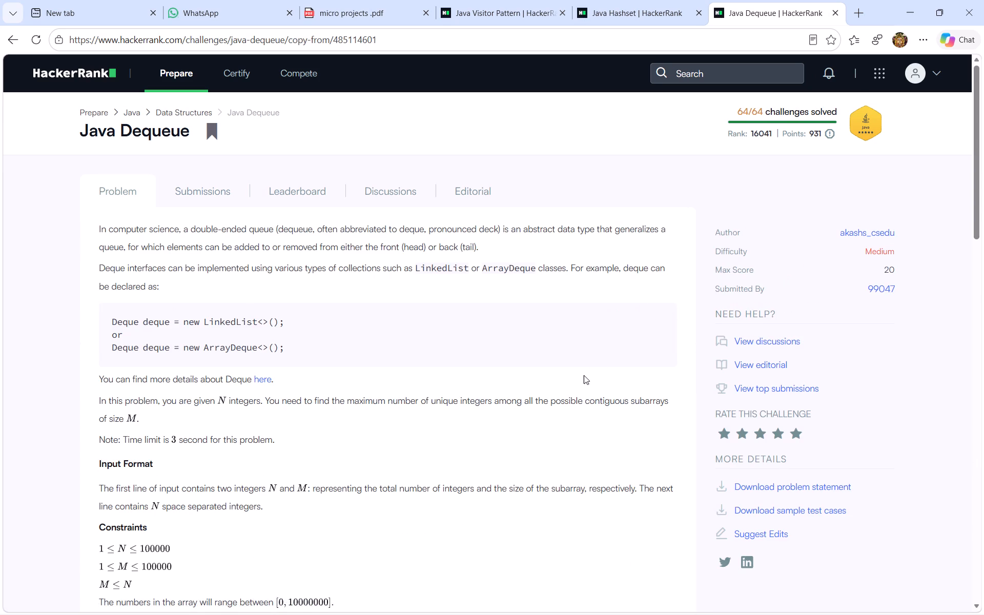
scroll(584, 375, down, 7)
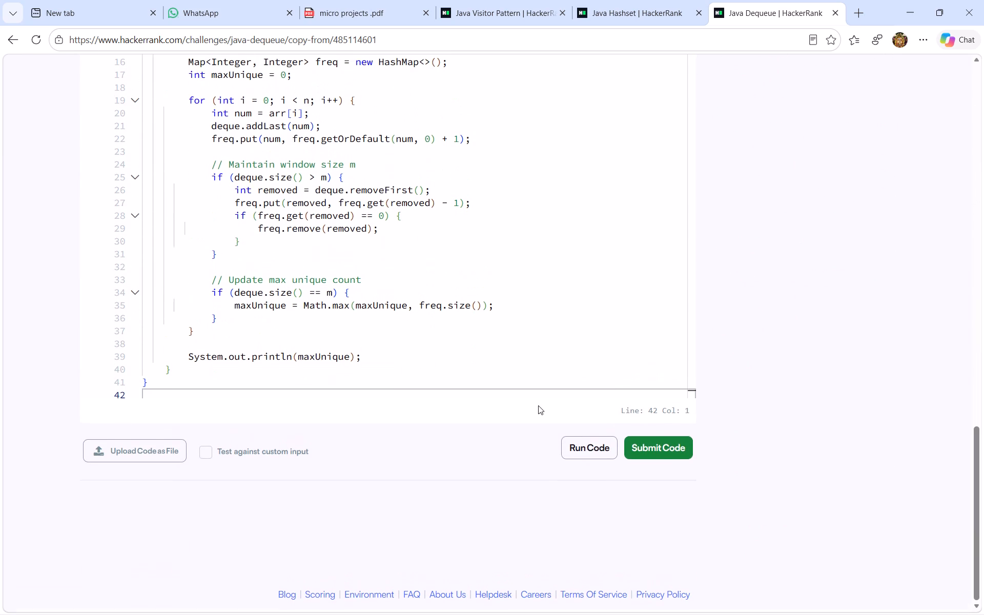
click(585, 449)
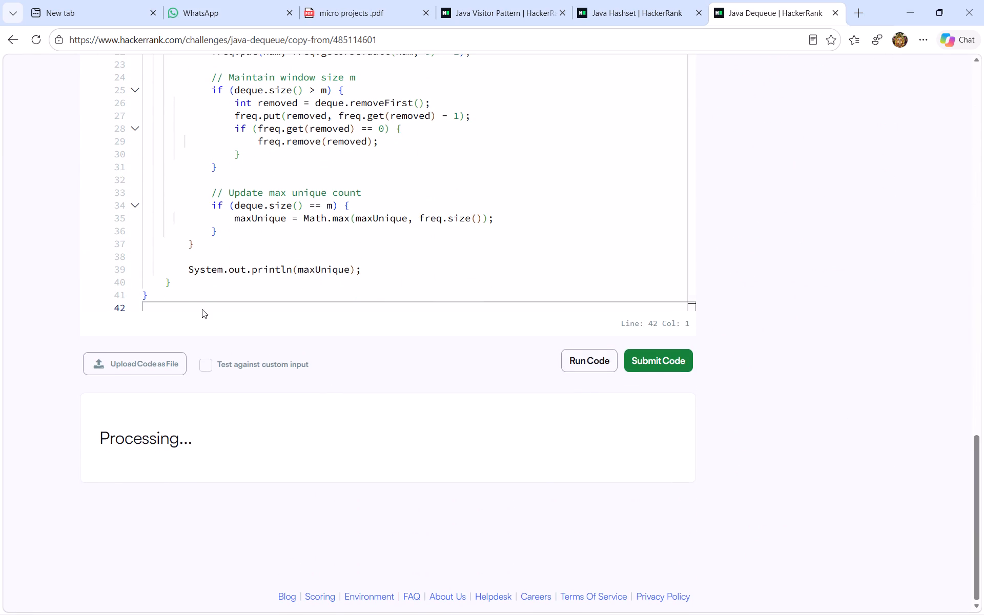
Copy the whole Java Dequeue solution and paste it into Word in place of question 40's code placeholder.
click(196, 307)
key(ctrl+a)
key(ctrl+c)
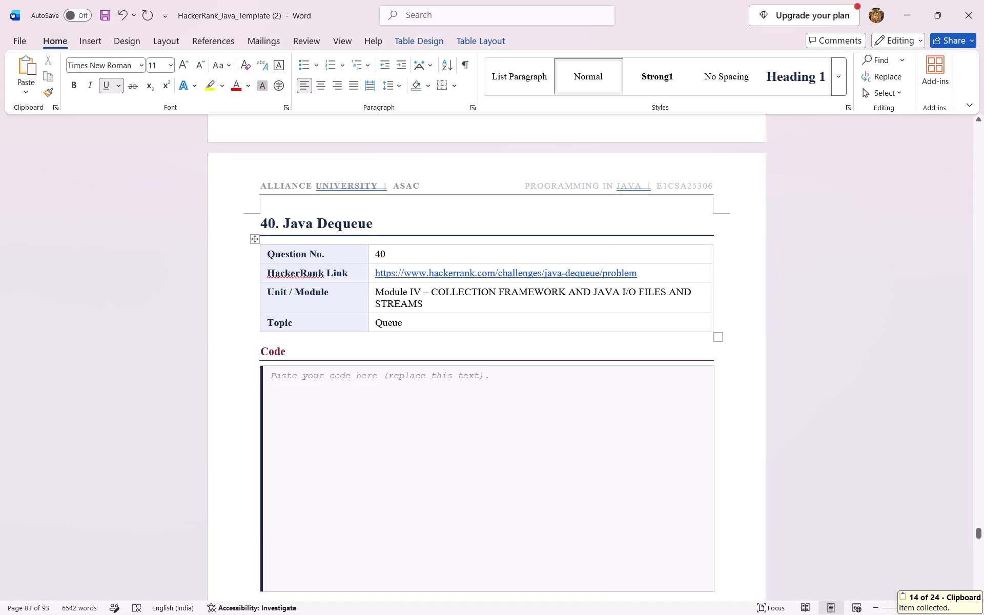
drag(491, 381, 414, 381)
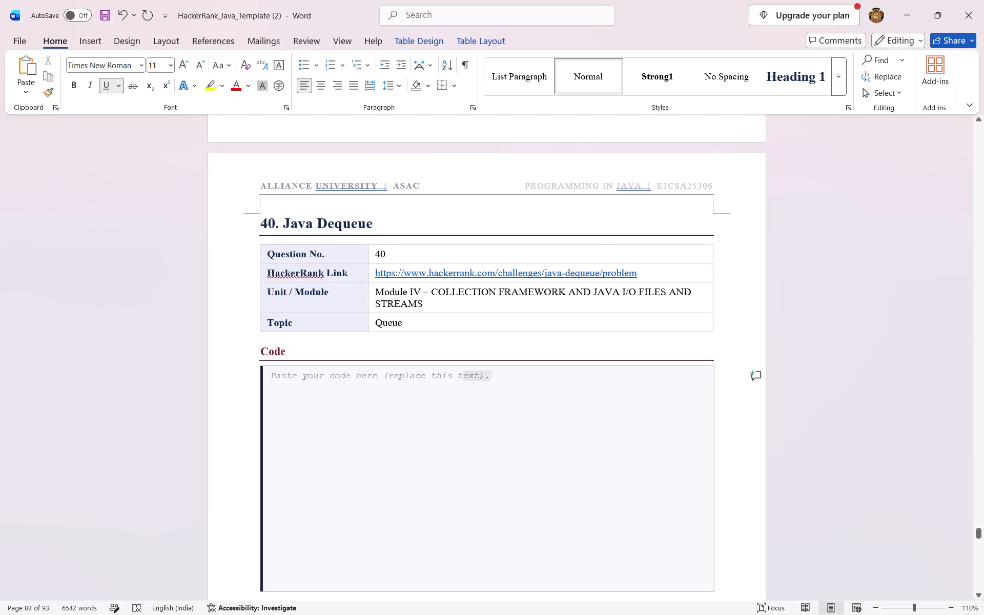
drag(414, 381, 284, 377)
key(BackSpace)
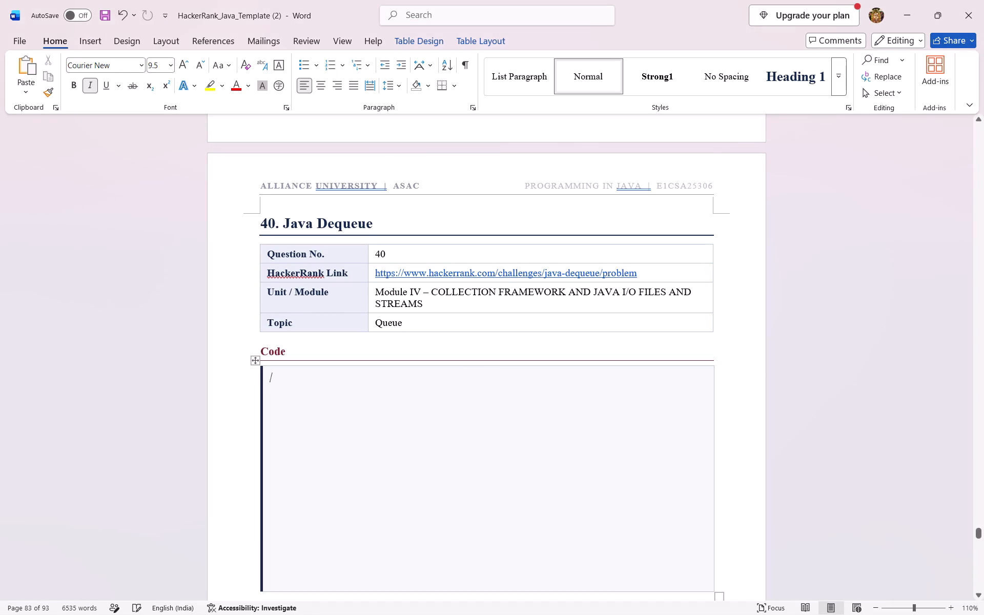
key(ctrl+v)
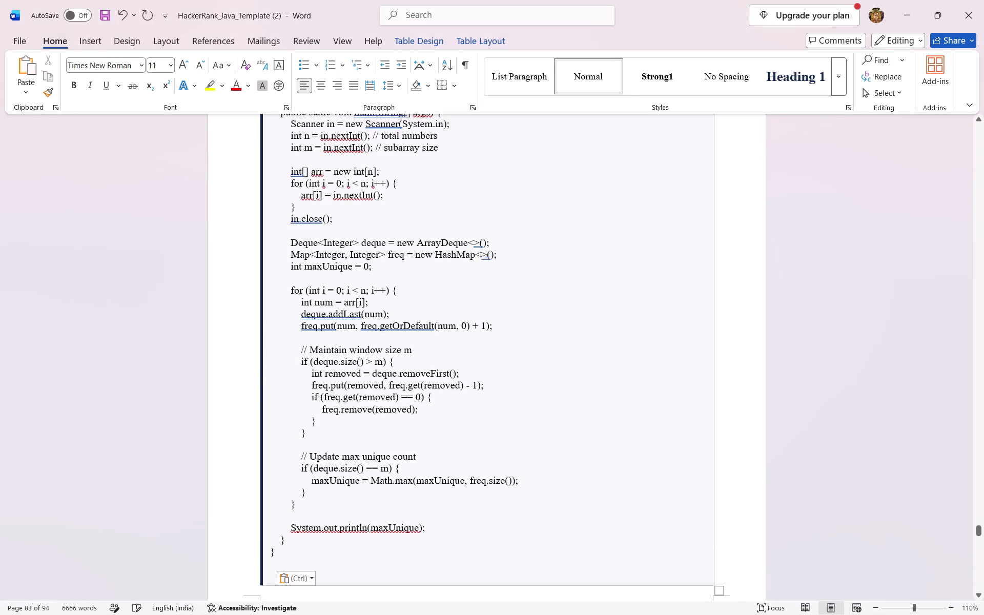
Delete the placeholder text in question 40's output box, under Screenshot of Passed Test Cases.
scroll(446, 406, down, 3)
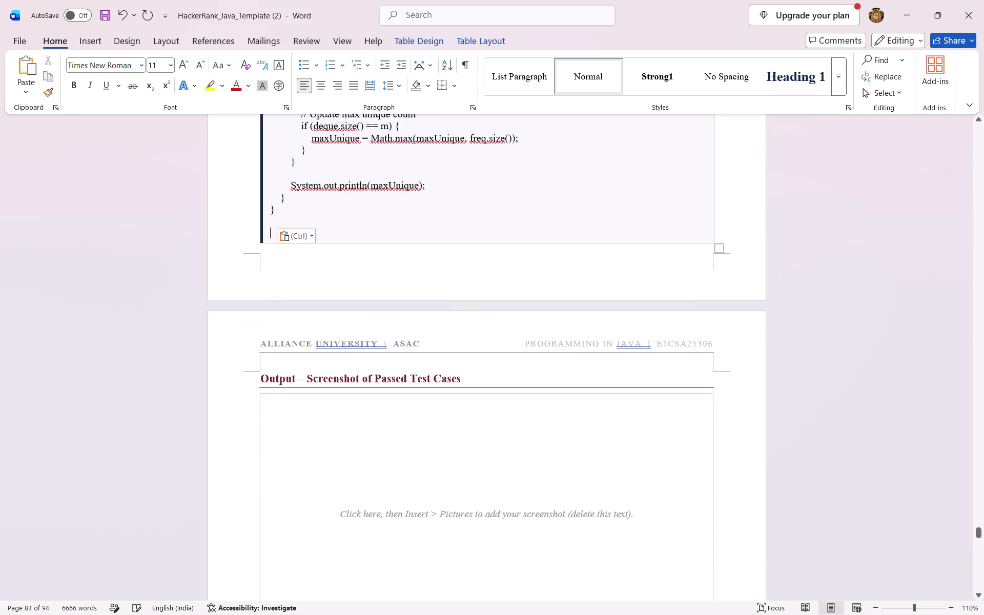
drag(635, 516, 378, 502)
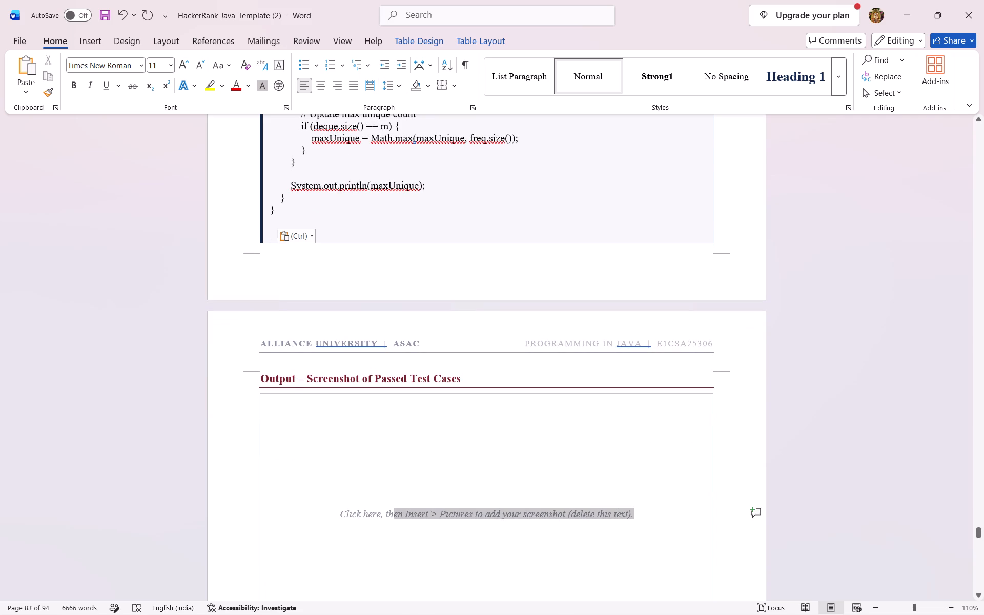
drag(378, 502, 344, 499)
key(BackSpace)
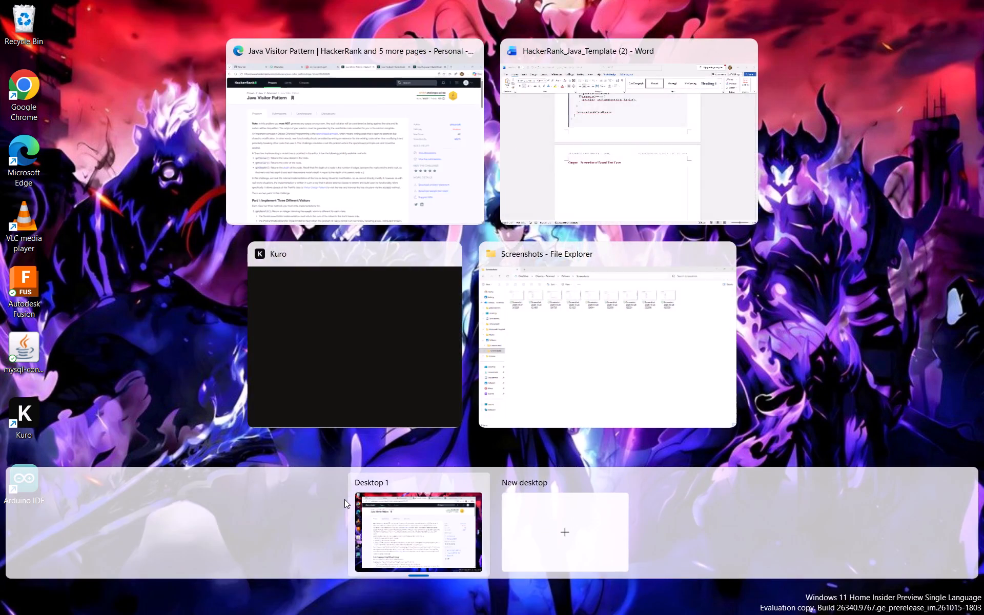
Return to the browser and close the page of the finished Java Visitor Pattern challenge.
click(777, 0)
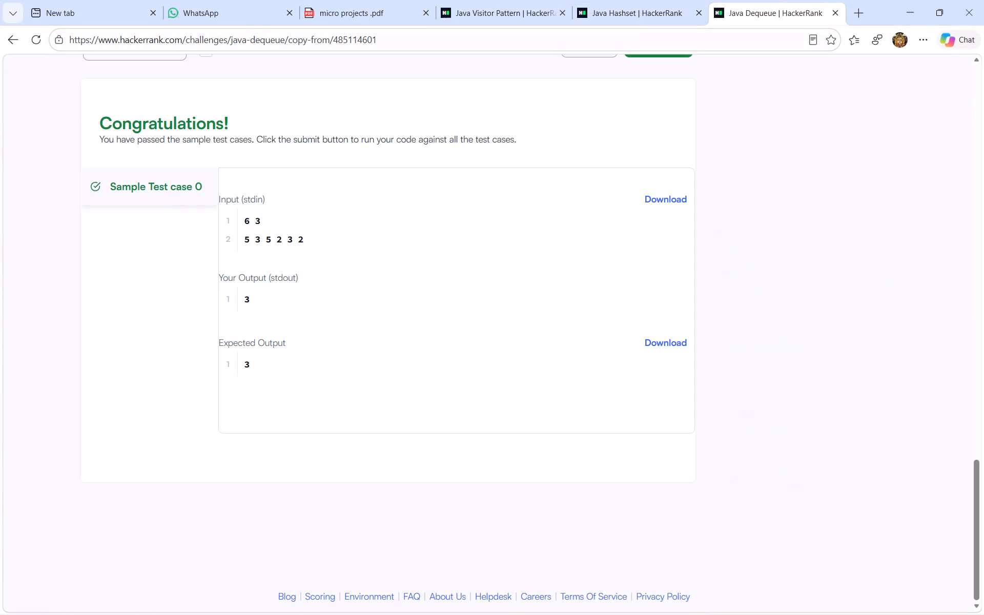
click(561, 13)
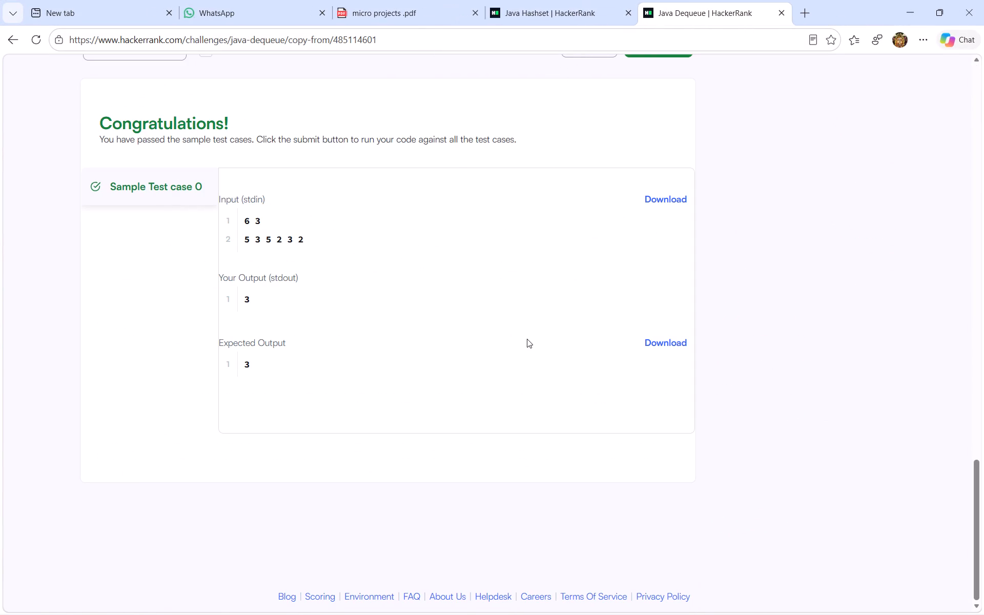
Capture a screenshot of the Java Dequeue sample test case result area, from the Congratulations heading down past the expected output.
key(shift+super+s)
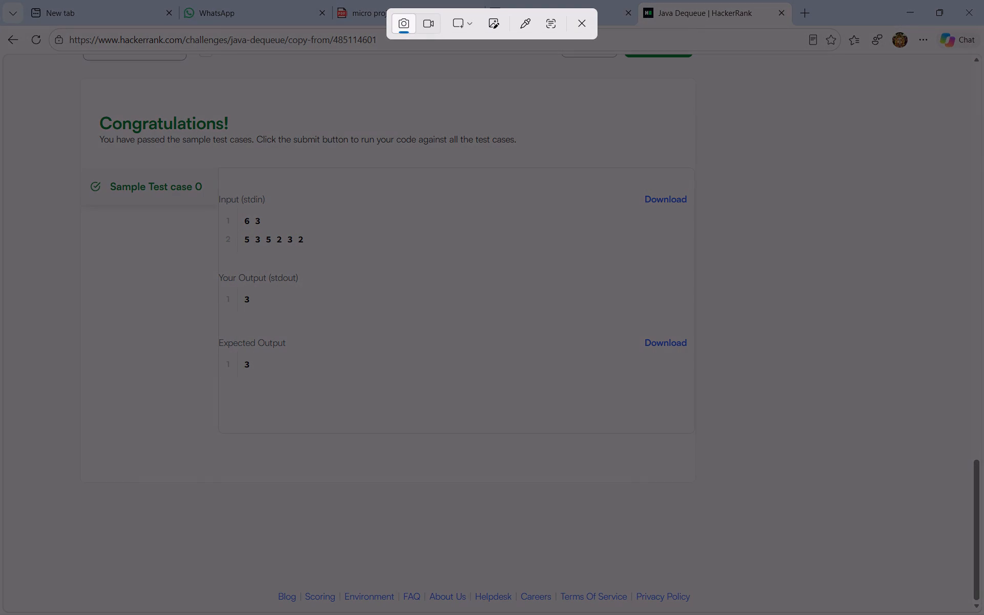
drag(81, 81, 703, 439)
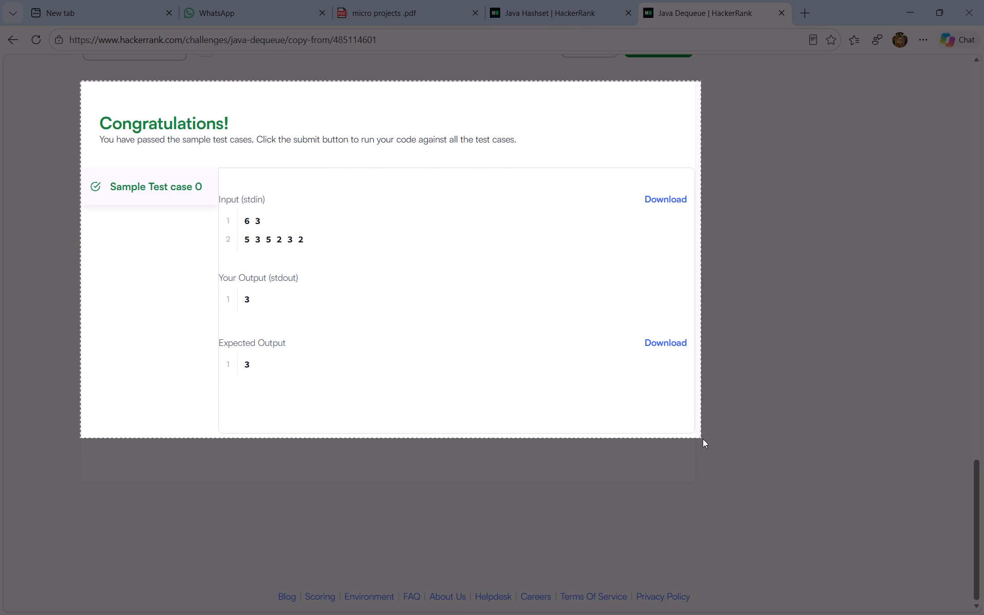
drag(703, 439, 696, 476)
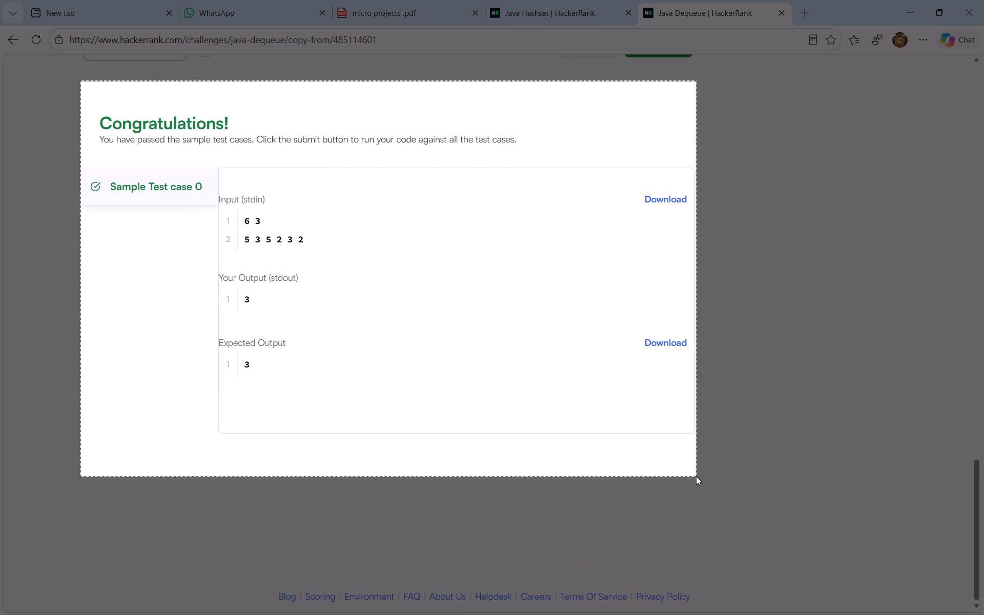
drag(696, 476, 705, 472)
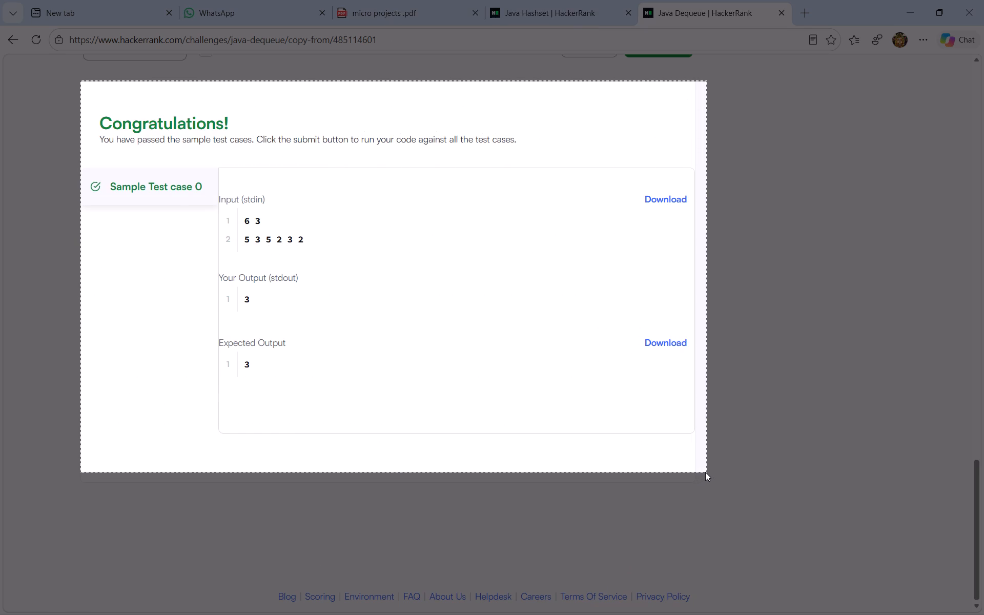
drag(705, 472, 694, 473)
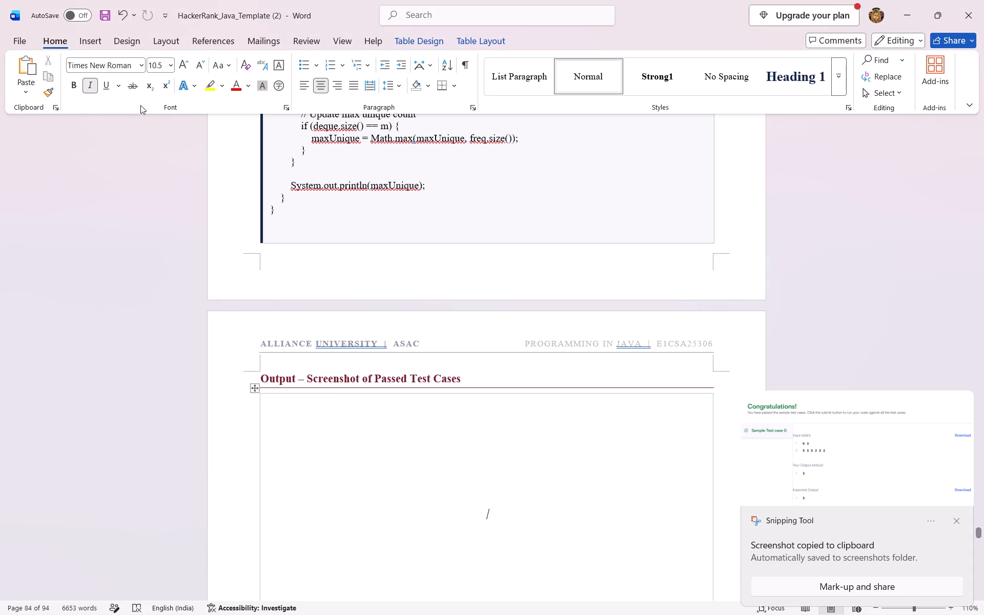
click(98, 39)
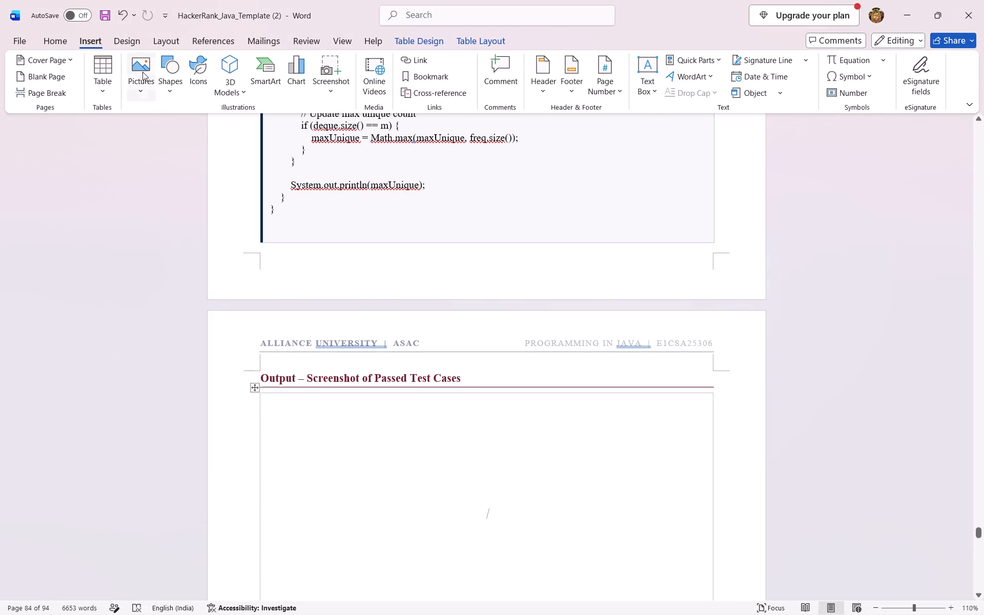
click(142, 72)
click(155, 129)
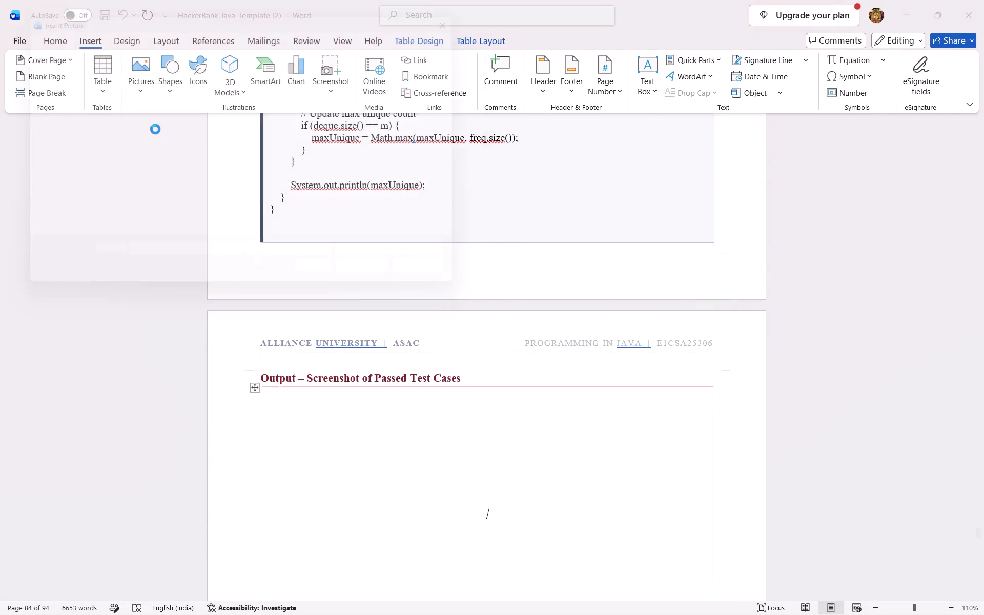
click(416, 205)
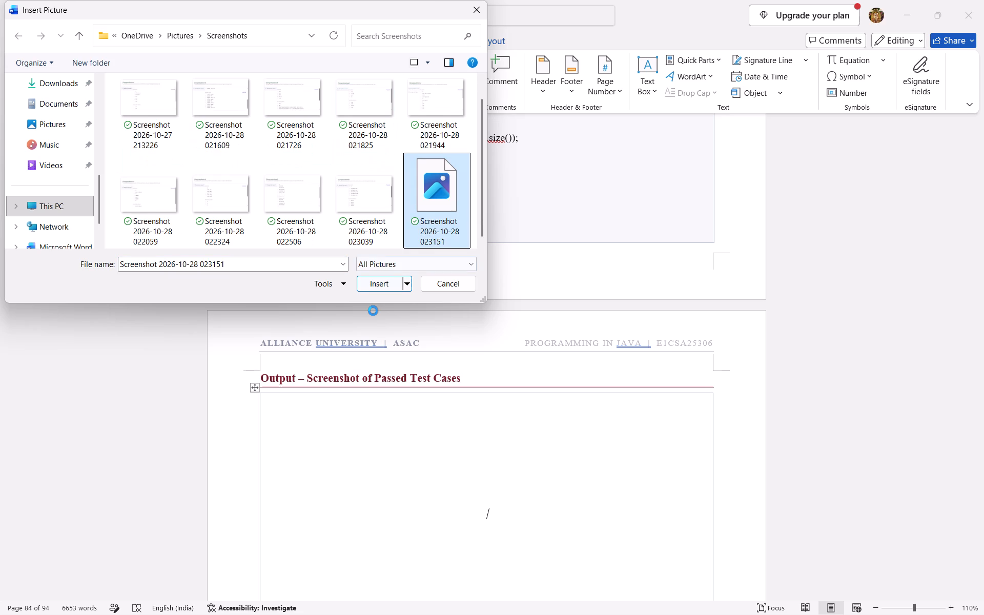
click(384, 286)
Open the HackerRank link of the next question, Java Priority Queue, from the Word template.
scroll(419, 368, down, 1)
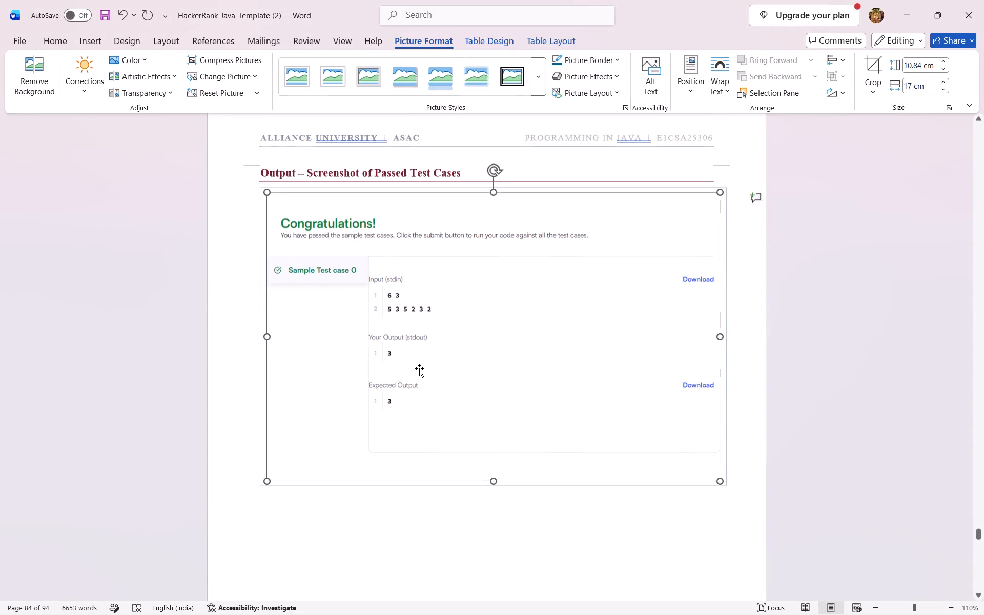
scroll(419, 368, down, 4)
scroll(419, 368, up, 1)
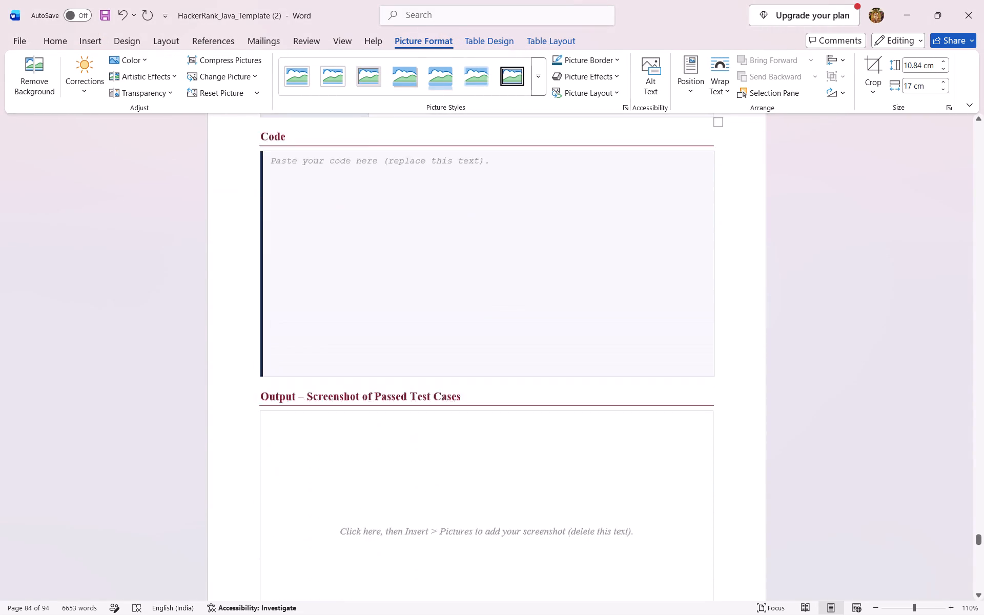
scroll(419, 368, up, 2)
ctrl+click(486, 195)
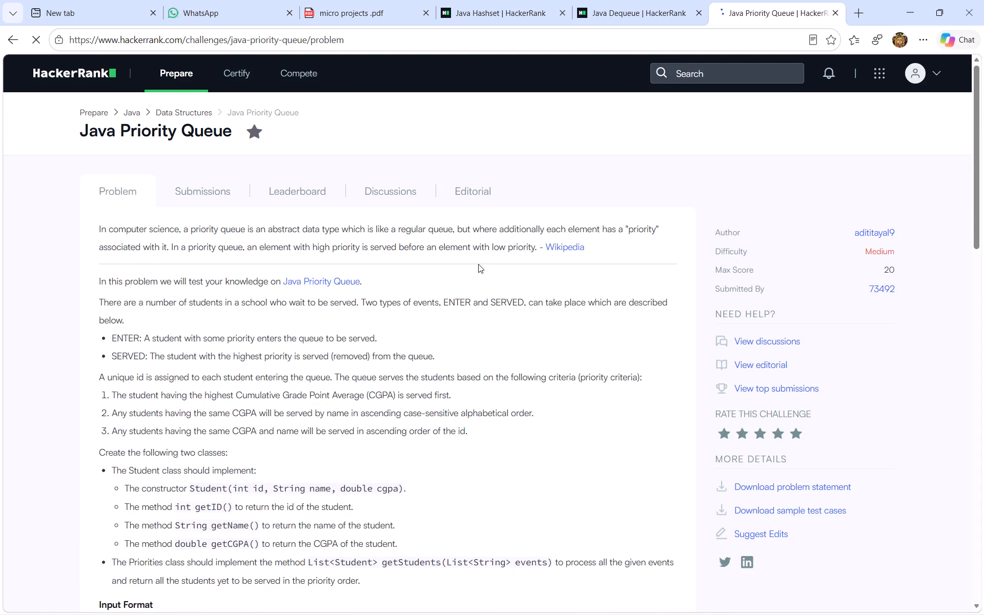
Open the accepted Java Priority Queue submission in the code editor and run its code against the sample test case.
scroll(478, 264, down, 4)
scroll(478, 264, up, 1)
scroll(299, 110, up, 3)
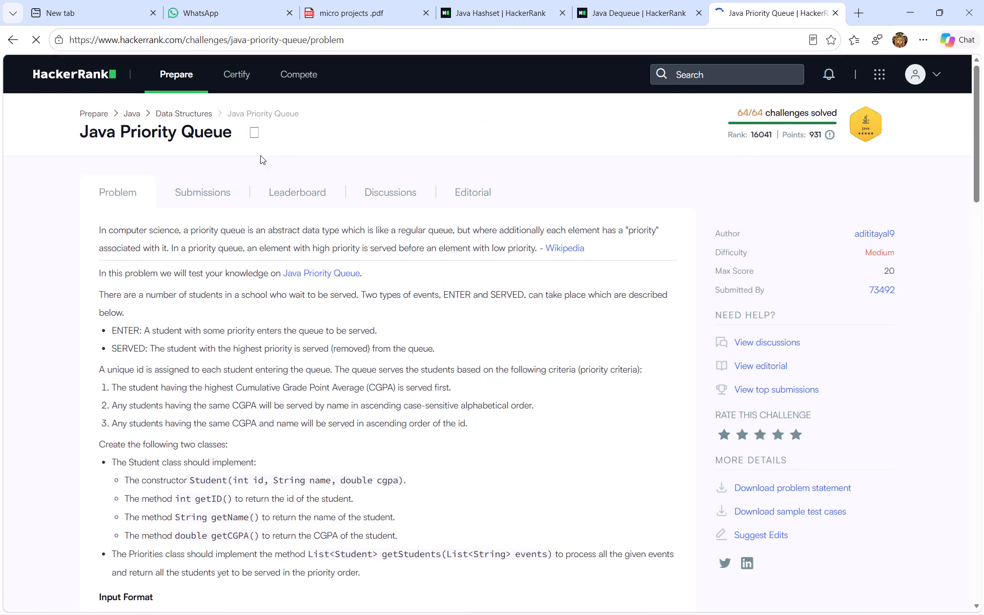
click(206, 200)
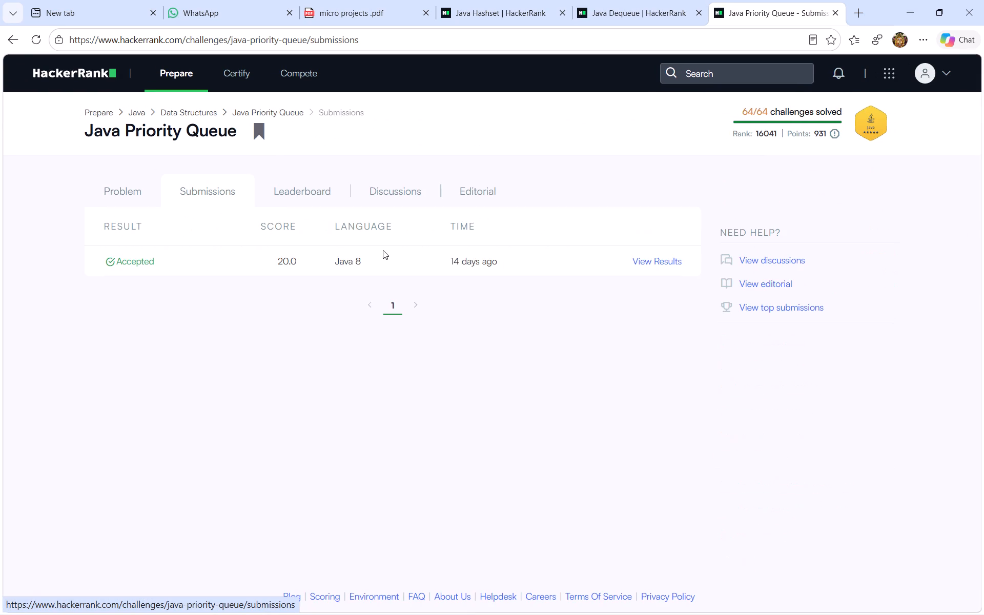
click(658, 260)
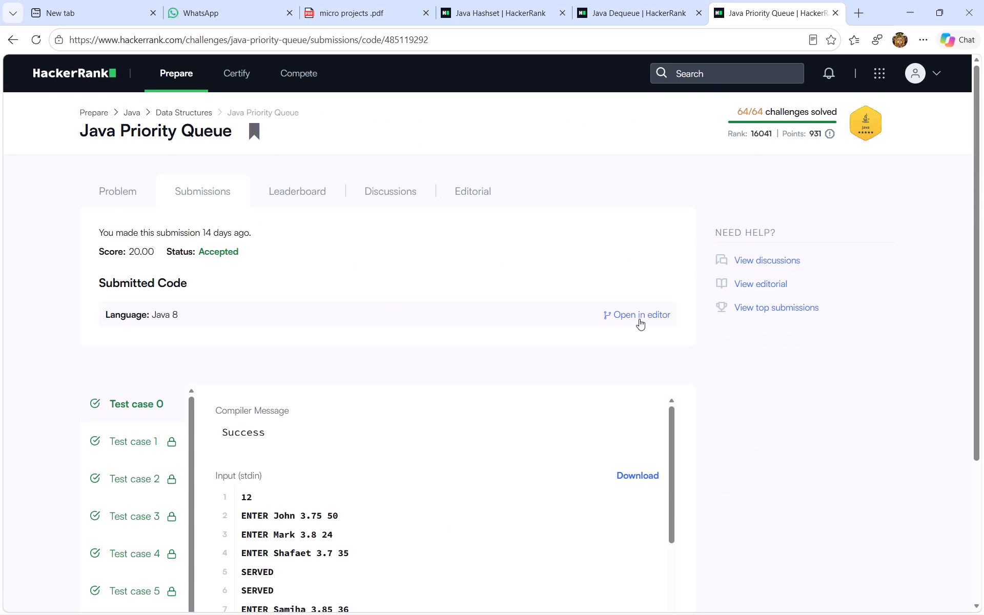
click(643, 311)
scroll(622, 373, down, 2)
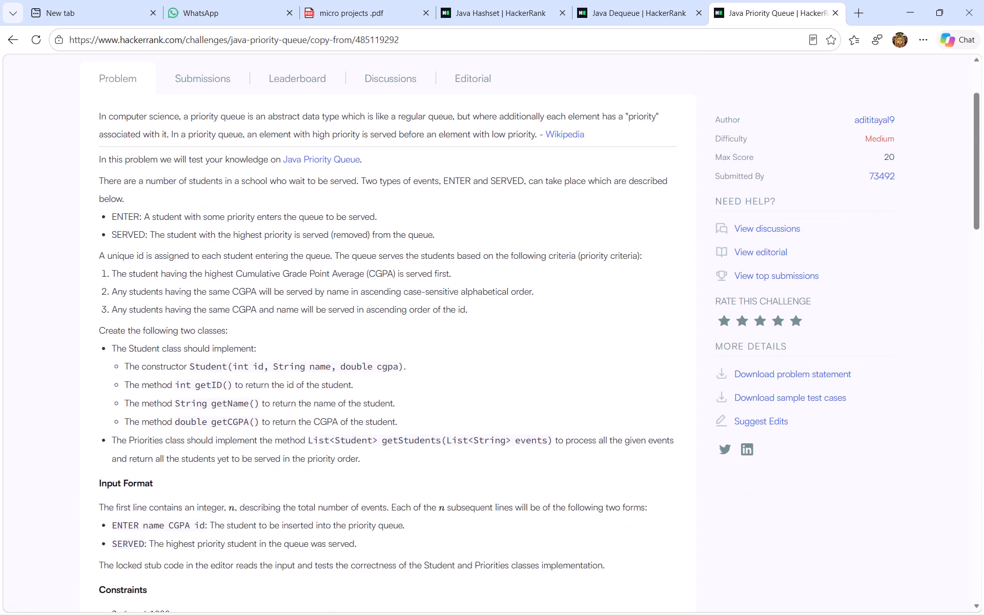
scroll(622, 373, down, 4)
scroll(622, 373, up, 1)
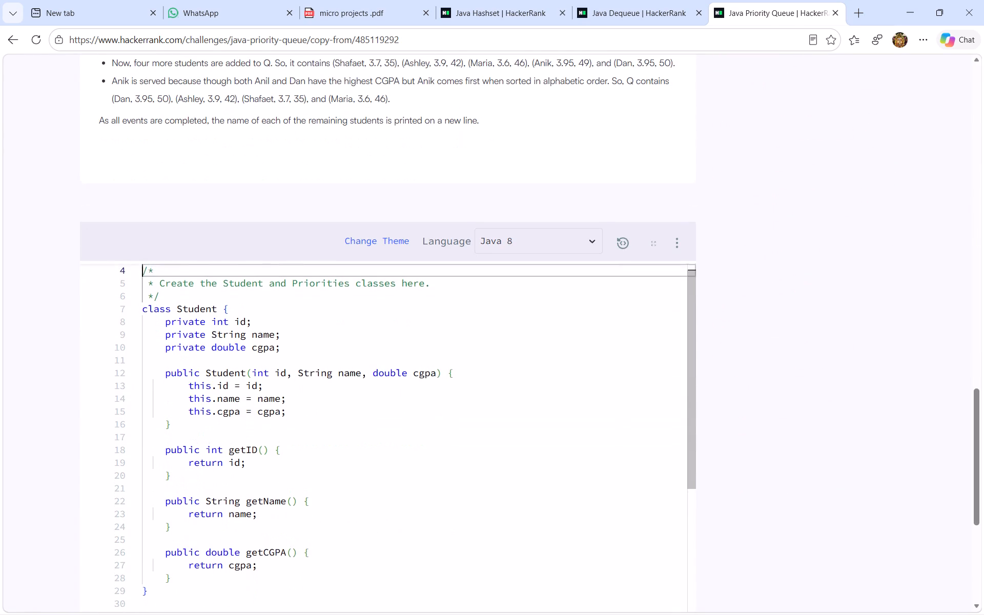
scroll(622, 373, up, 1)
scroll(622, 373, down, 12)
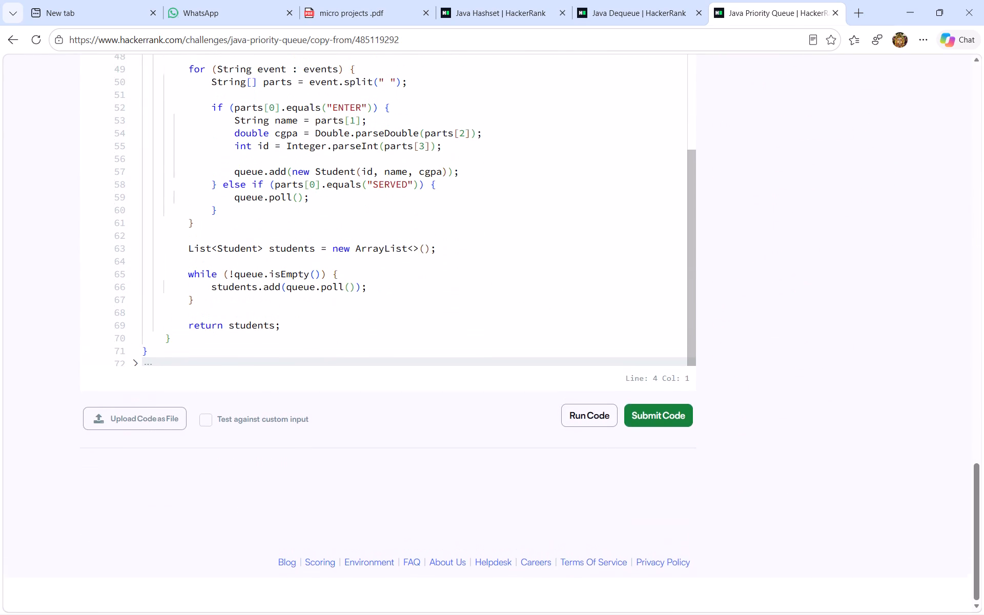
click(570, 443)
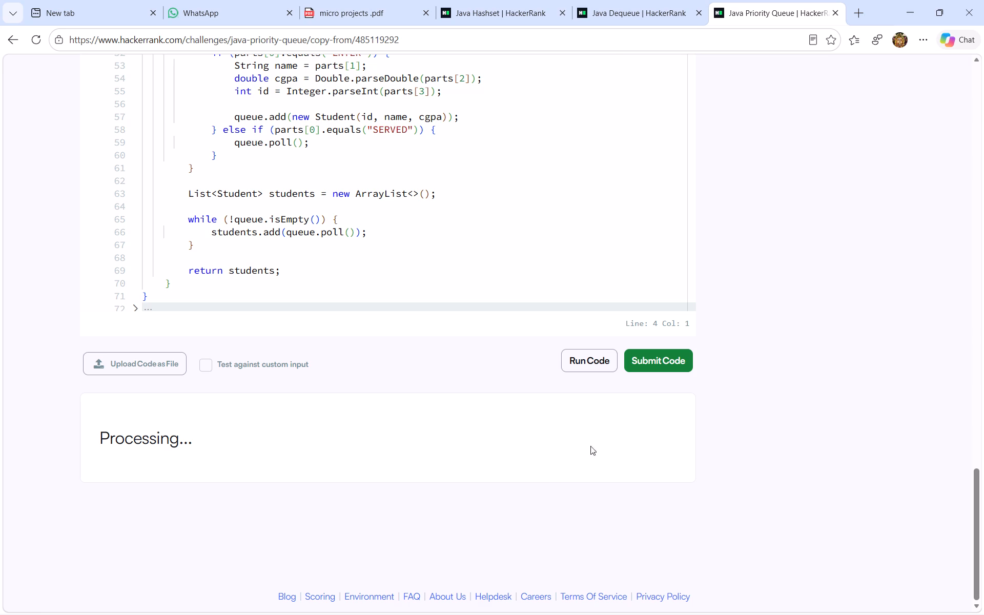
Copy the whole Java Priority Queue solution from the editor and paste it into question 41's code box in Word, replacing the placeholder text.
scroll(540, 412, up, 2)
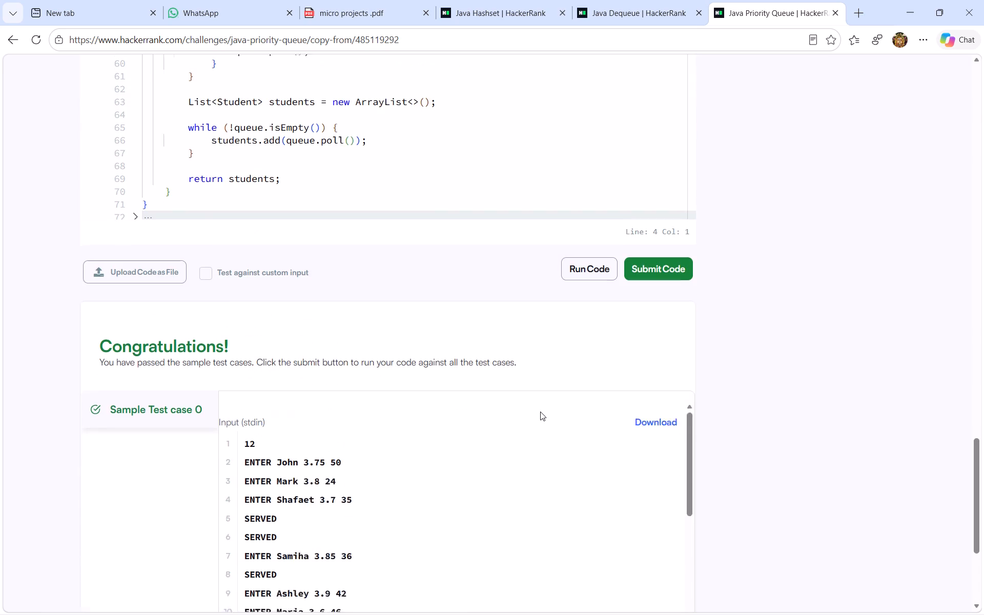
scroll(540, 412, up, 2)
click(323, 282)
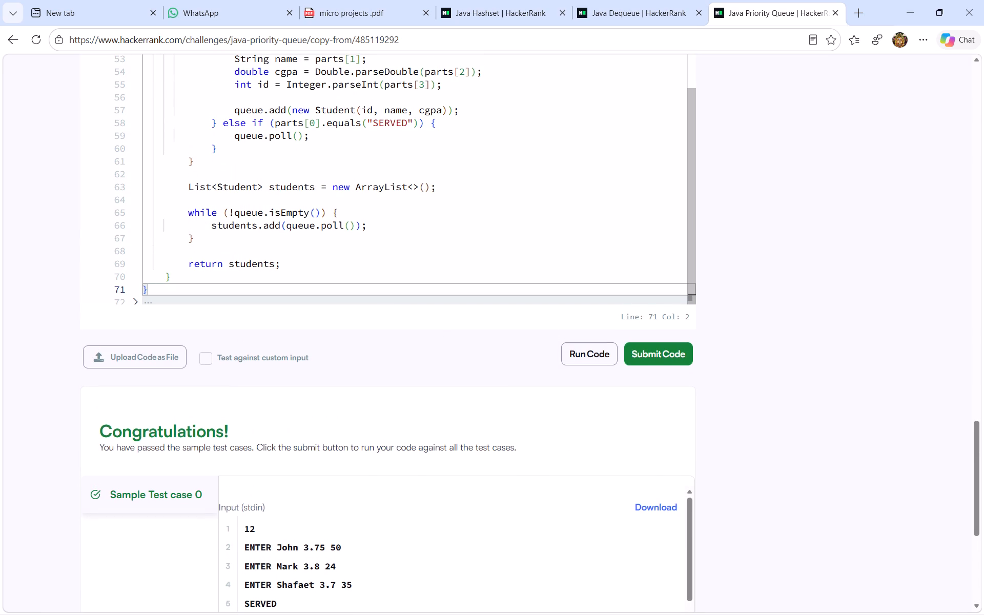
key(ctrl+a)
key(ctrl+c)
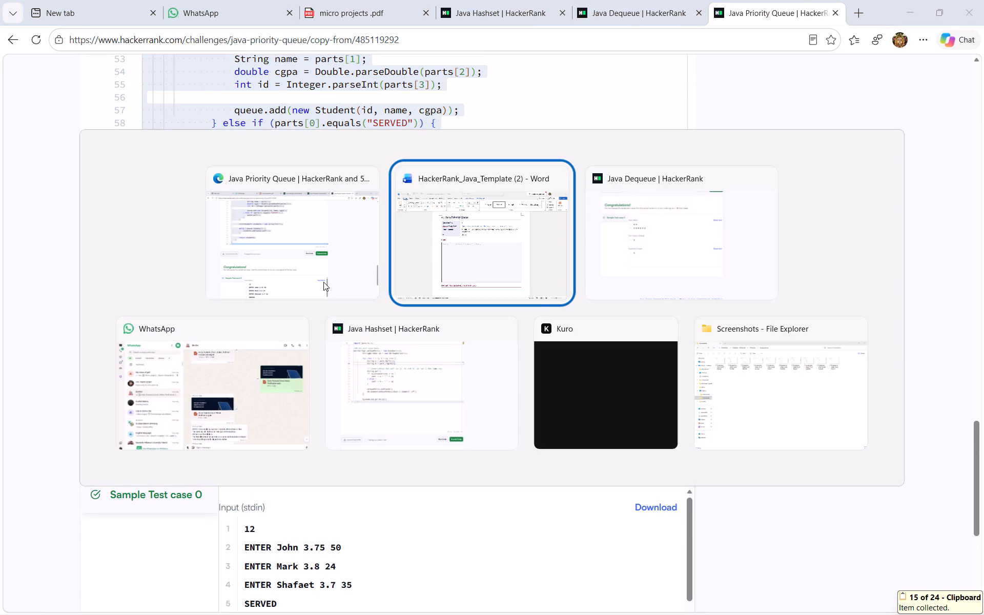
drag(490, 301, 478, 301)
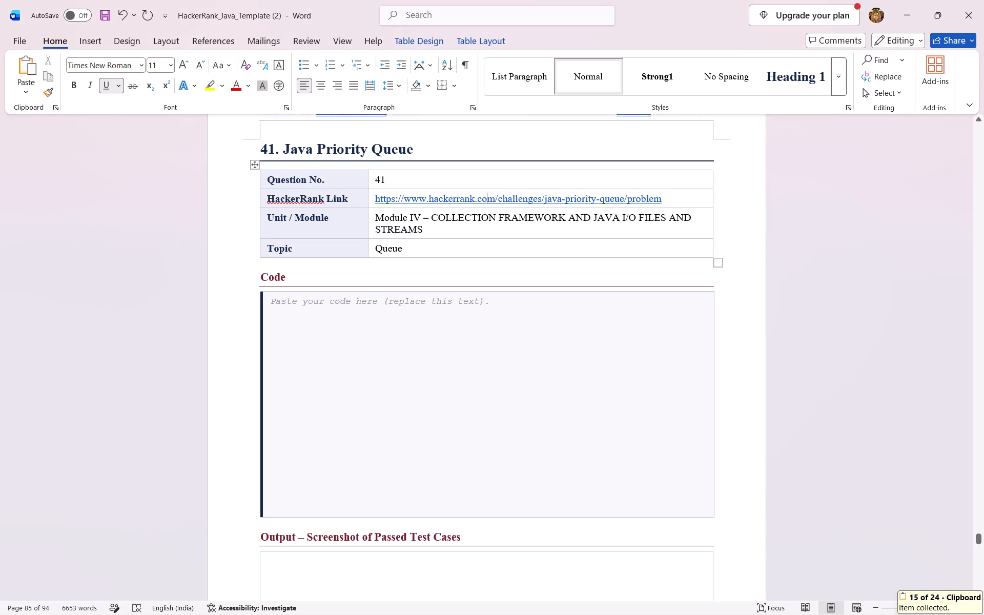
drag(478, 301, 273, 308)
key(BackSpace)
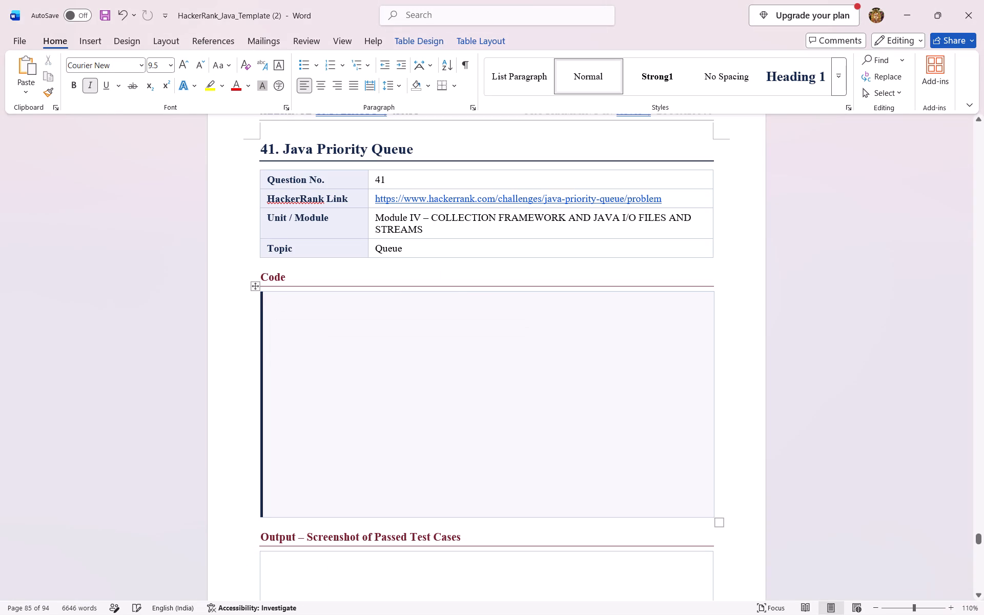
key(ctrl+v)
Capture a screenshot of the Java Priority Queue sample test case result area in Edge, from the Congratulations heading down past the expected output.
scroll(428, 339, down, 2)
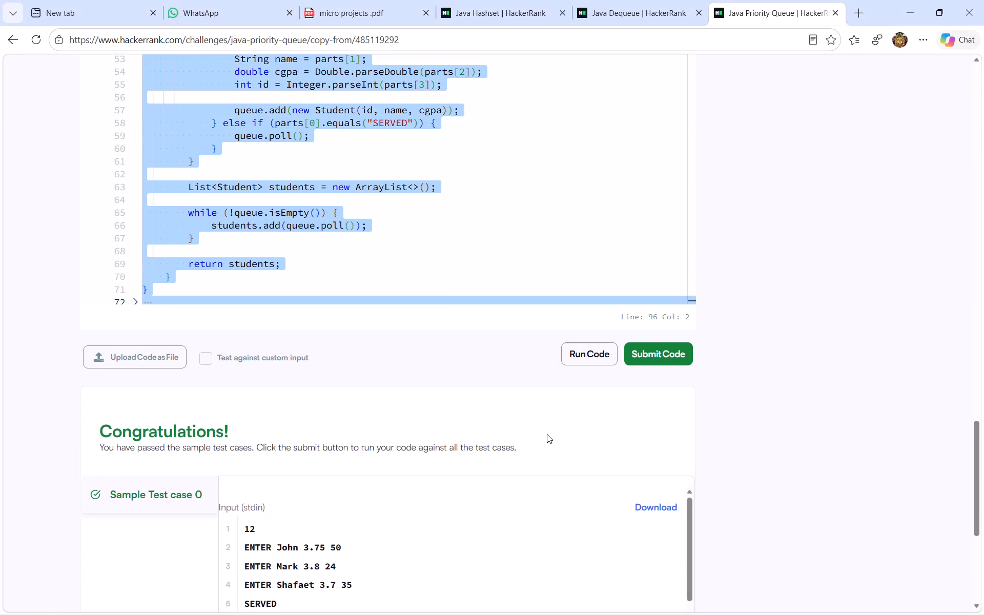
scroll(547, 434, down, 3)
scroll(547, 434, up, 5)
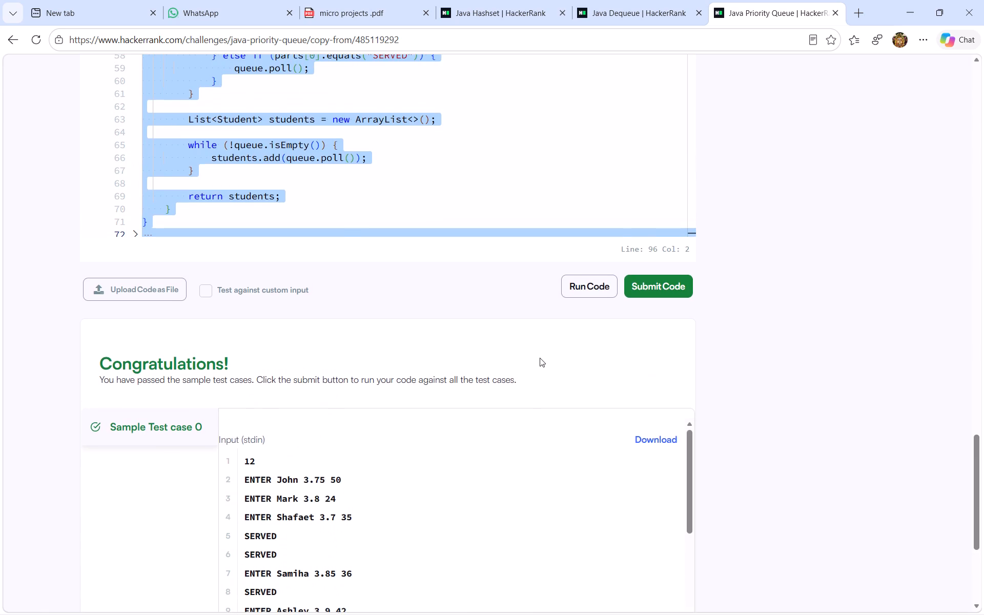
scroll(540, 358, down, 3)
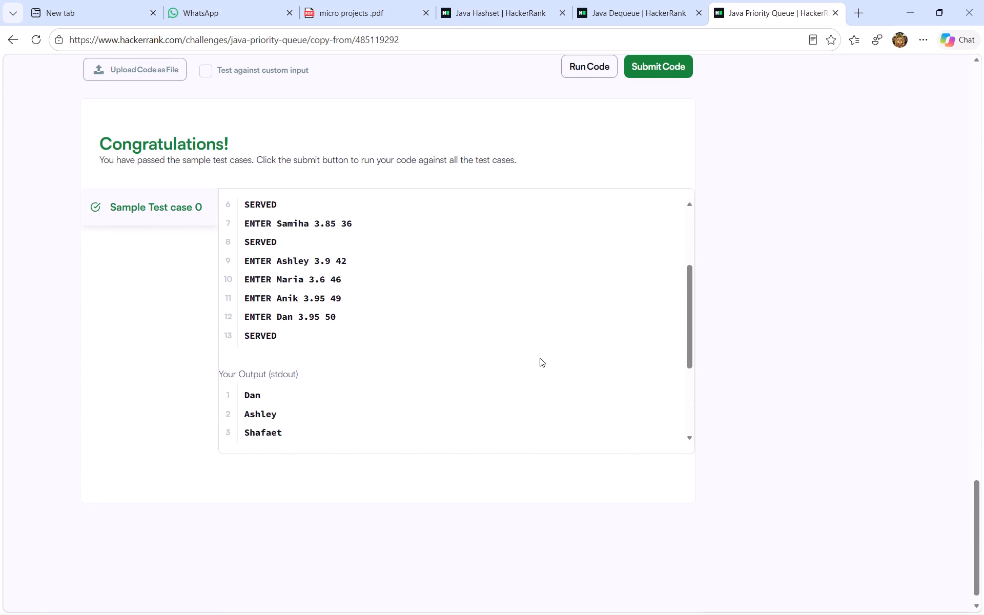
scroll(540, 358, down, 3)
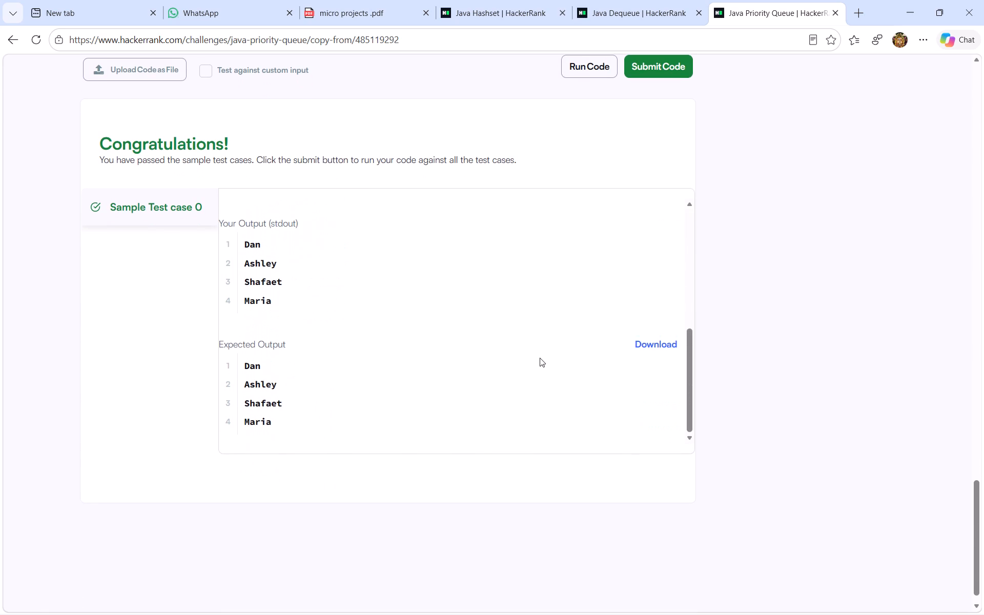
key(shift+super+s)
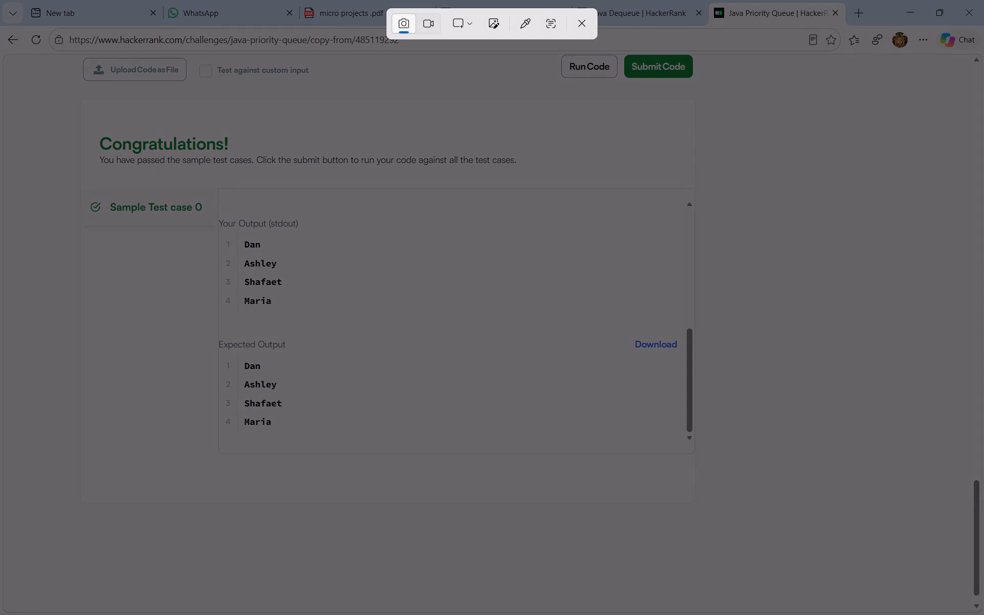
drag(79, 97, 738, 488)
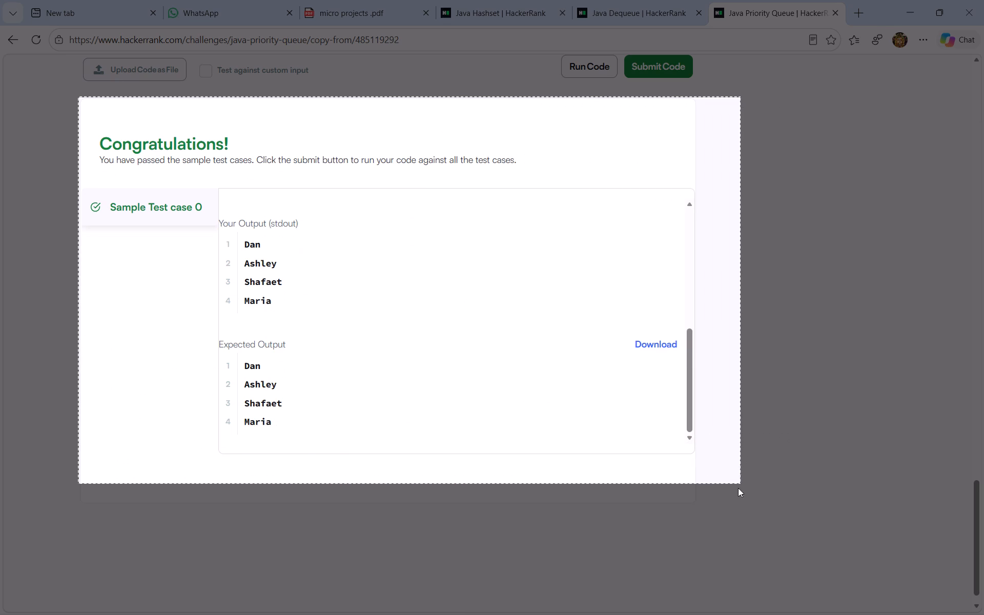
drag(738, 488, 695, 495)
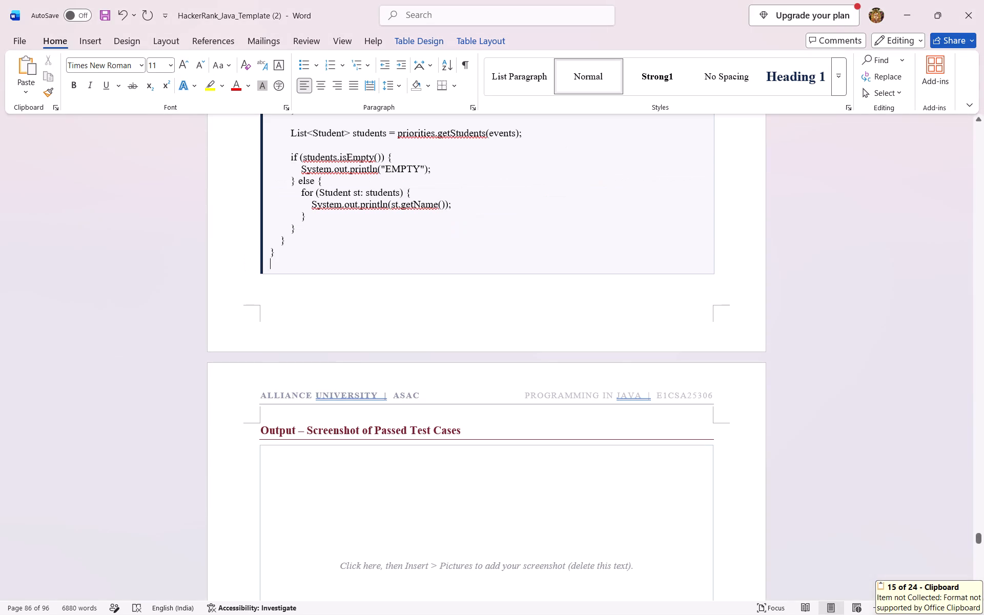
drag(634, 569, 359, 544)
key(BackSpace)
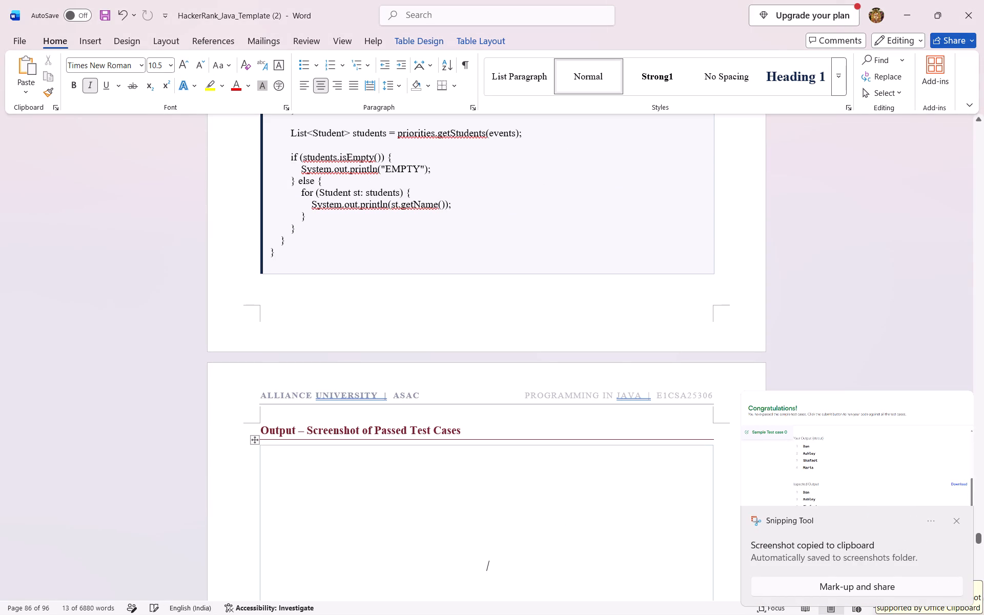
click(86, 45)
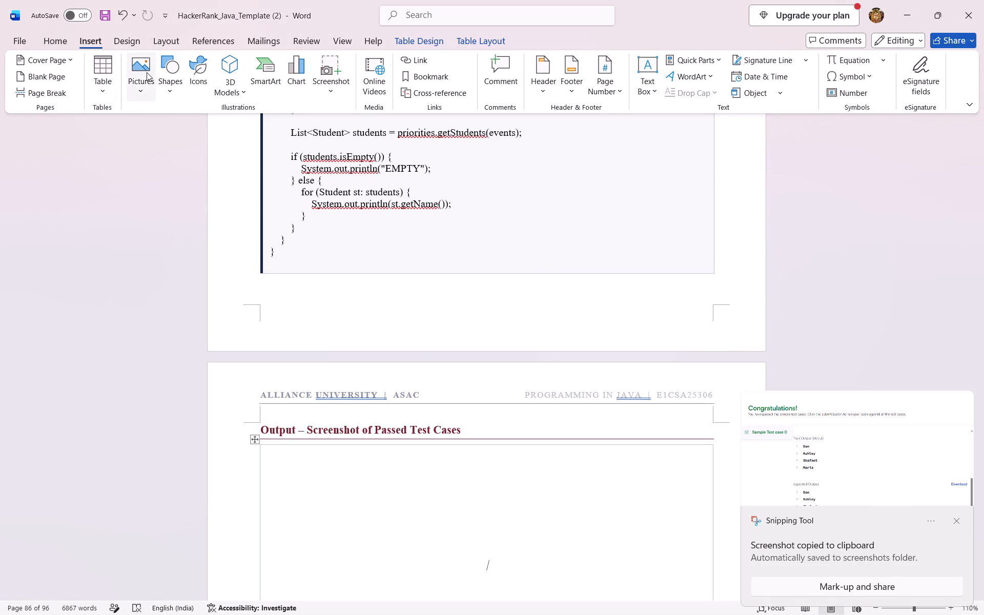
click(147, 72)
click(162, 134)
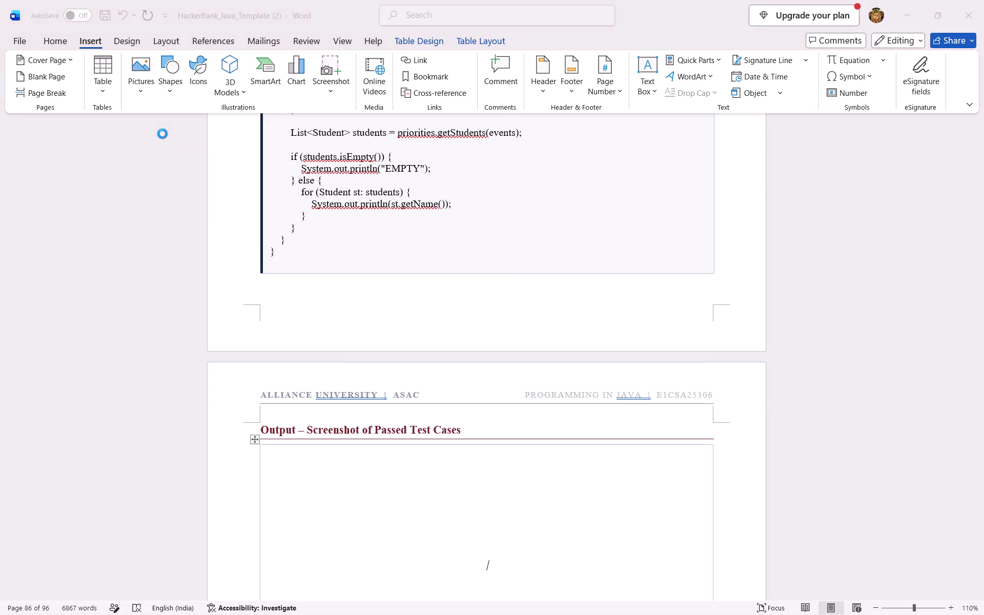
scroll(422, 223, down, 6)
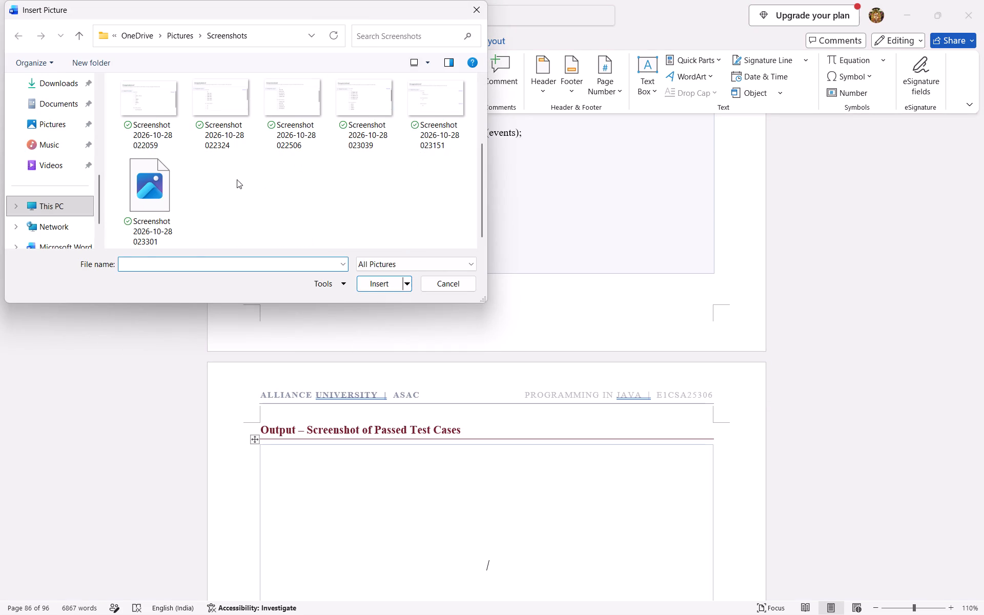
click(161, 176)
click(378, 279)
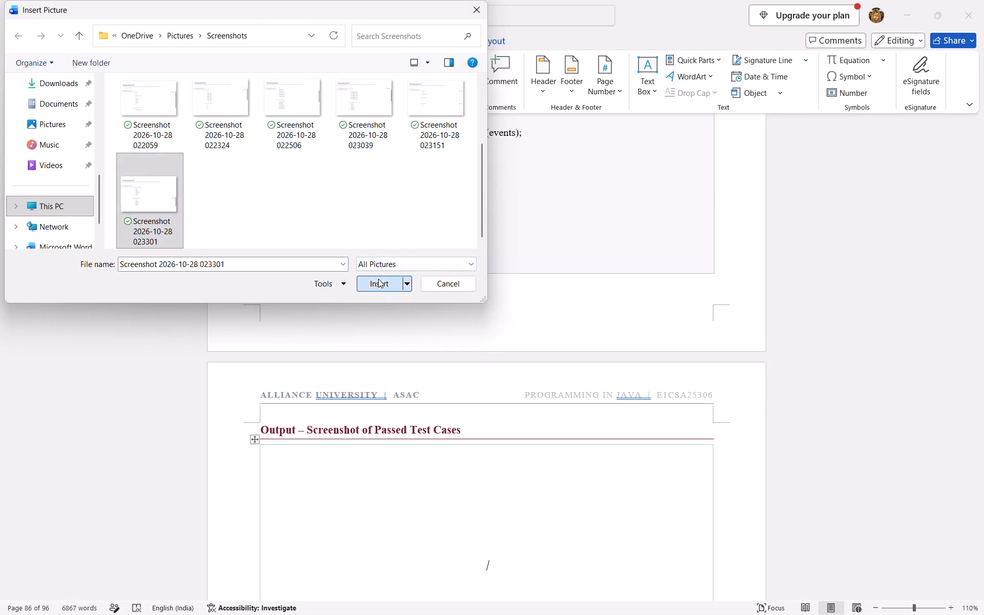
Open the HackerRank link of question 42, Java Iterator, from the Word template.
scroll(411, 325, down, 5)
ctrl+click(468, 245)
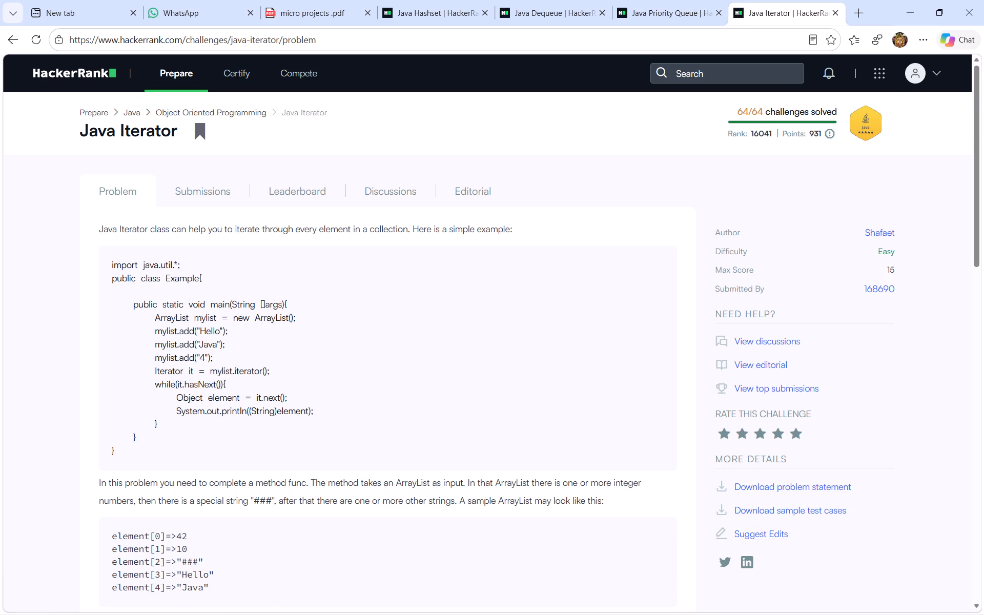
Open the accepted Java Iterator submission in the code editor and run its code against the sample test case.
click(217, 194)
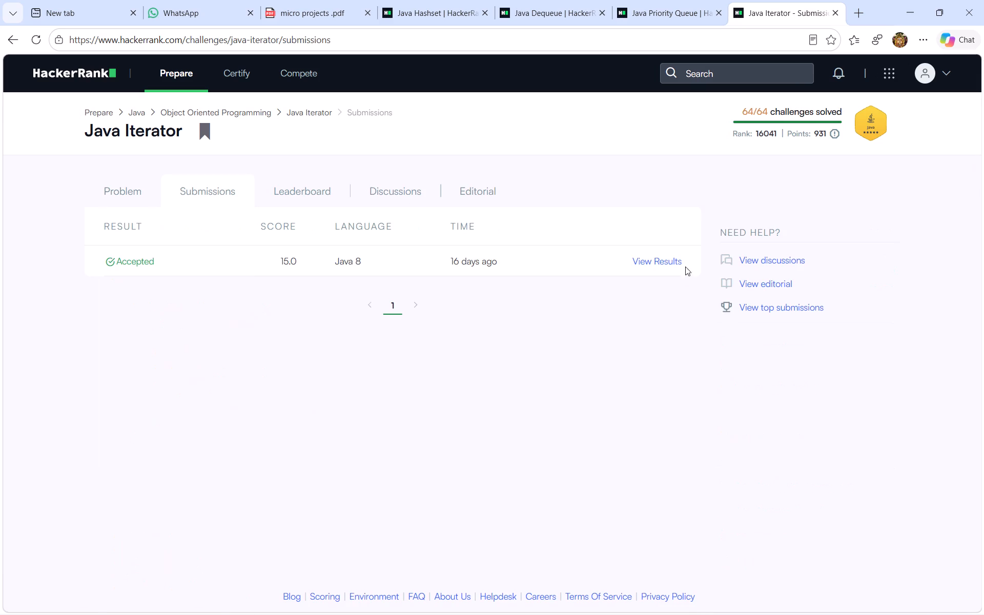
click(649, 260)
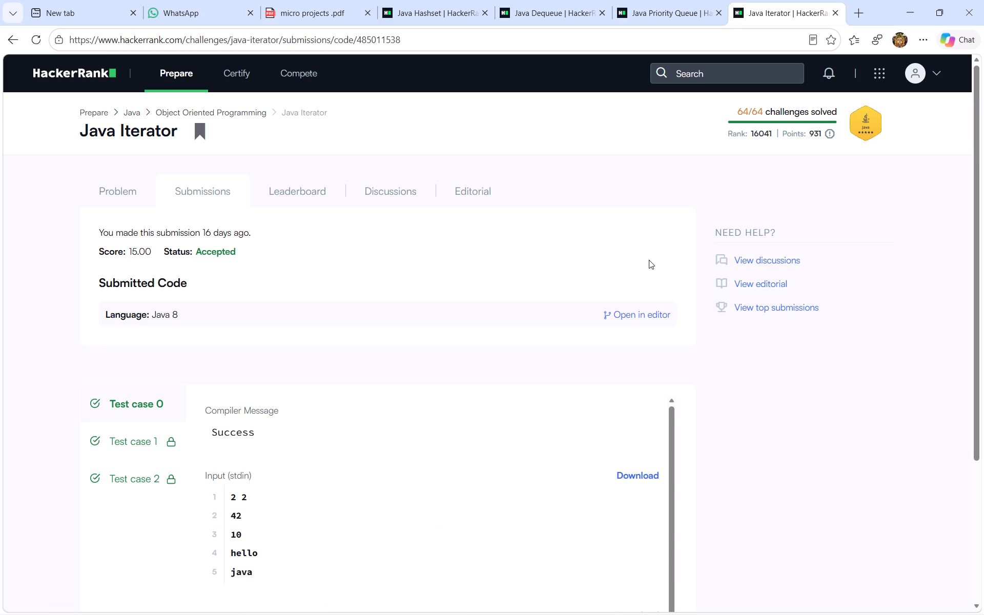
click(652, 310)
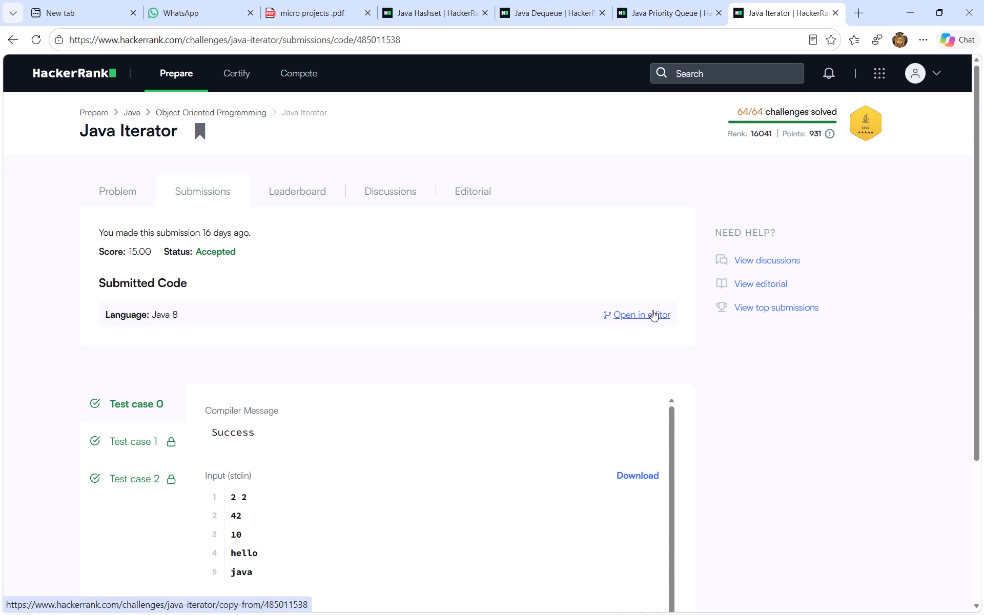
scroll(589, 365, down, 5)
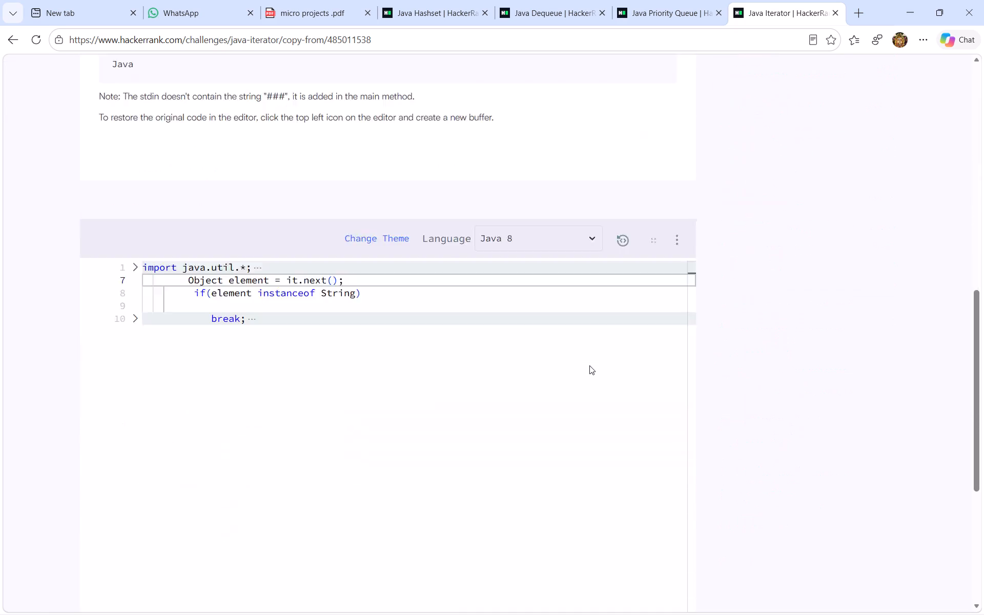
scroll(589, 365, down, 1)
click(589, 452)
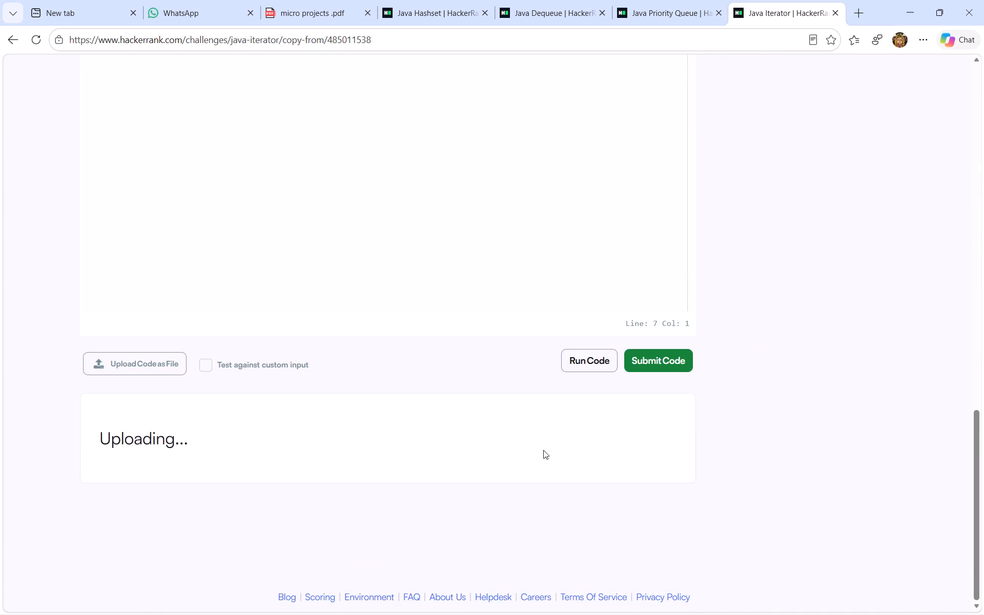
Copy the whole Java Iterator solution from the editor and paste it into question 42's code box in Word, replacing the placeholder text.
scroll(440, 235, up, 5)
scroll(440, 235, down, 2)
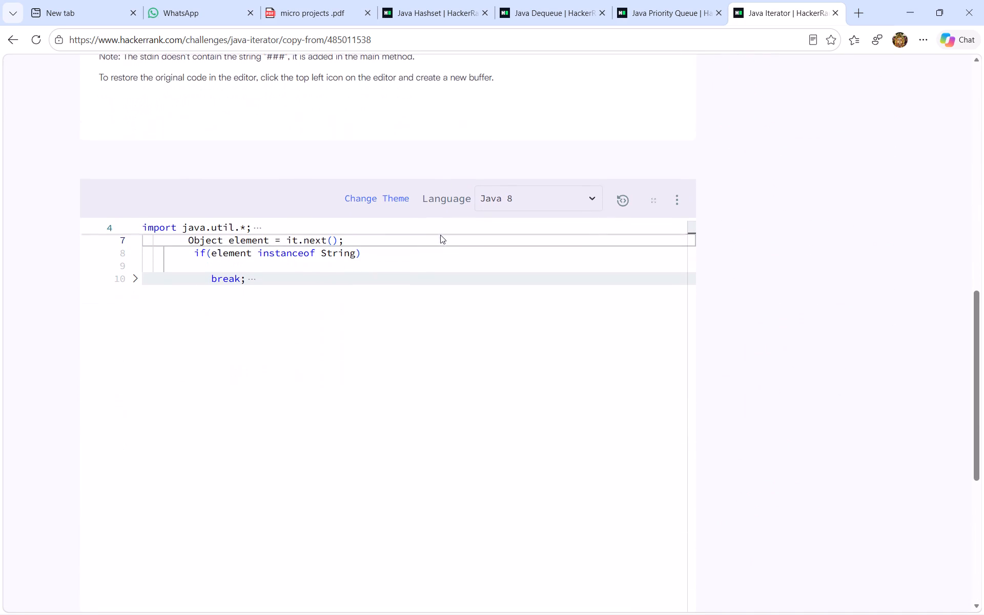
scroll(440, 235, down, 5)
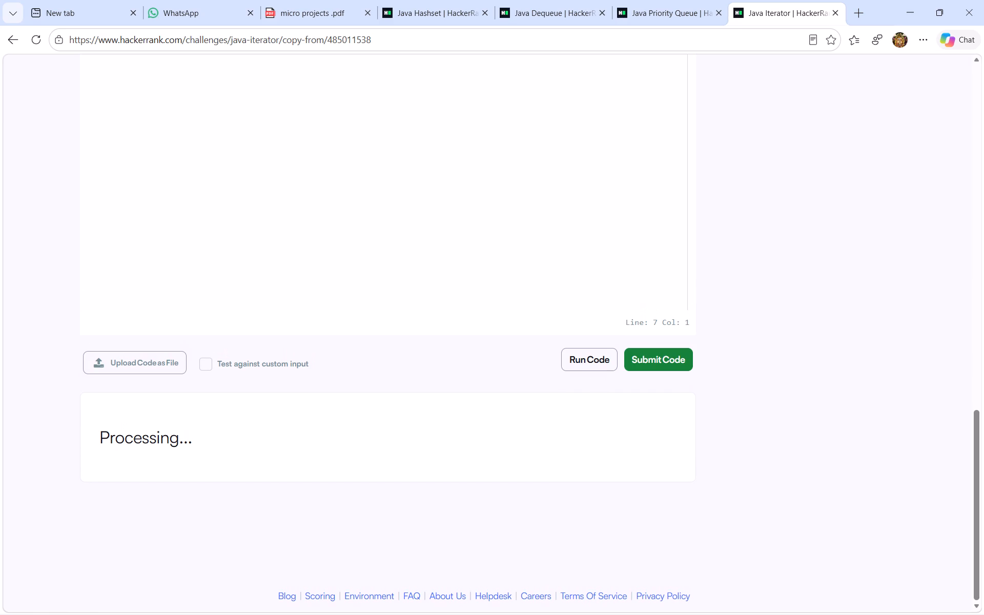
scroll(440, 235, up, 1)
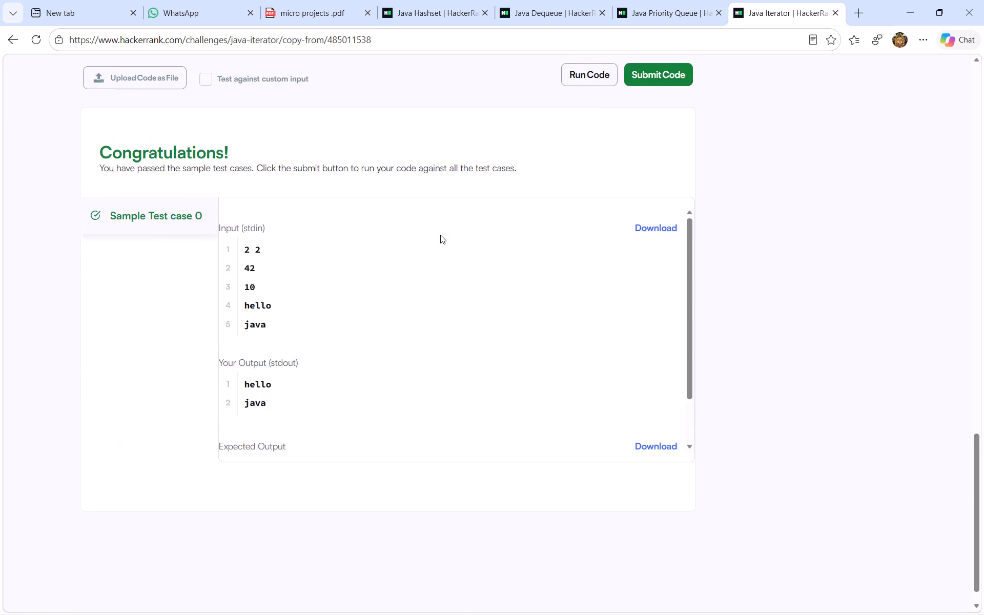
scroll(440, 235, up, 4)
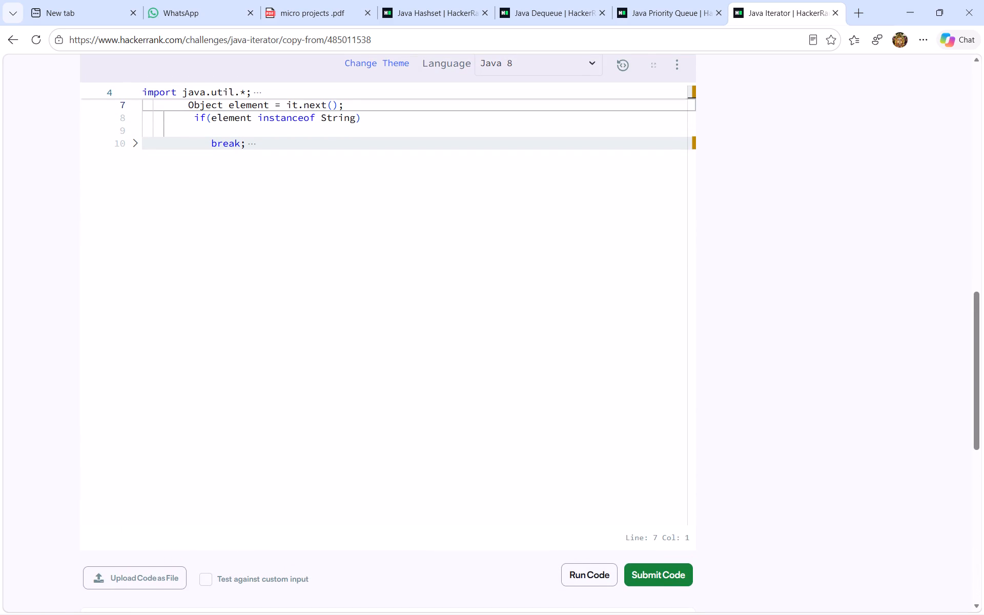
click(211, 135)
key(ctrl+a)
key(ctrl+c)
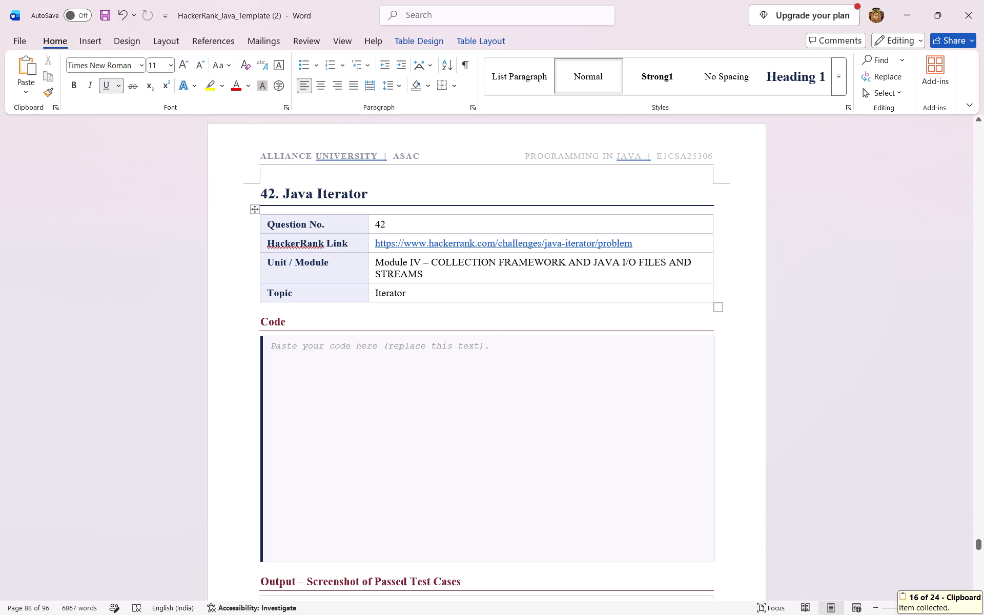
drag(491, 348, 270, 337)
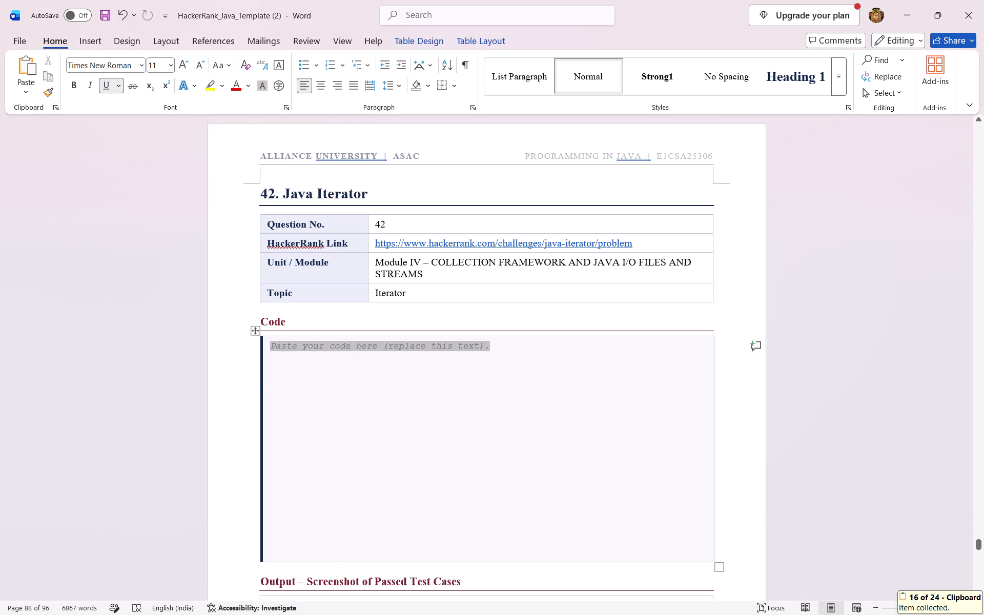
key(BackSpace)
key(ctrl+v)
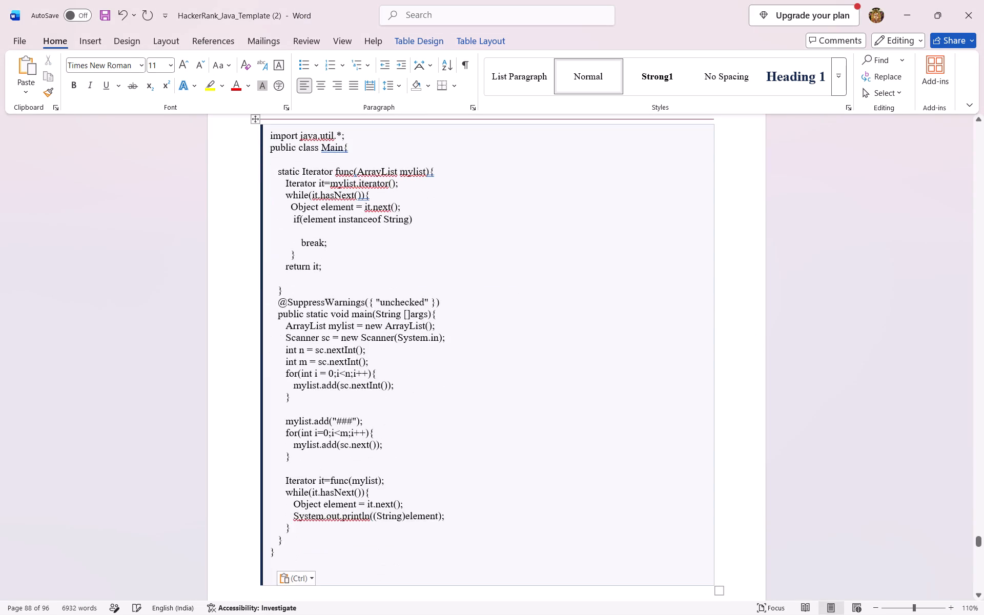
Capture a screenshot of the Java Iterator sample test case result area in Edge, from the Congratulations heading down past the expected output.
scroll(478, 407, down, 1)
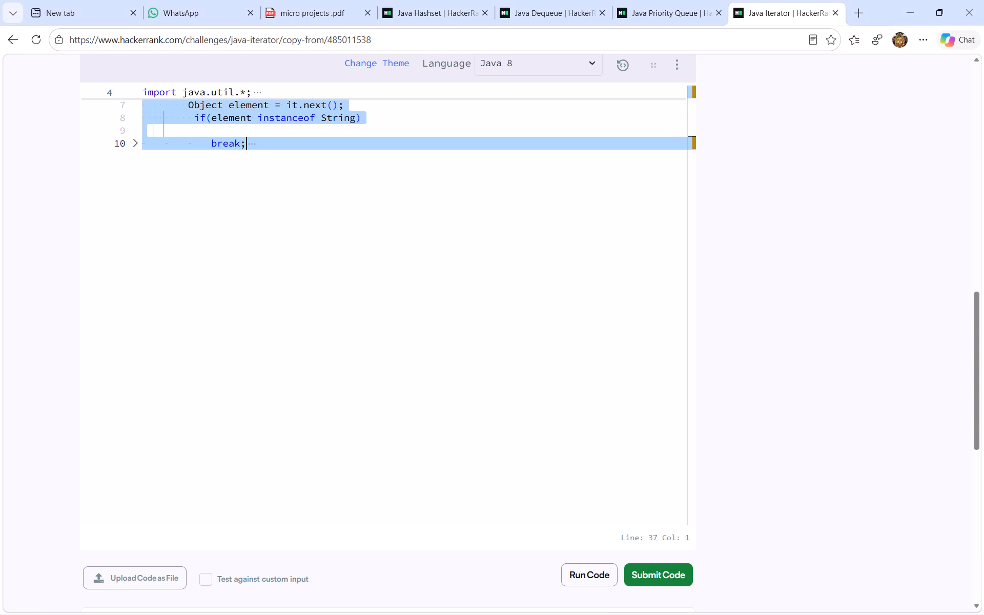
scroll(544, 439, down, 3)
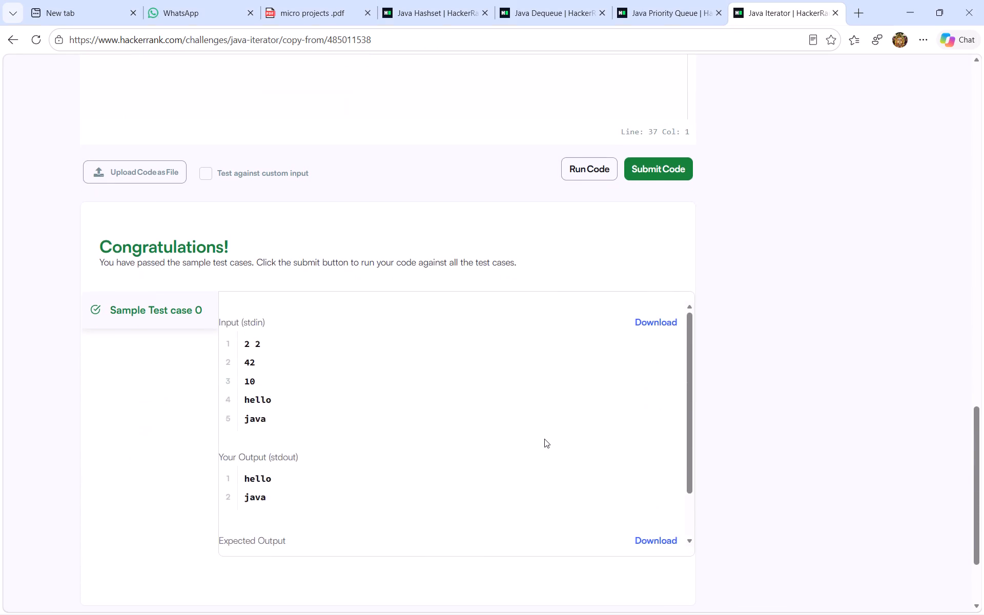
scroll(544, 439, down, 3)
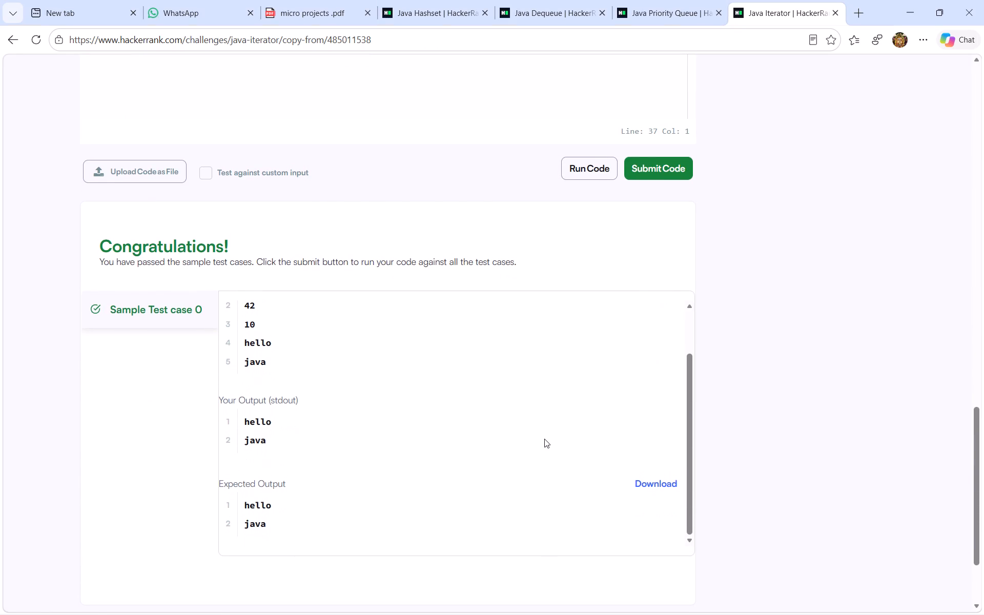
key(shift+super+s)
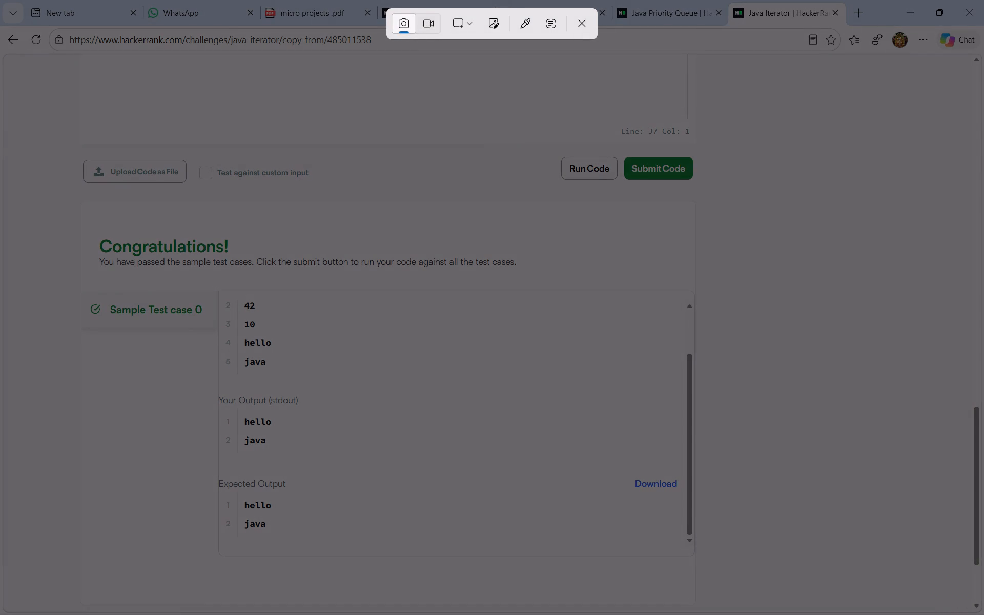
drag(80, 203, 687, 562)
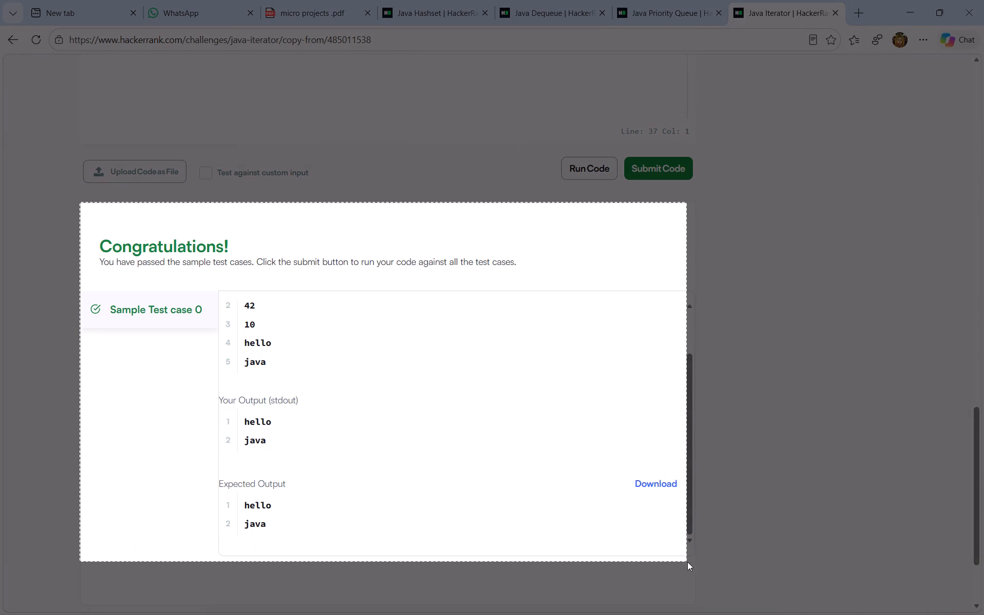
Finish the Java Iterator result screenshot by extending the capture area to the bottom of the results panel.
drag(687, 562, 695, 596)
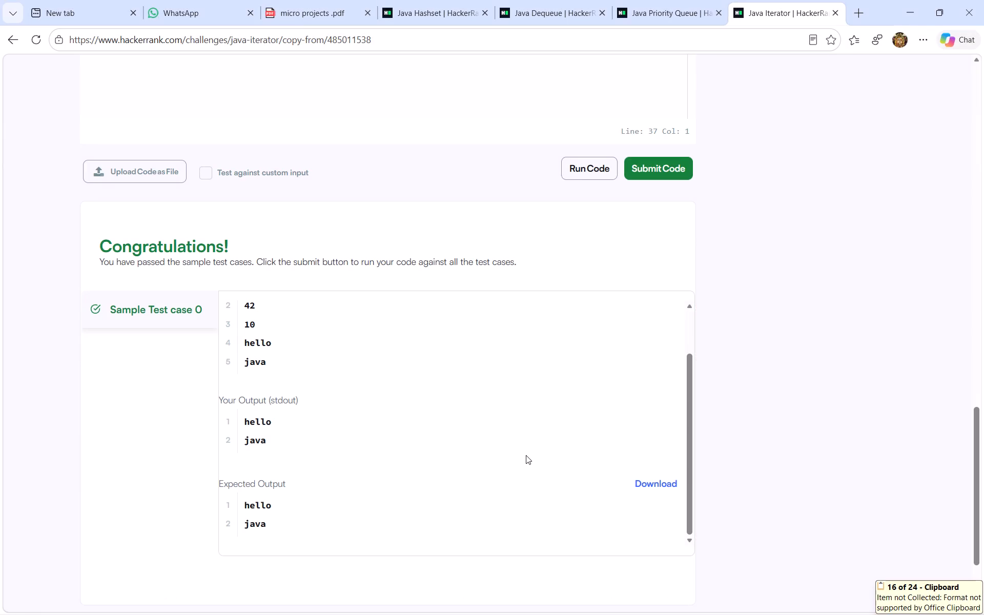
scroll(502, 522, down, 2)
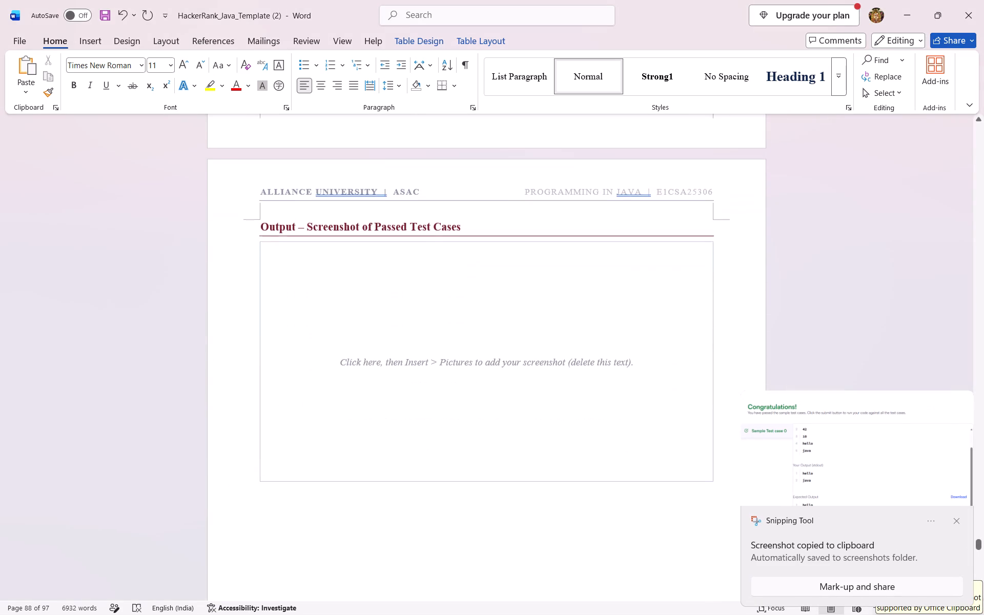
drag(635, 362, 344, 383)
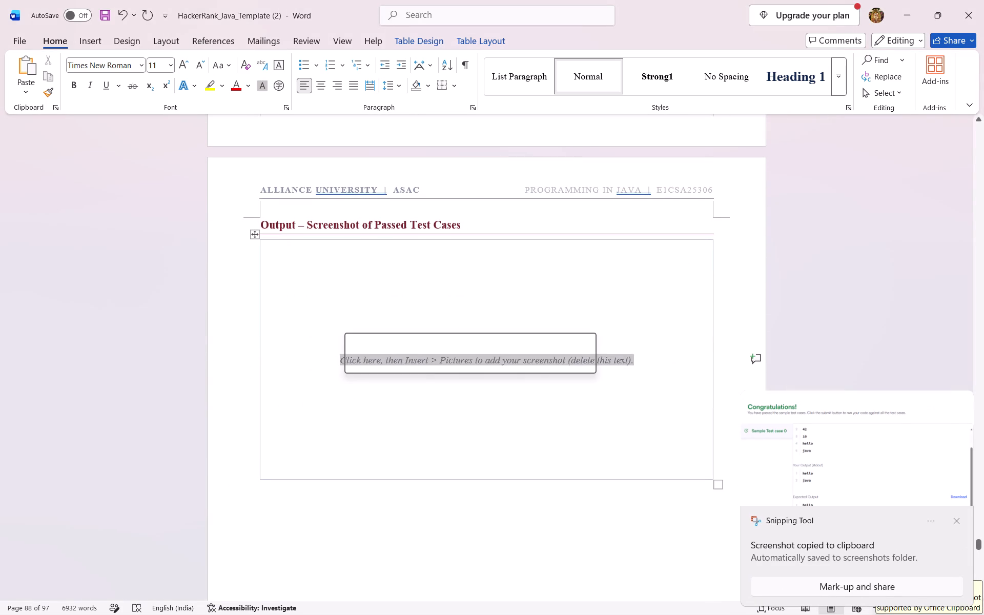
key(BackSpace)
click(75, 40)
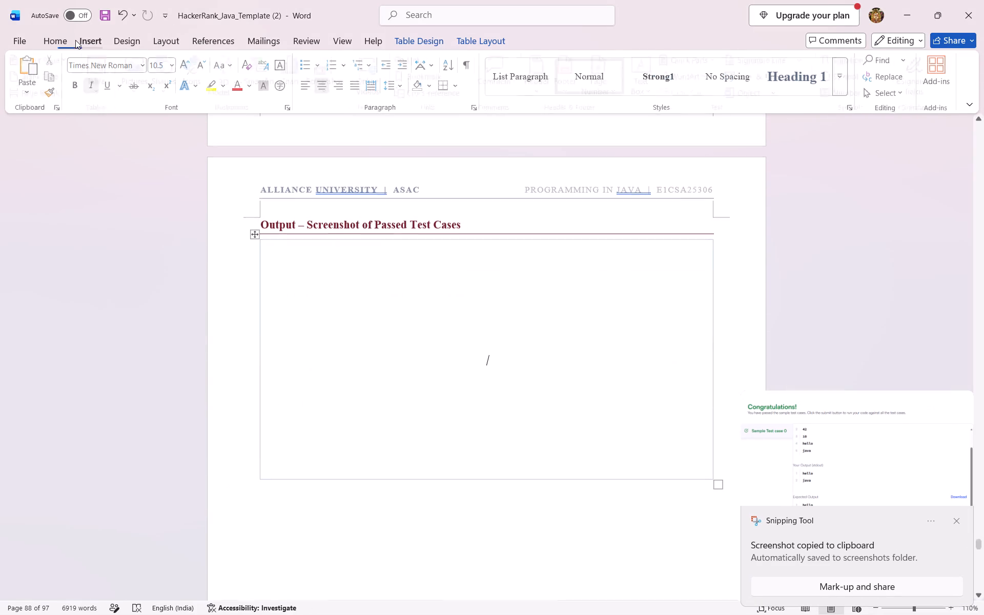
click(134, 63)
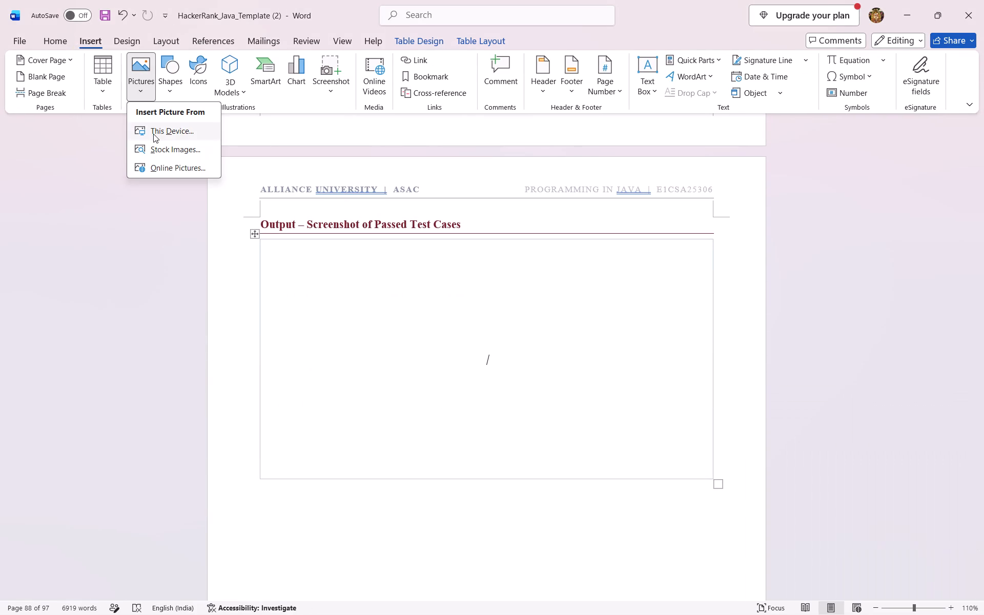
click(153, 134)
scroll(315, 169, down, 5)
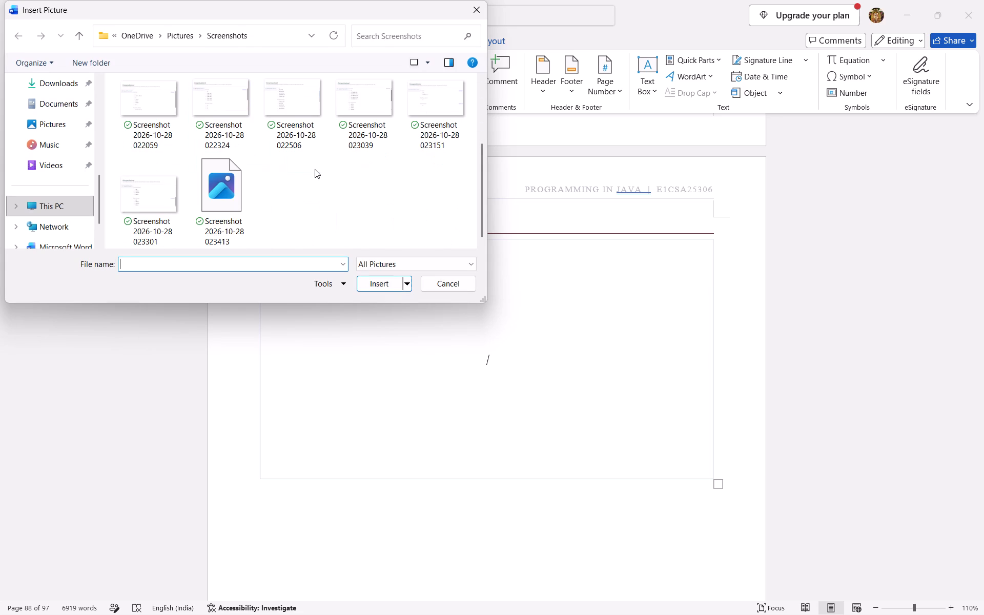
scroll(315, 169, down, 2)
click(230, 192)
click(380, 283)
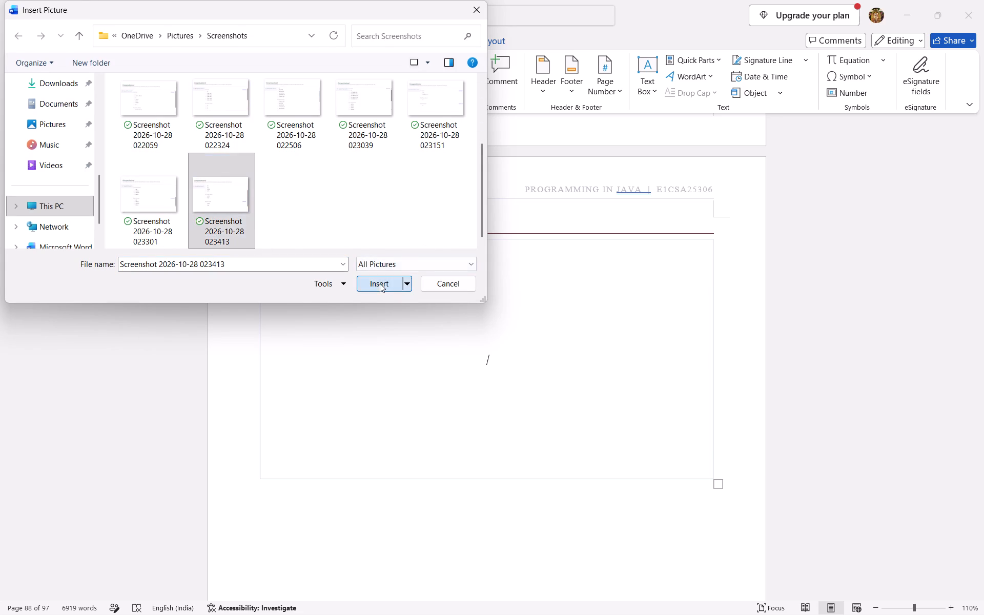
Open the HackerRank link of question 43, Java Map, from the Word template.
scroll(475, 356, down, 5)
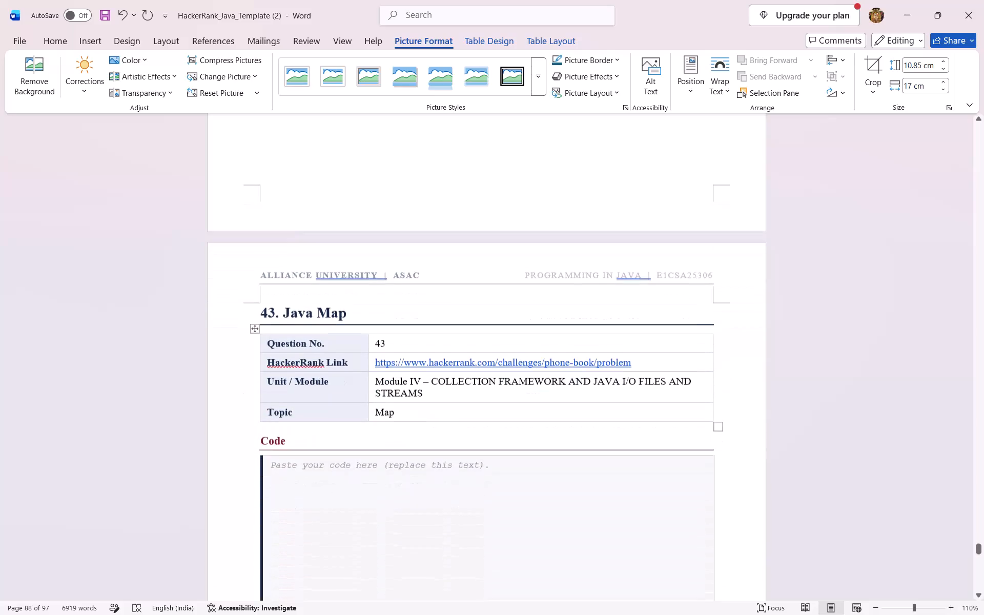
ctrl+click(444, 338)
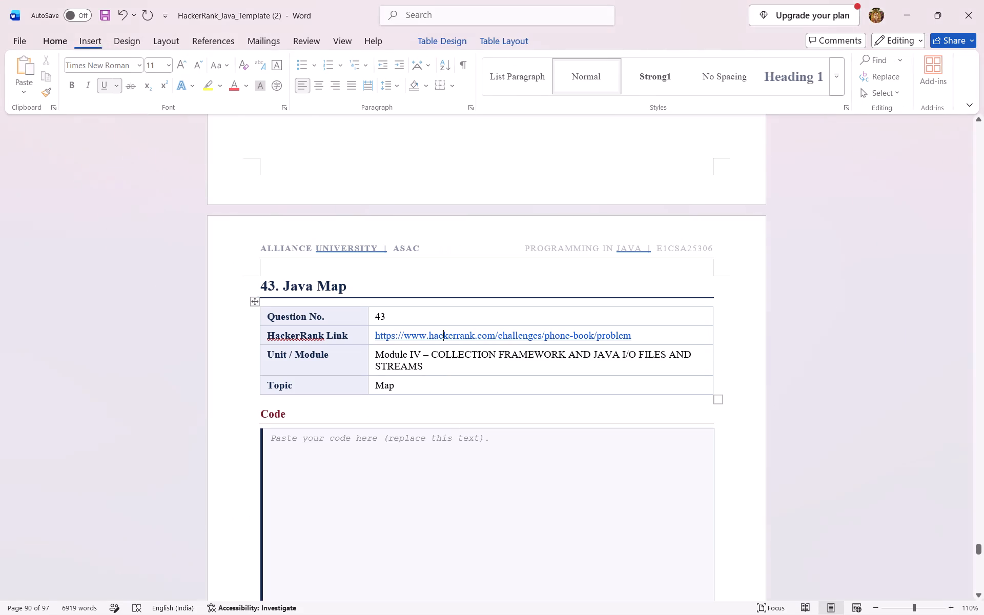
Delete the placeholder text from question 43's code box in the Word template.
drag(490, 441, 294, 440)
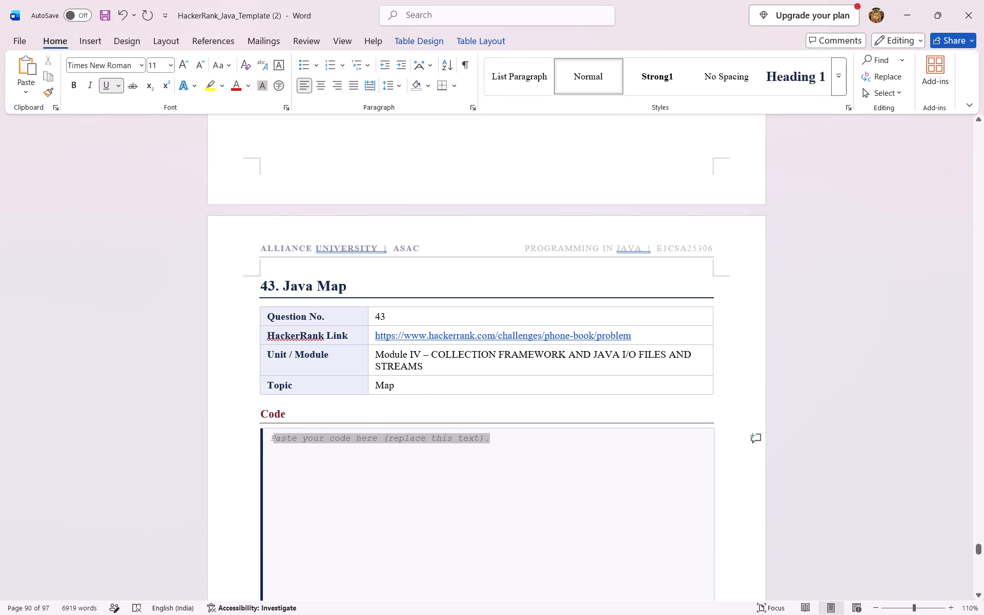
drag(294, 440, 284, 438)
key(BackSpace)
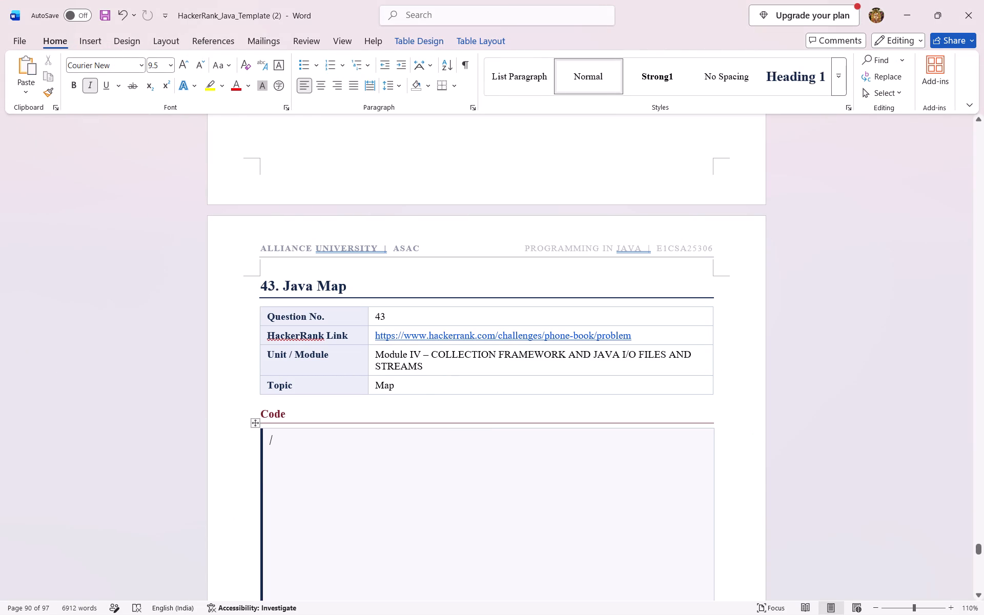
Open the accepted Java Map submission in HackerRank's code editor in Edge.
scroll(432, 389, down, 1)
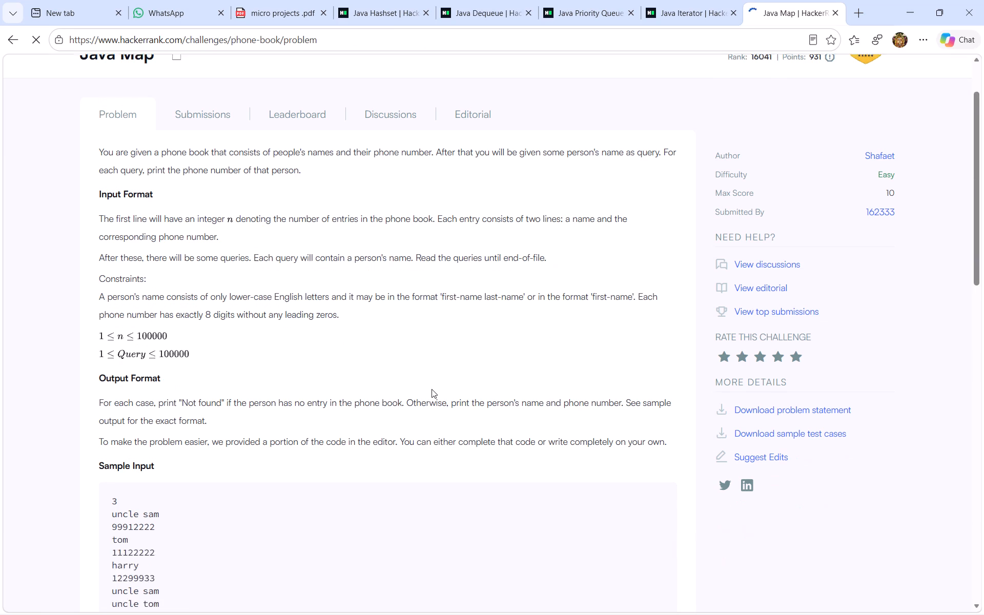
scroll(432, 389, down, 2)
scroll(432, 389, up, 3)
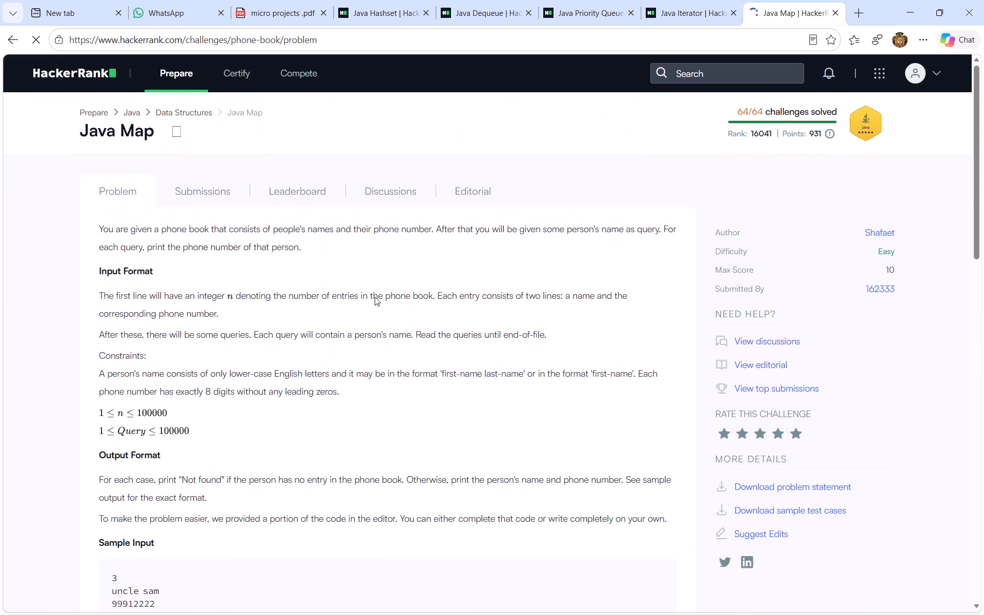
click(208, 198)
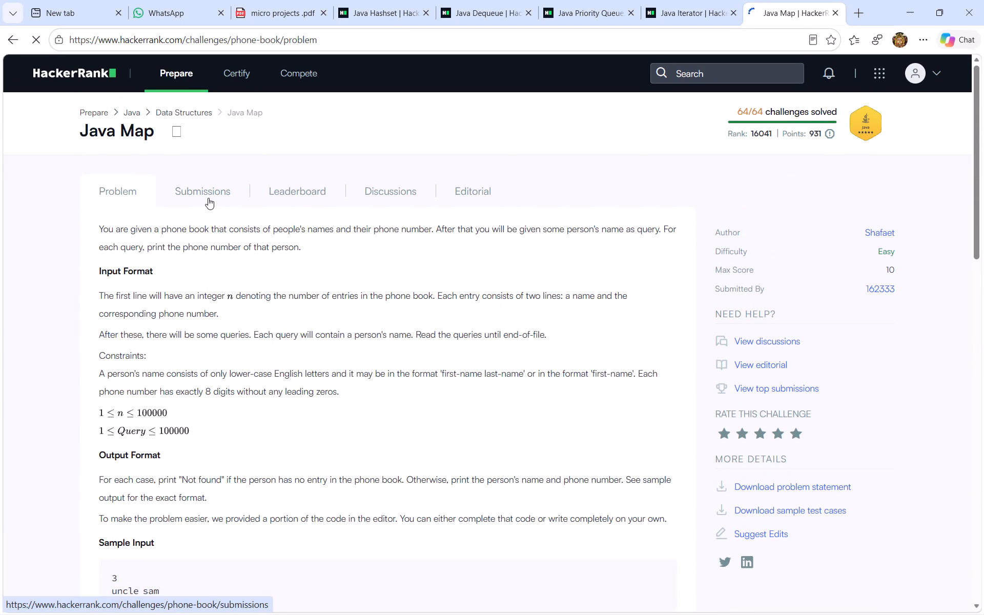
click(208, 198)
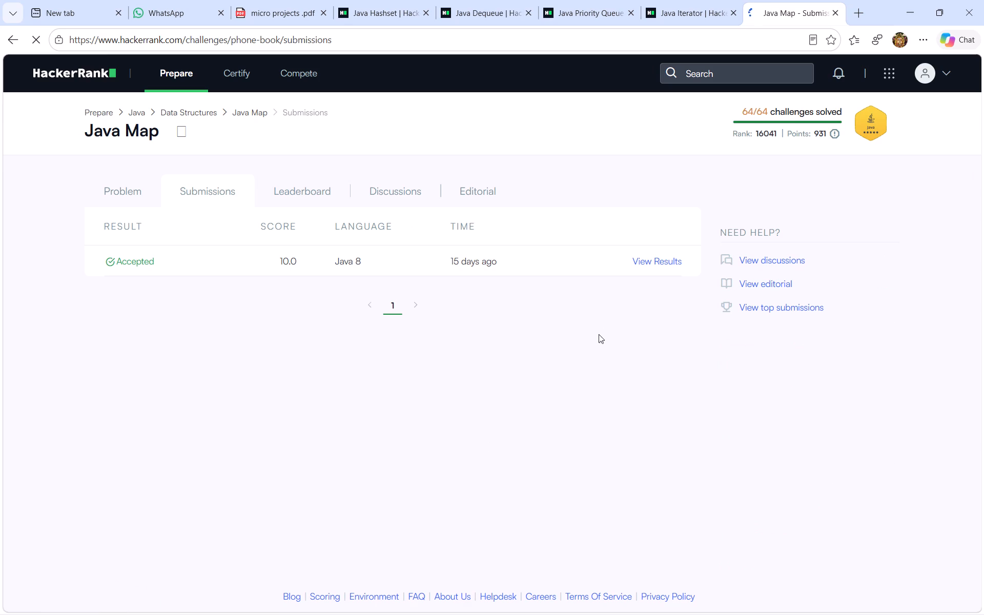
click(651, 260)
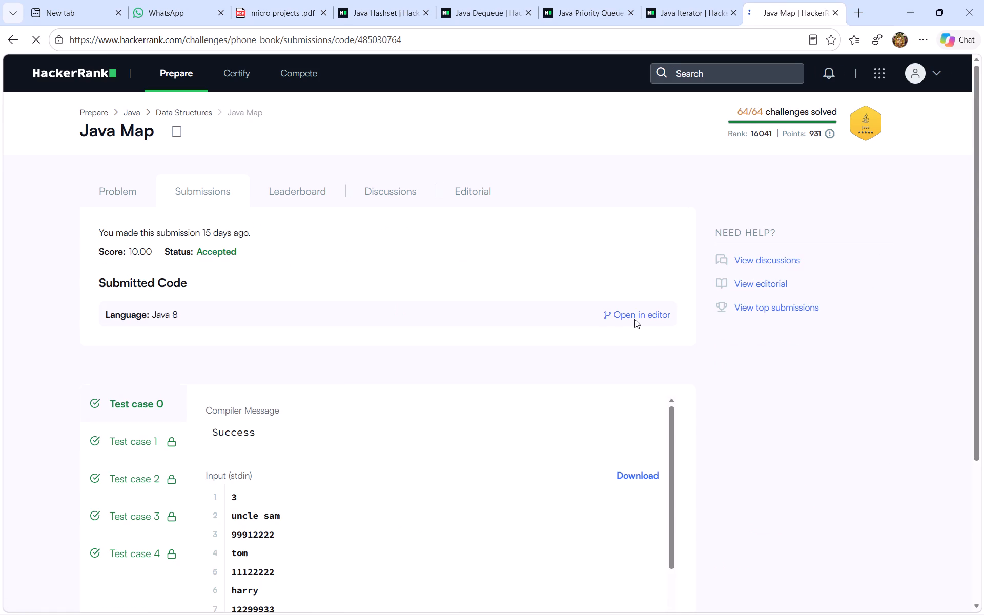
click(644, 312)
Copy the whole Java Map solution from the editor and run the code against the sample test case.
scroll(609, 347, down, 2)
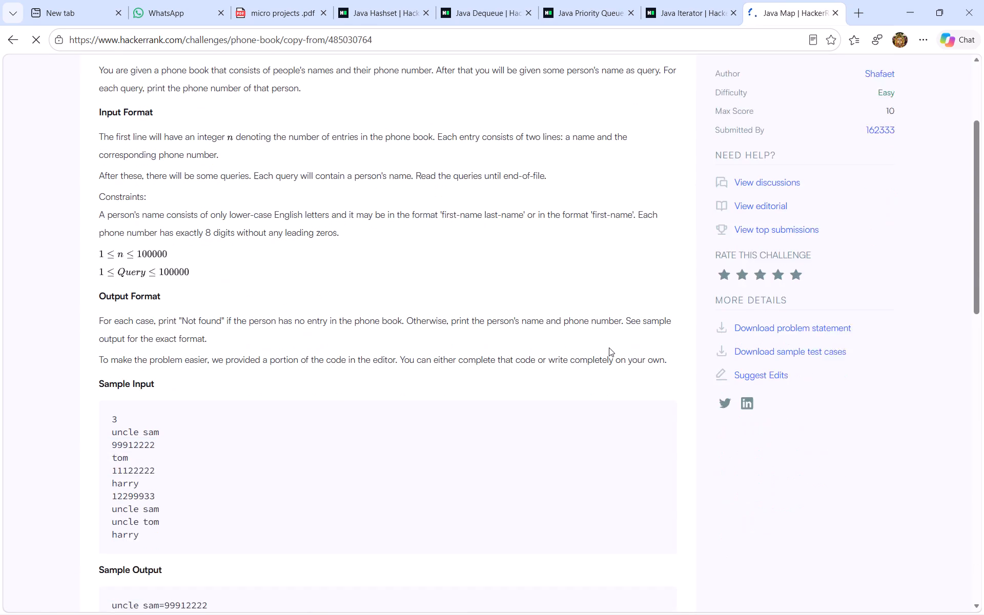
scroll(609, 347, down, 4)
click(537, 368)
key(ctrl+a)
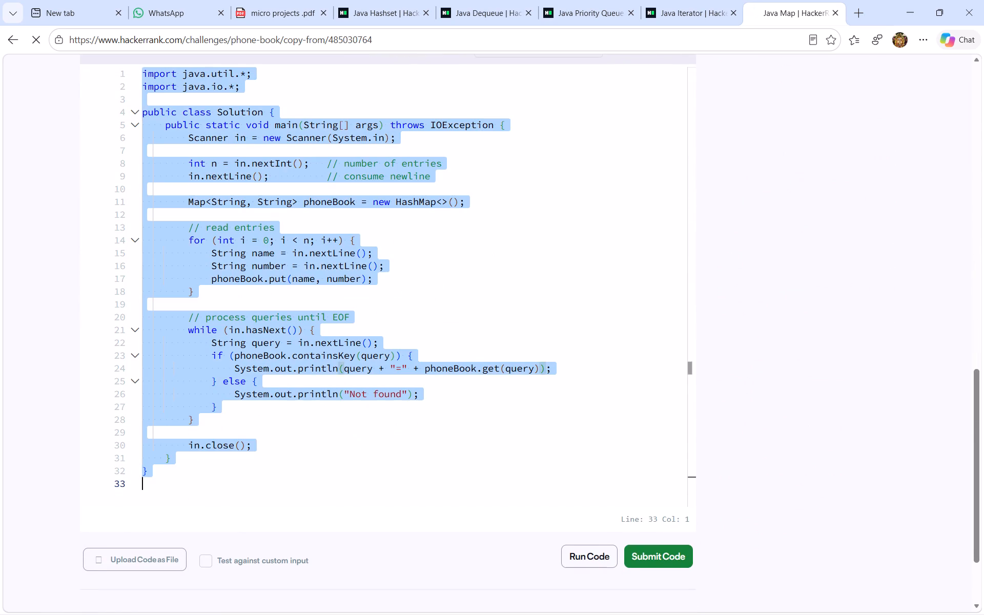
key(ctrl+c)
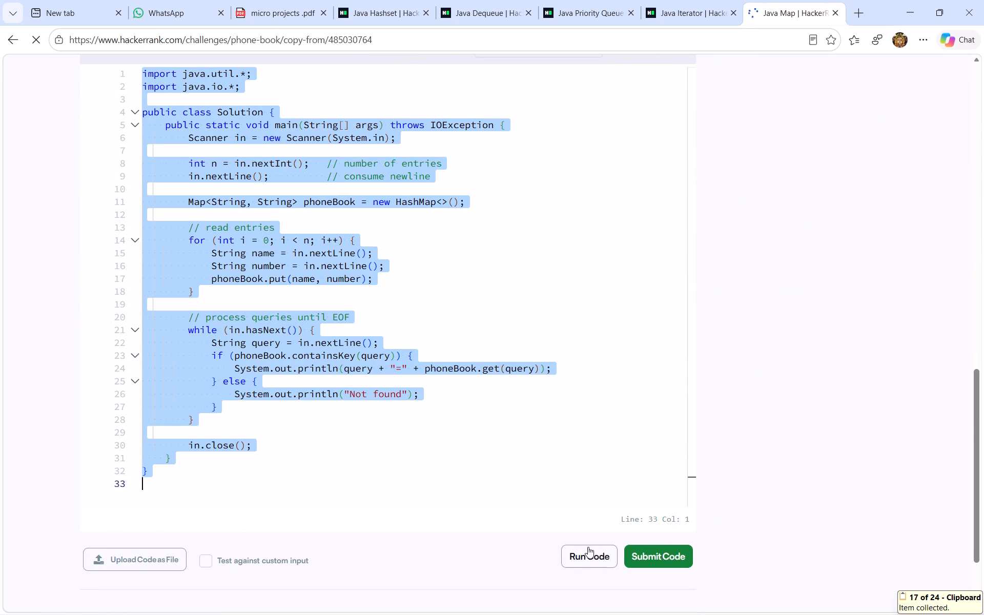
click(588, 550)
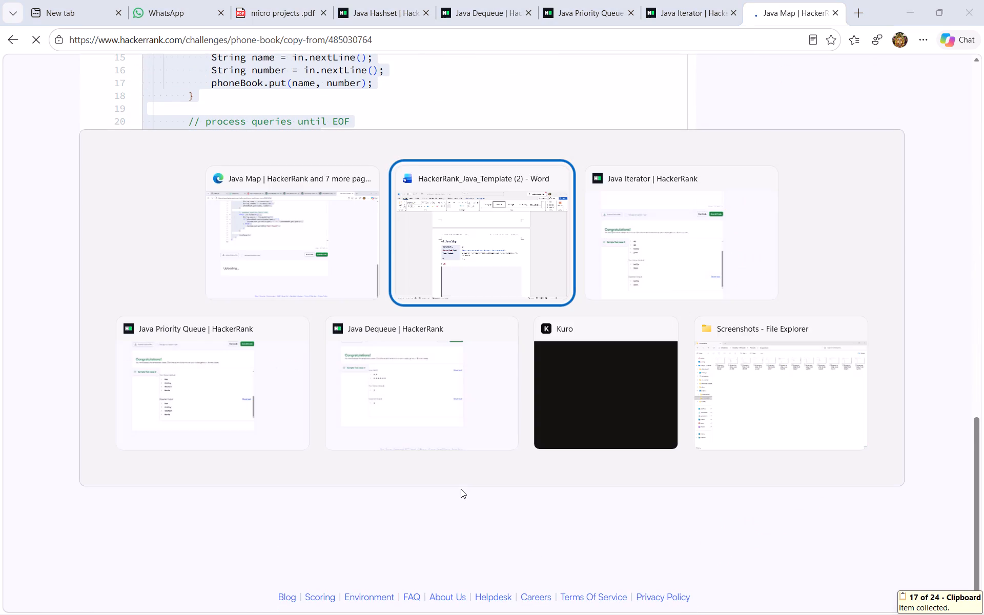
Paste the copied Java Map solution into question 43's empty code box in Word.
drag(461, 489, 418, 494)
key(ctrl+v)
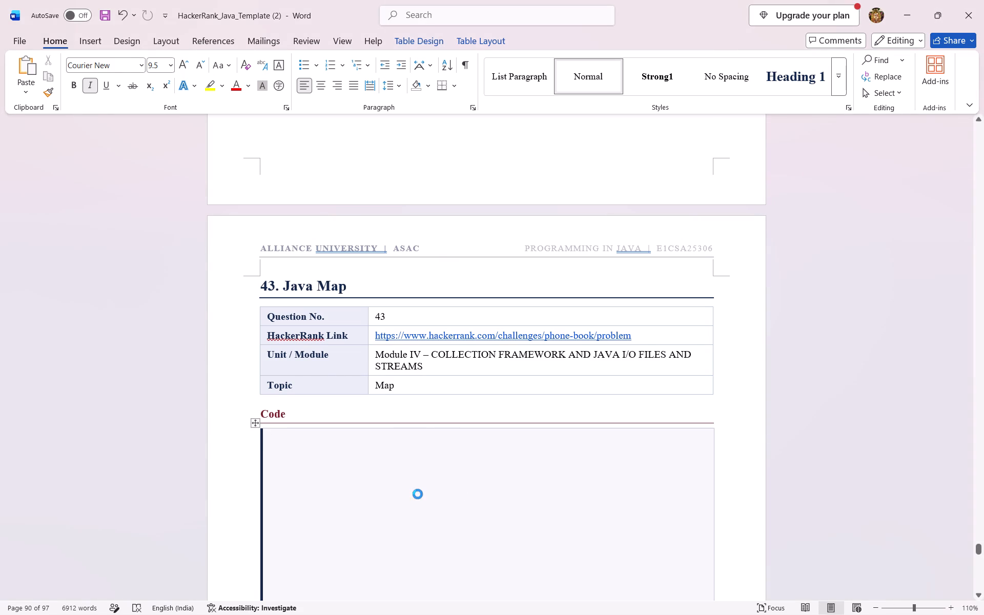
Delete the placeholder text from question 43's output screenshot box in Word.
scroll(417, 458, down, 2)
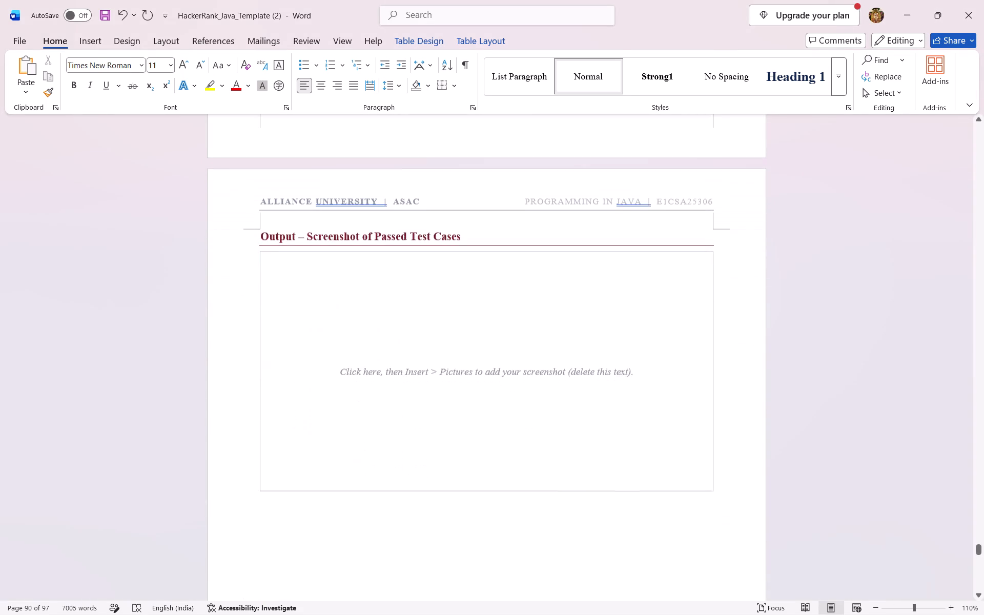
drag(633, 367, 317, 387)
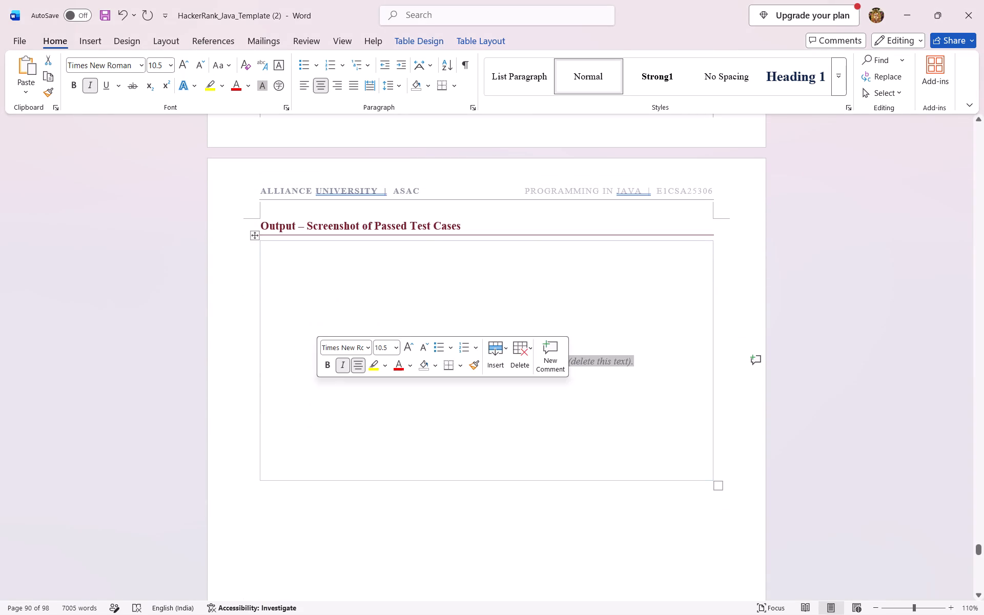
key(BackSpace)
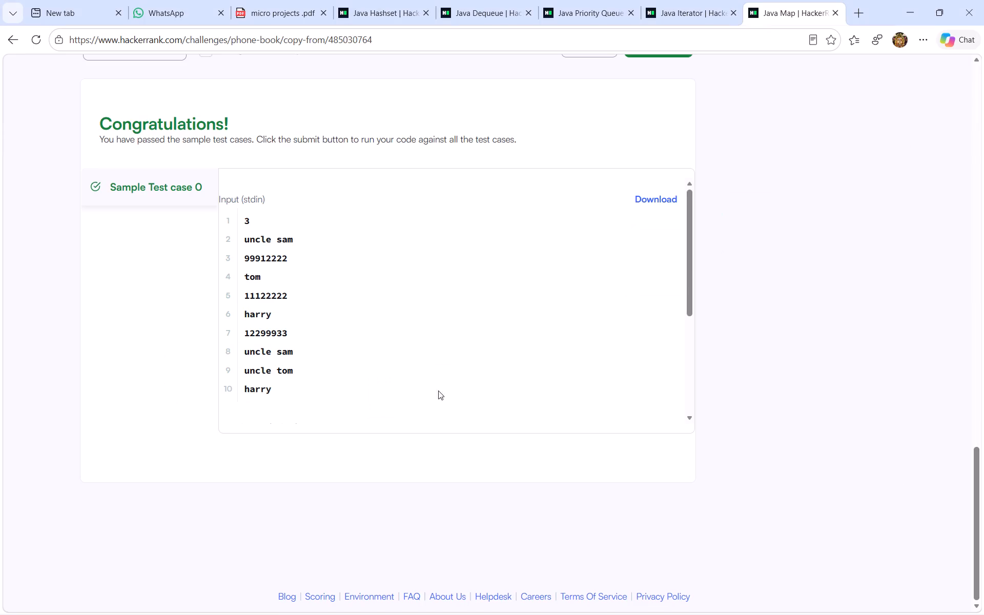
Capture a screenshot of the Java Map sample test case result in Edge, from the Congratulations heading down past the expected output.
scroll(530, 418, down, 3)
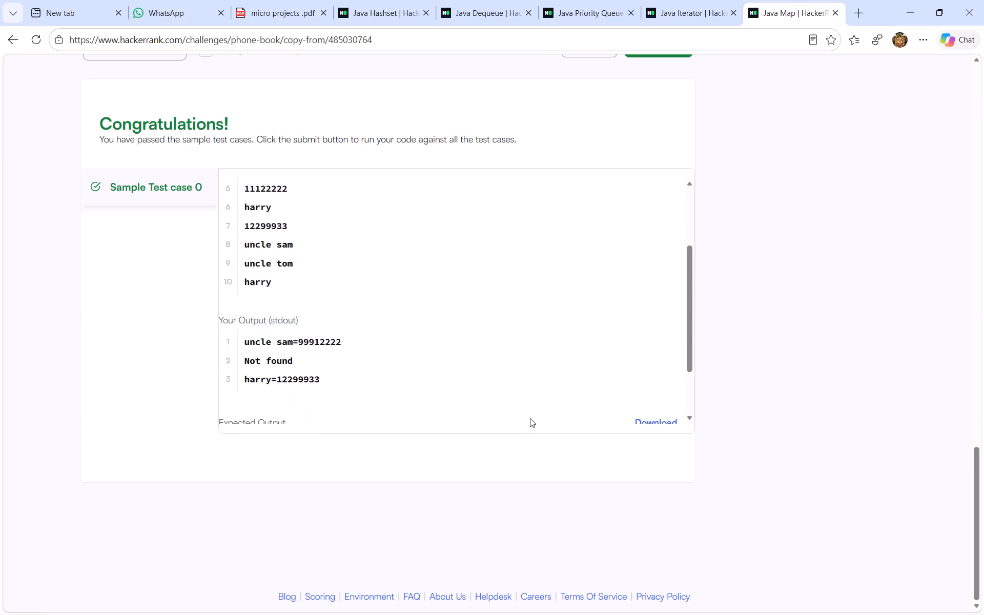
scroll(530, 418, down, 2)
key(shift+super+s)
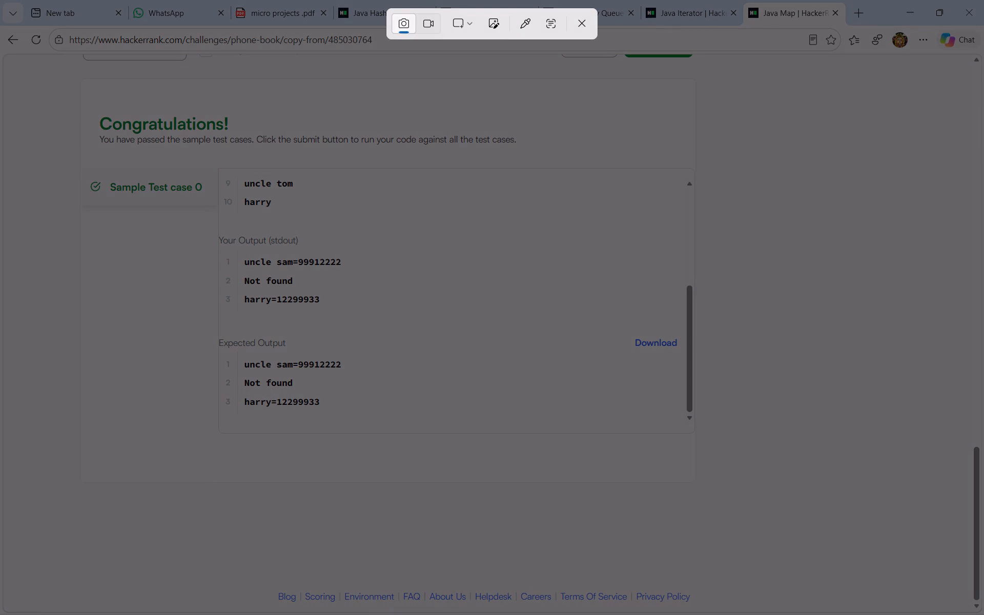
drag(80, 83, 698, 465)
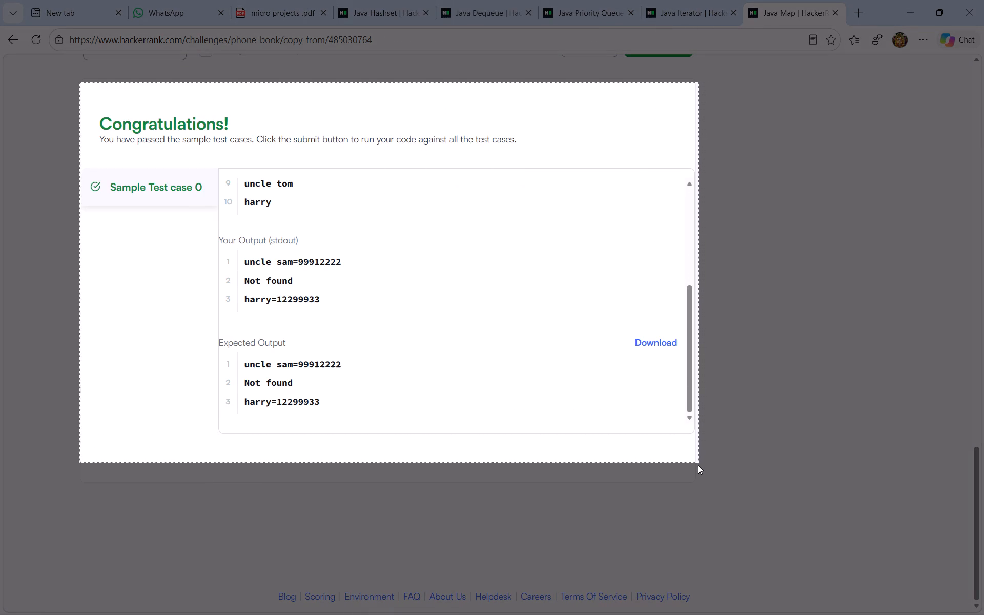
drag(698, 465, 692, 506)
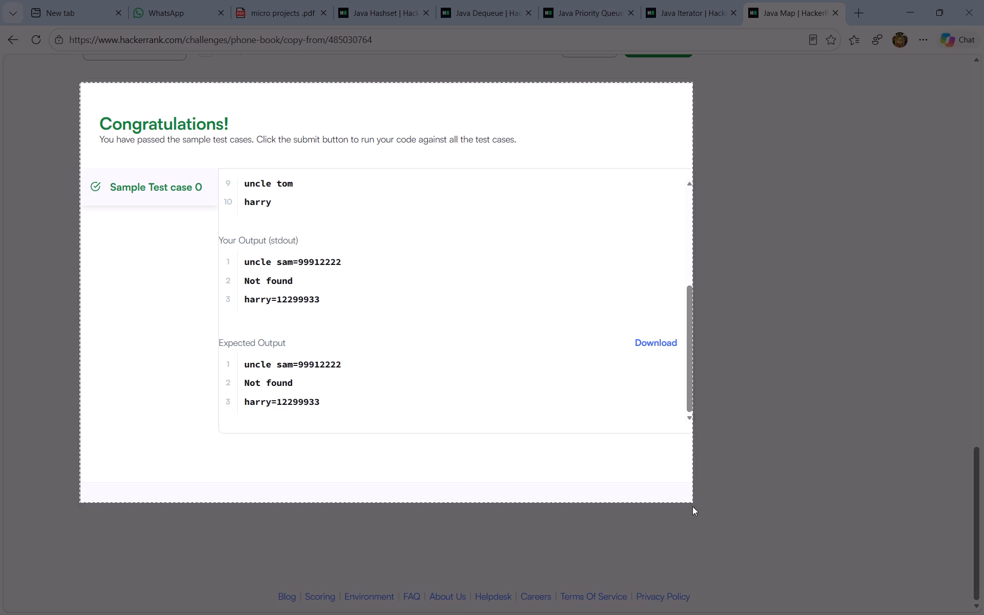
drag(692, 506, 695, 482)
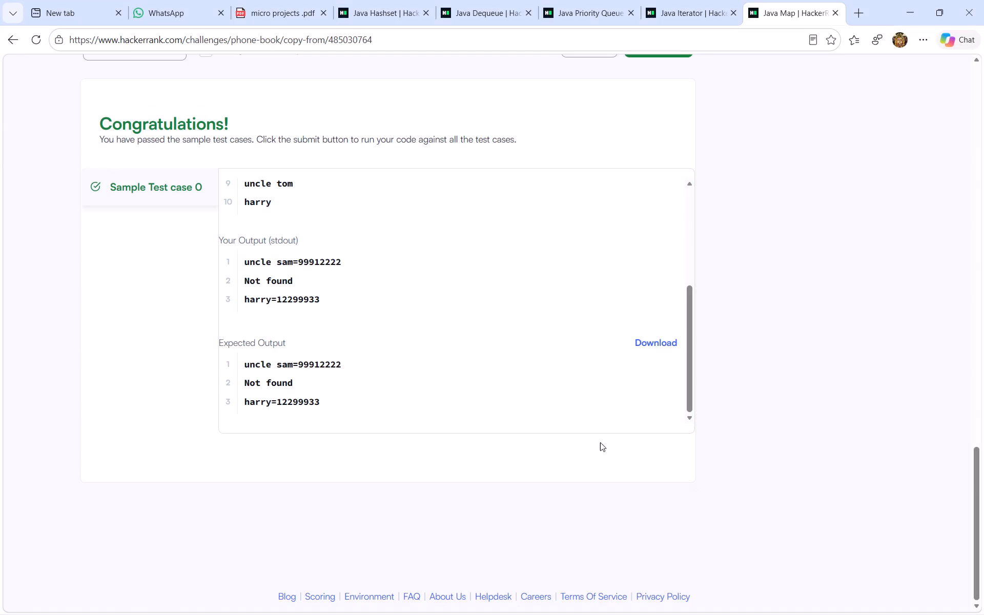
click(548, 391)
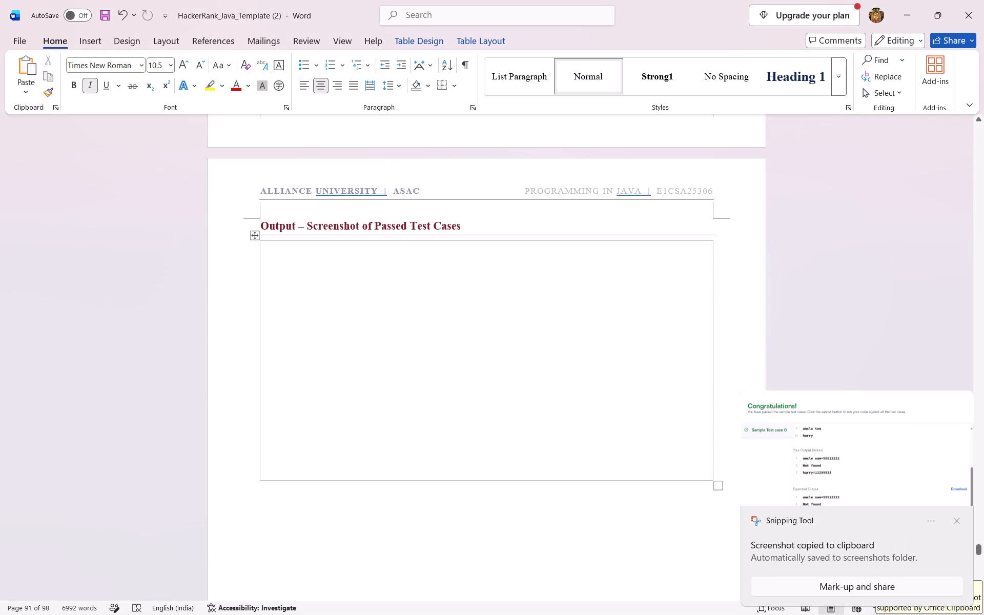
click(388, 264)
click(92, 46)
click(145, 74)
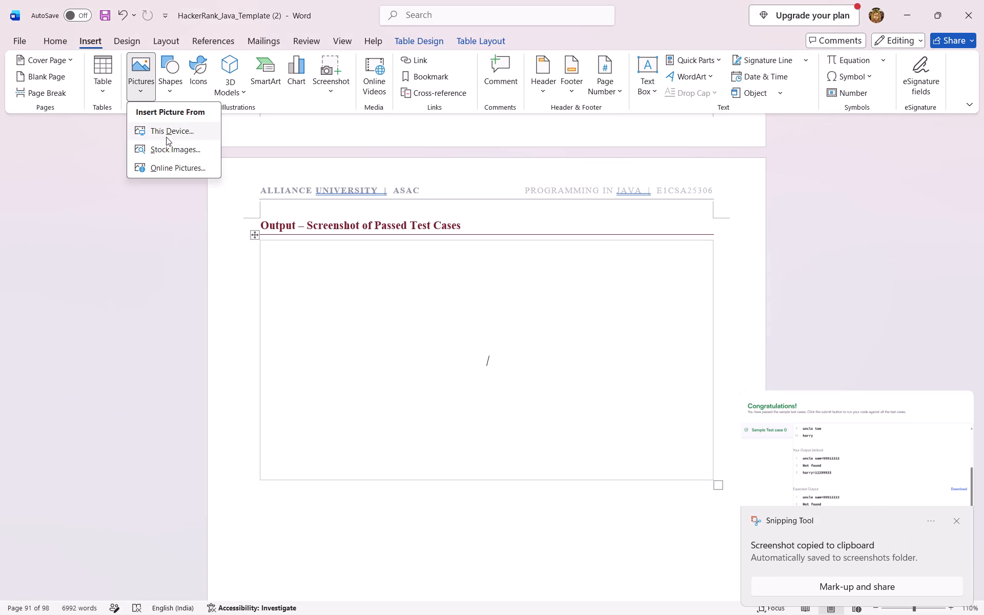
click(166, 132)
scroll(357, 179, down, 1)
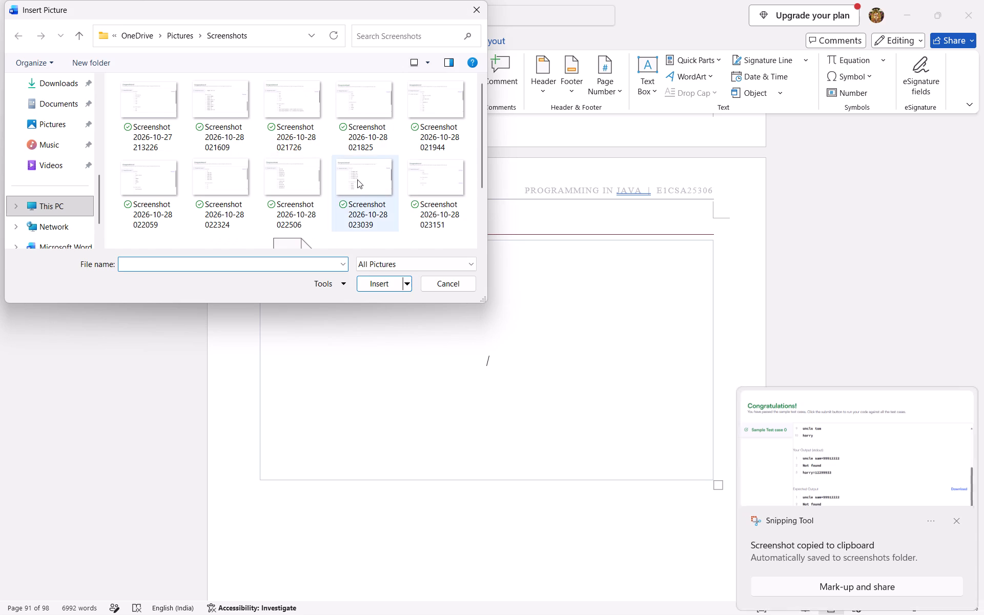
scroll(357, 179, down, 1)
click(295, 189)
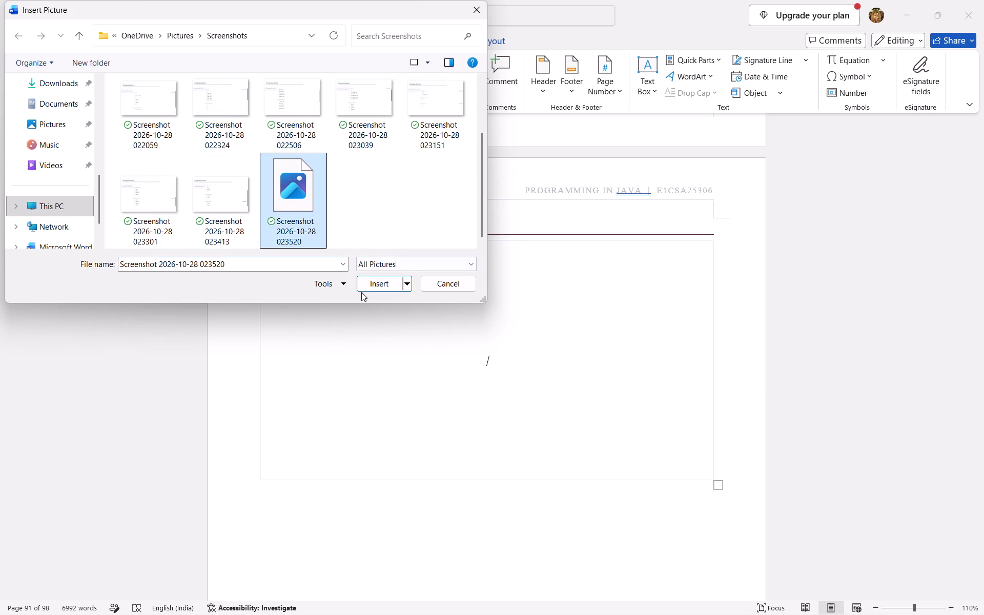
click(362, 285)
scroll(395, 322, down, 2)
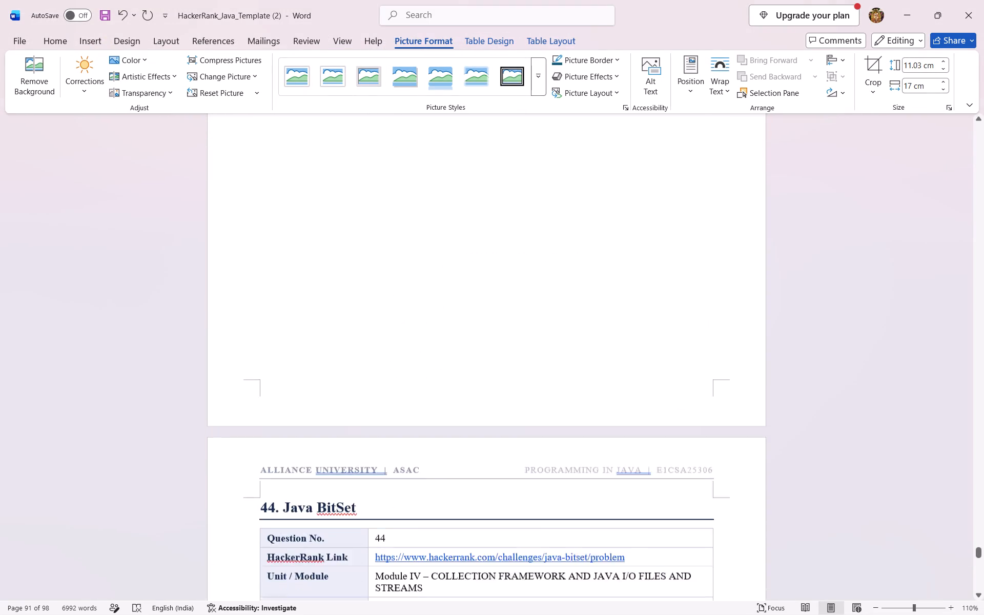
Open question 44's Java BitSet problem link from Word in Edge and close the Java Map tab.
scroll(395, 322, down, 2)
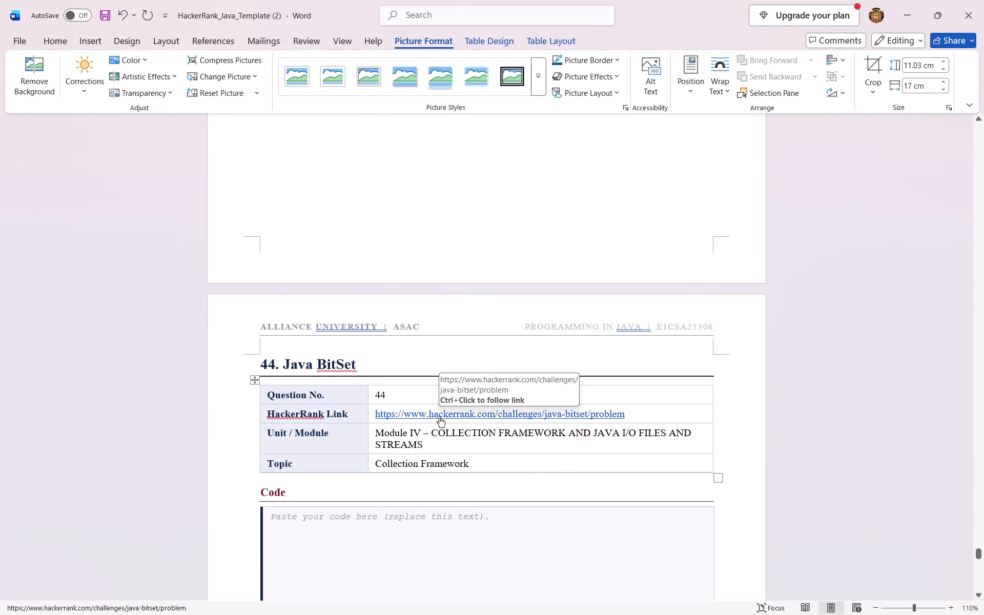
ctrl+click(439, 417)
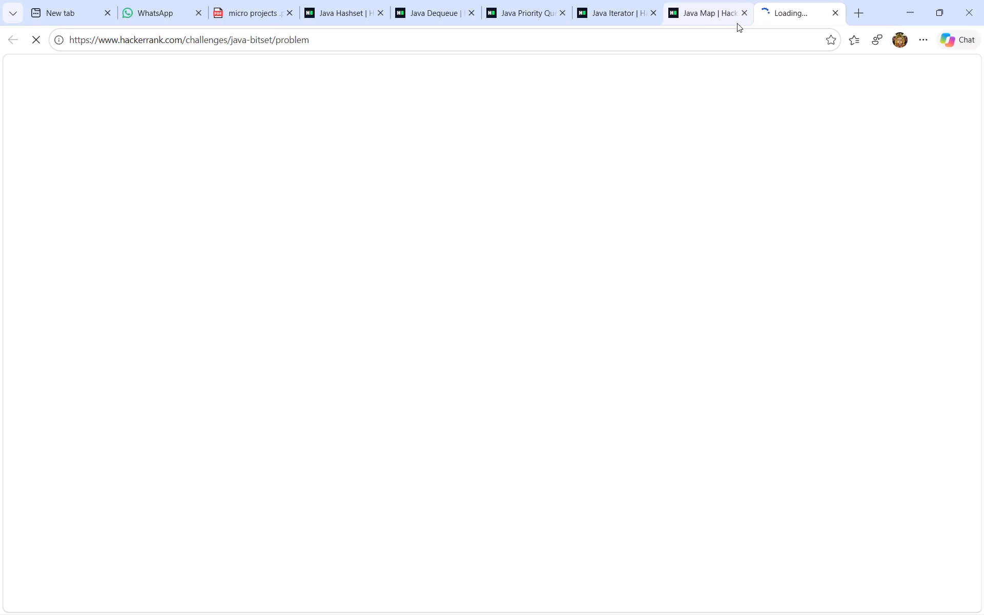
click(745, 14)
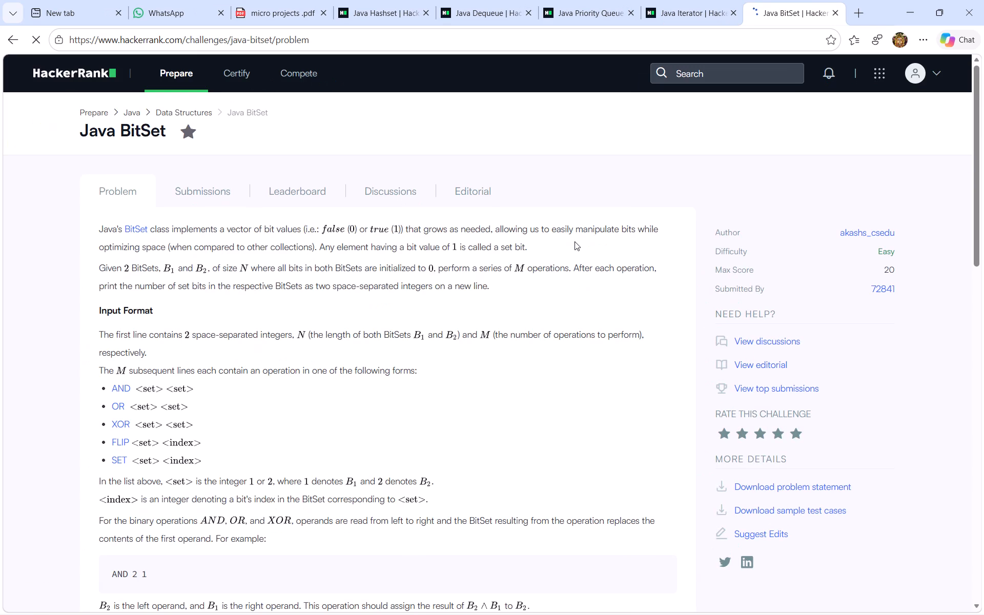
Open the accepted Java BitSet submission's results on HackerRank and load its code in the editor.
scroll(202, 240, down, 5)
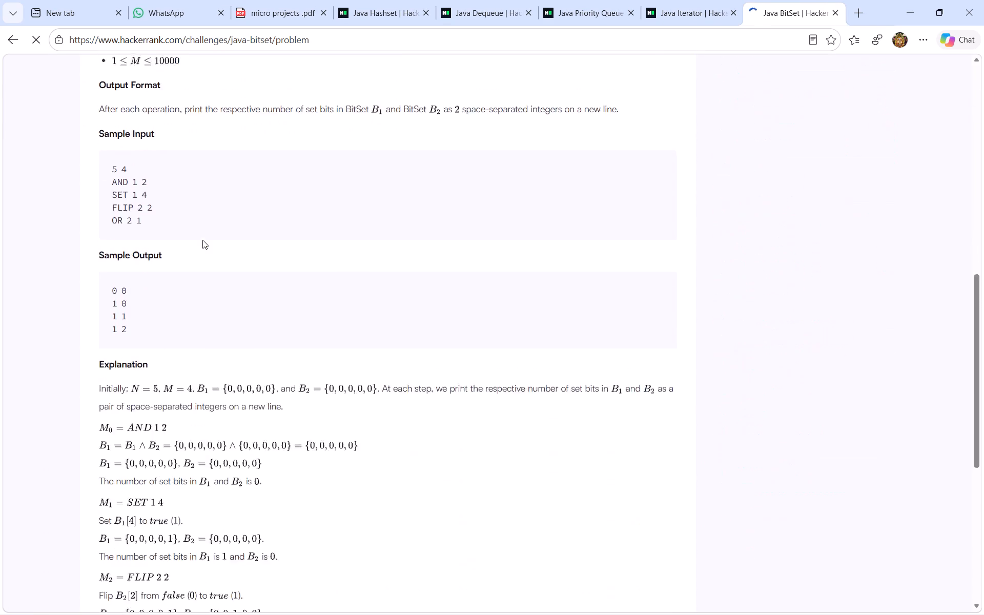
scroll(202, 240, down, 3)
scroll(202, 240, up, 3)
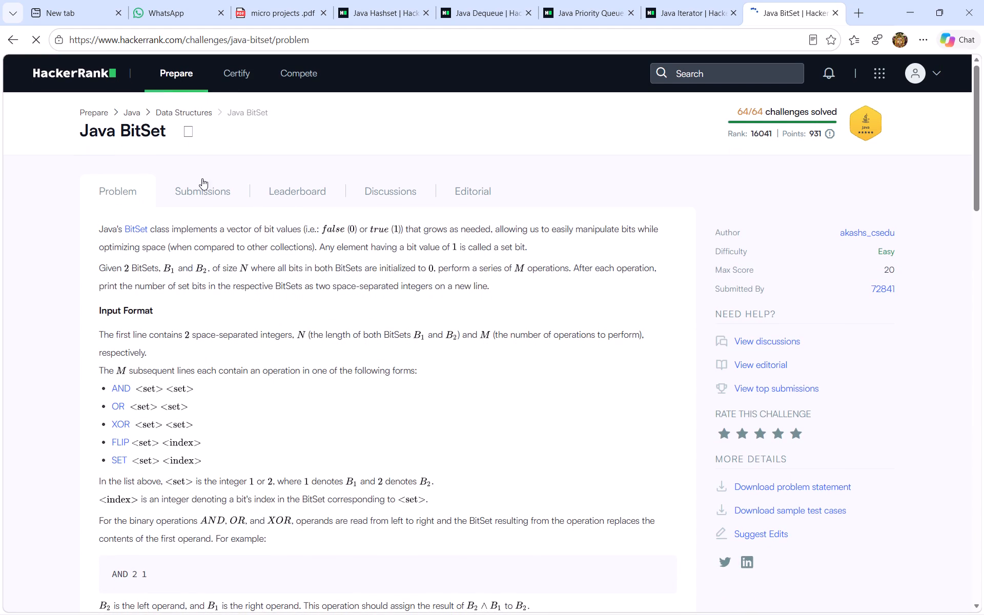
click(196, 194)
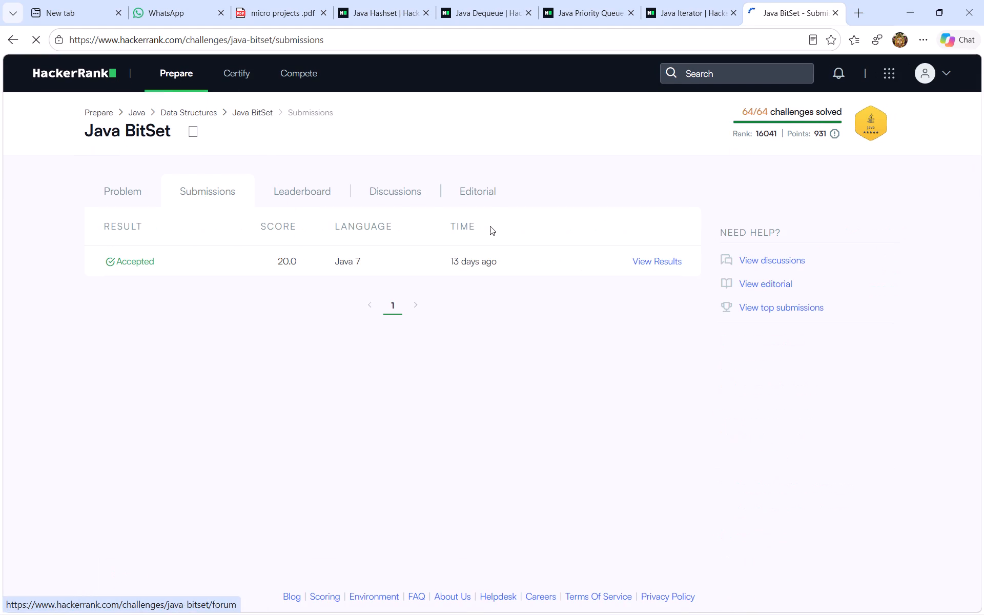
click(657, 259)
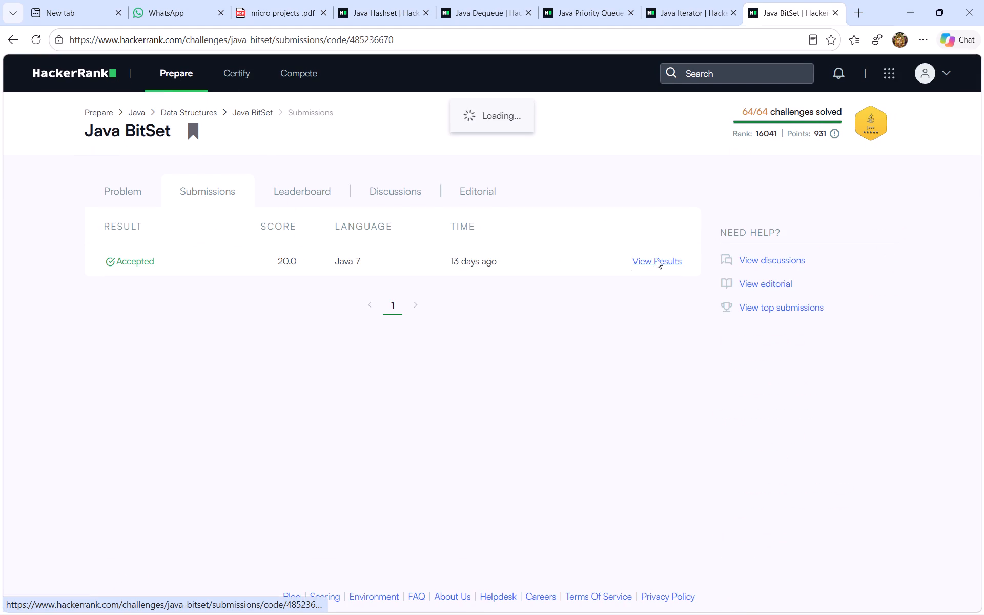
scroll(582, 346, down, 1)
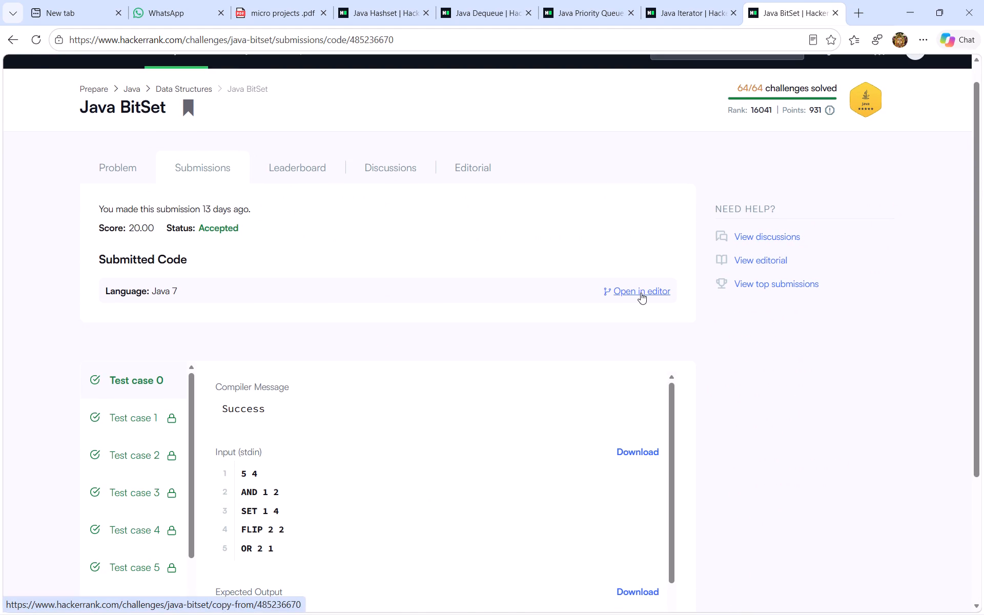
click(641, 293)
Copy the entire Java BitSet solution from the HackerRank code editor.
scroll(449, 402, down, 6)
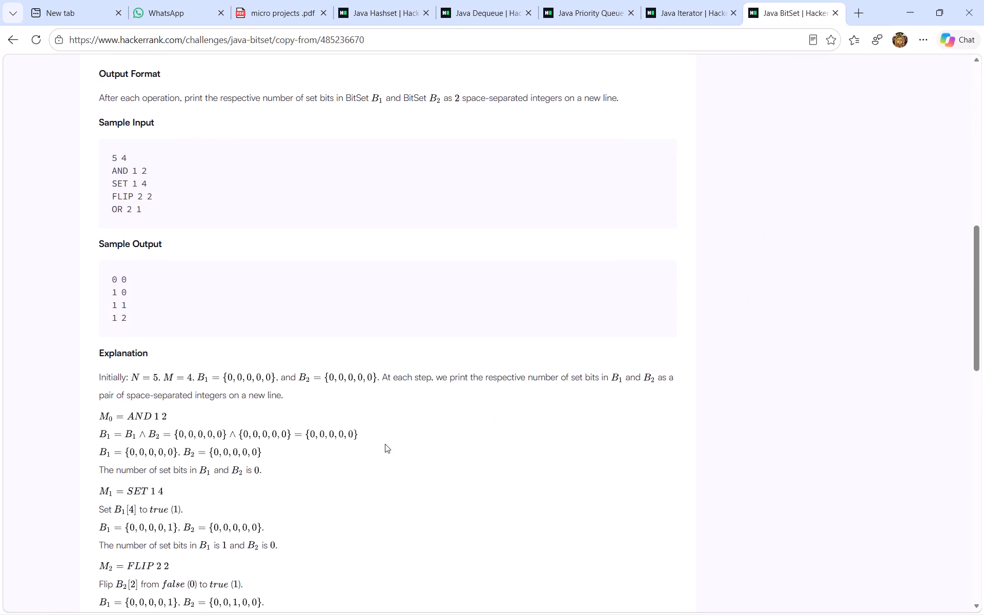
scroll(372, 456, down, 7)
click(372, 456)
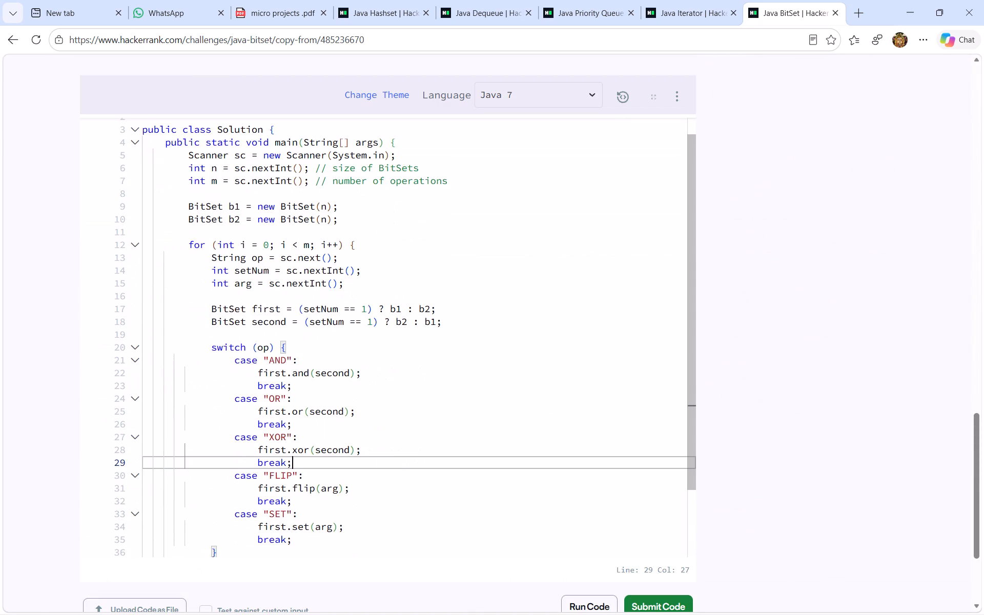
key(ctrl+a)
key(ctrl+c)
Run the Java BitSet code against the sample test case.
scroll(372, 456, down, 1)
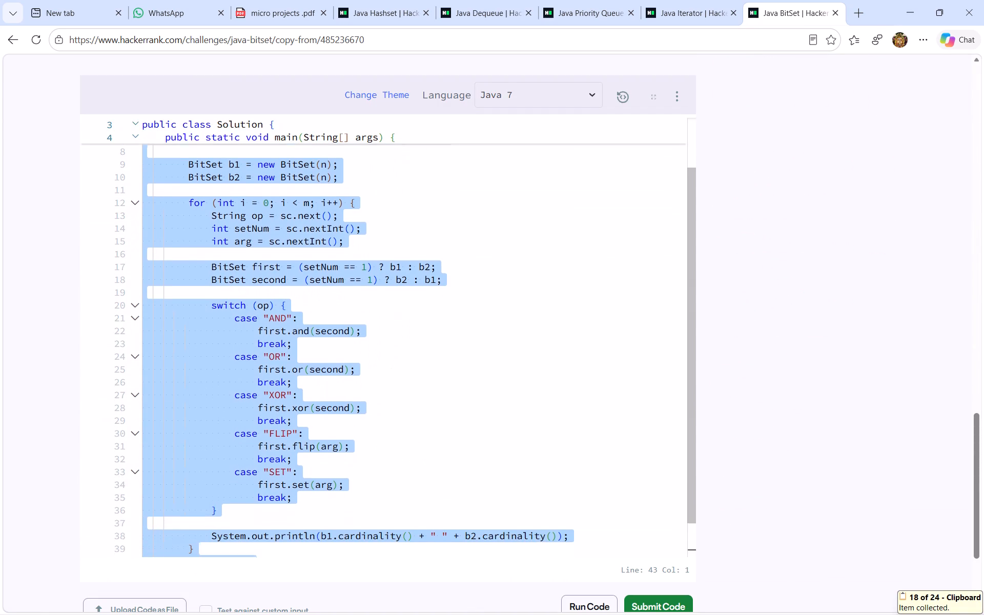
scroll(372, 456, down, 4)
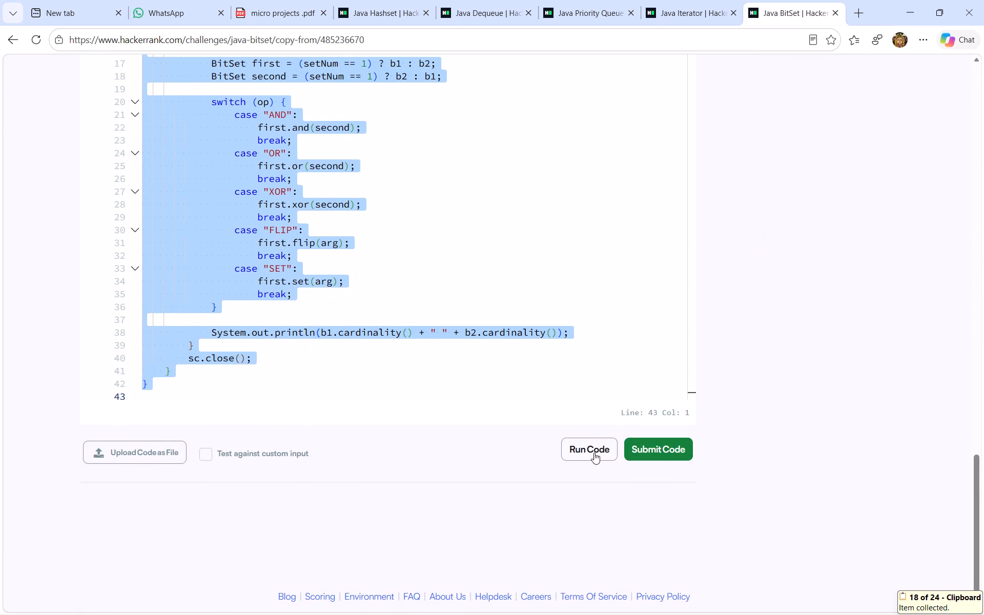
click(594, 453)
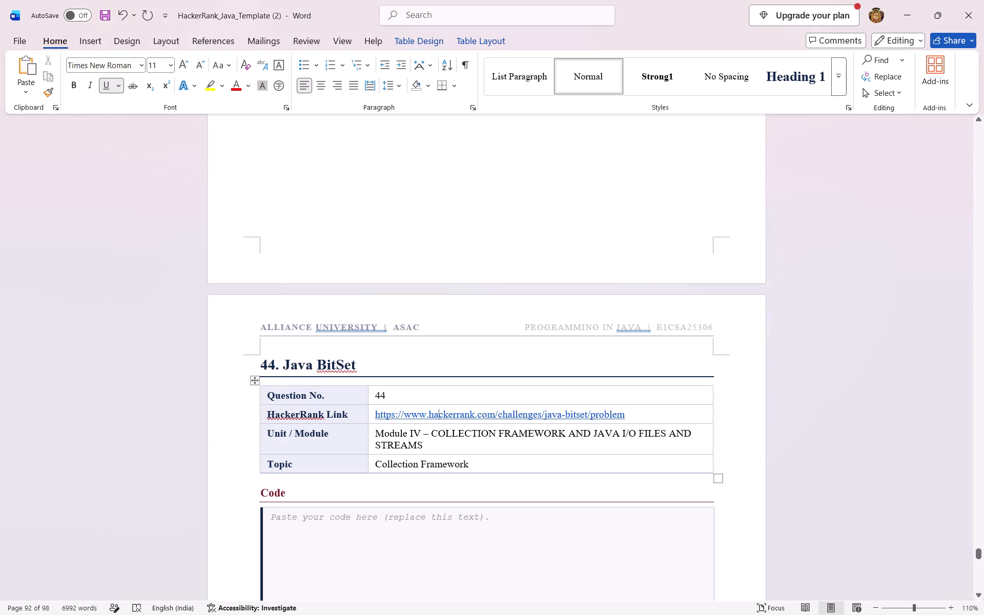
In Word, replace question 44's code placeholder text with the copied Java BitSet solution and remove the trailing blank line.
drag(500, 520, 291, 514)
key(BackSpace)
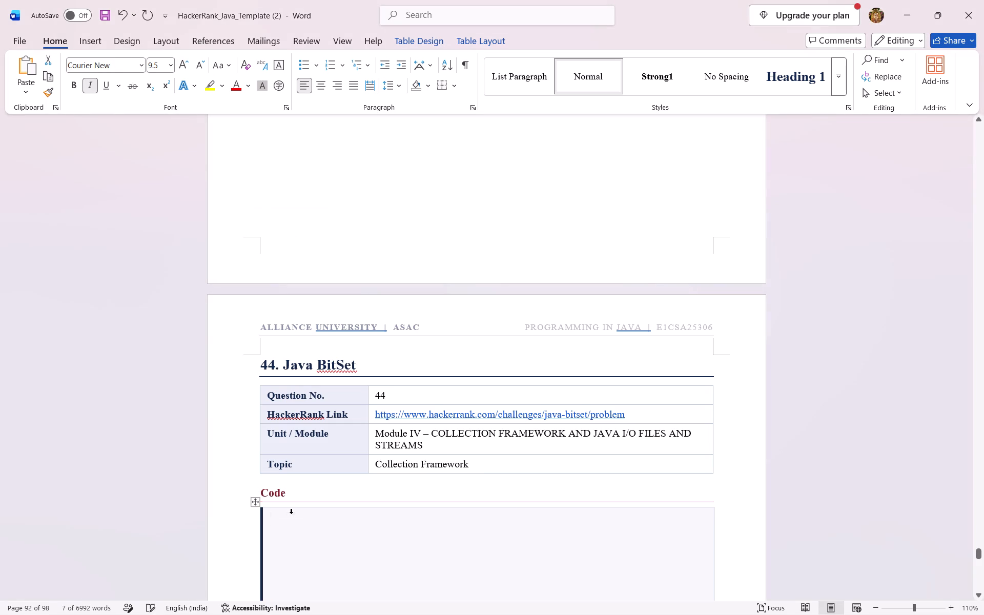
key(ctrl+v)
scroll(476, 443, down, 1)
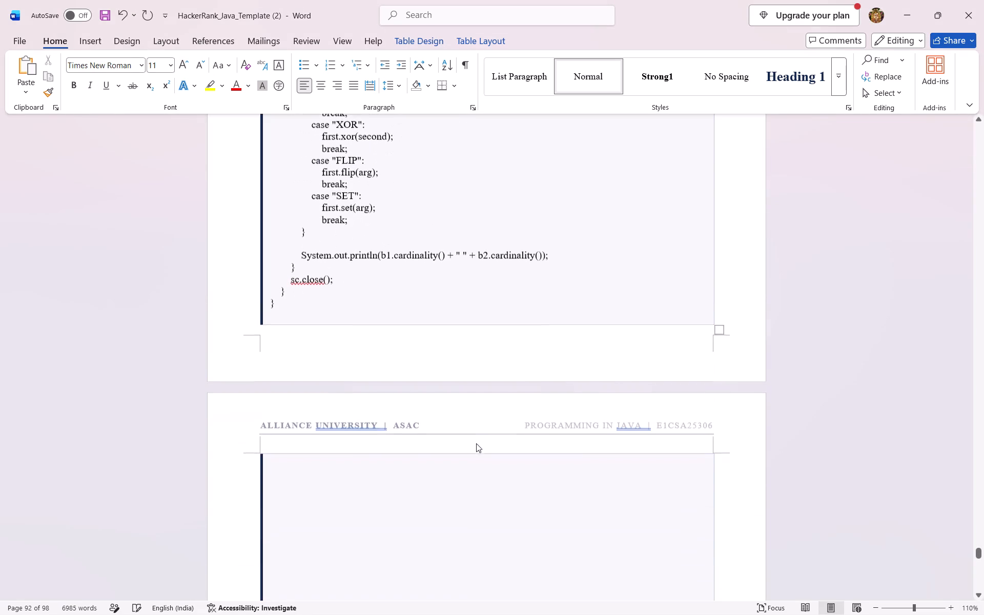
key(BackSpace)
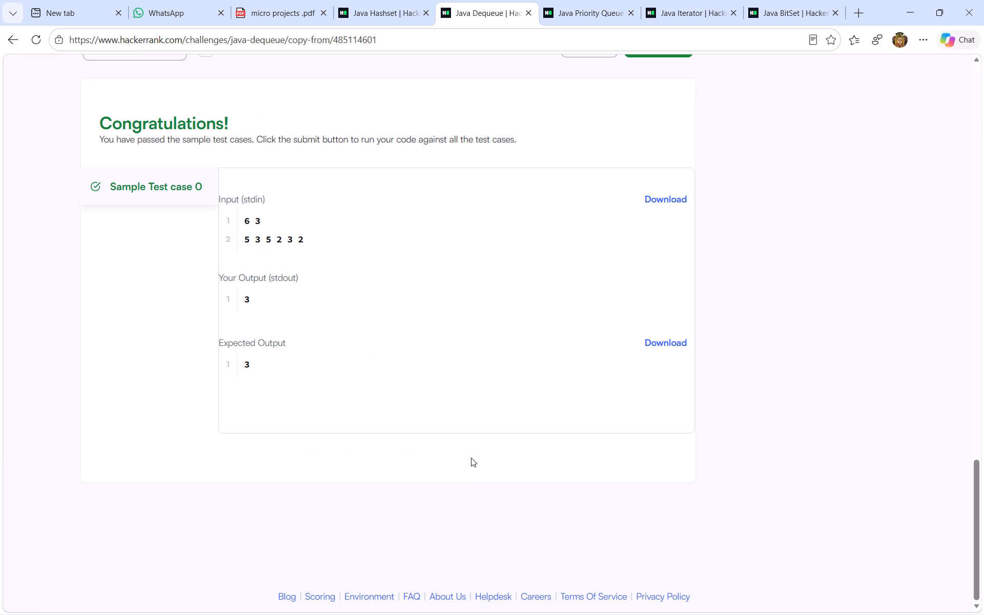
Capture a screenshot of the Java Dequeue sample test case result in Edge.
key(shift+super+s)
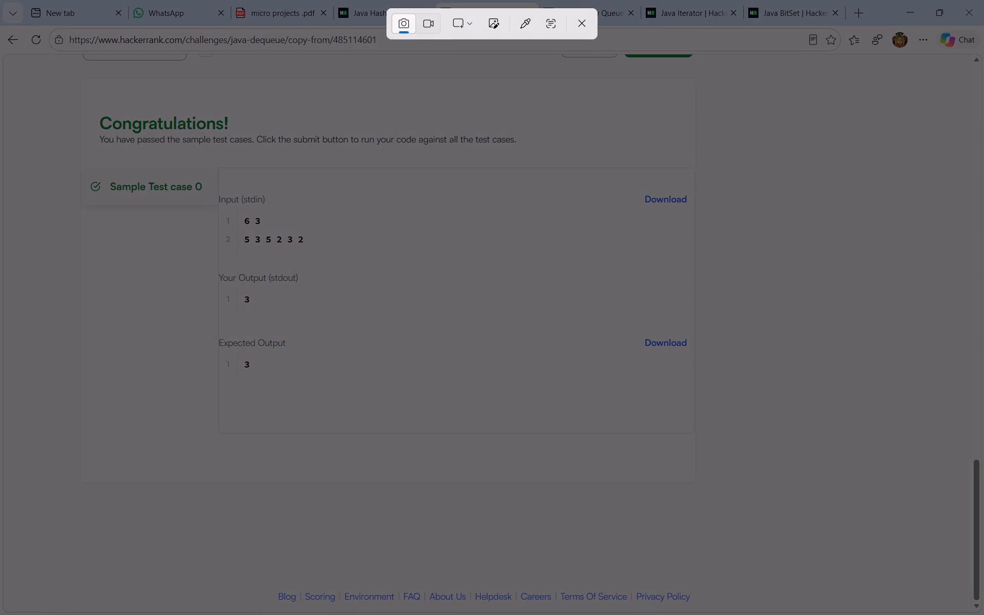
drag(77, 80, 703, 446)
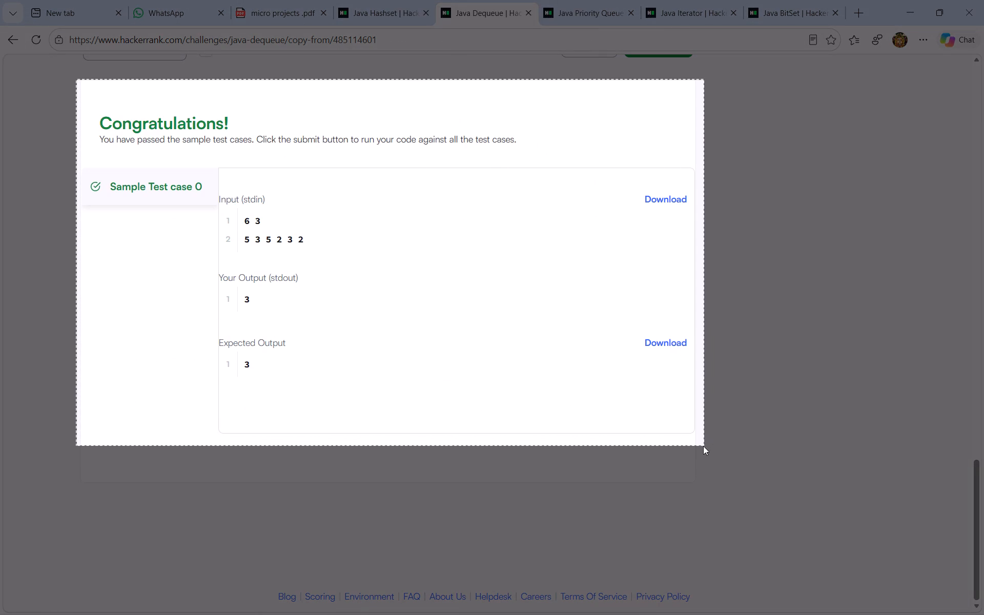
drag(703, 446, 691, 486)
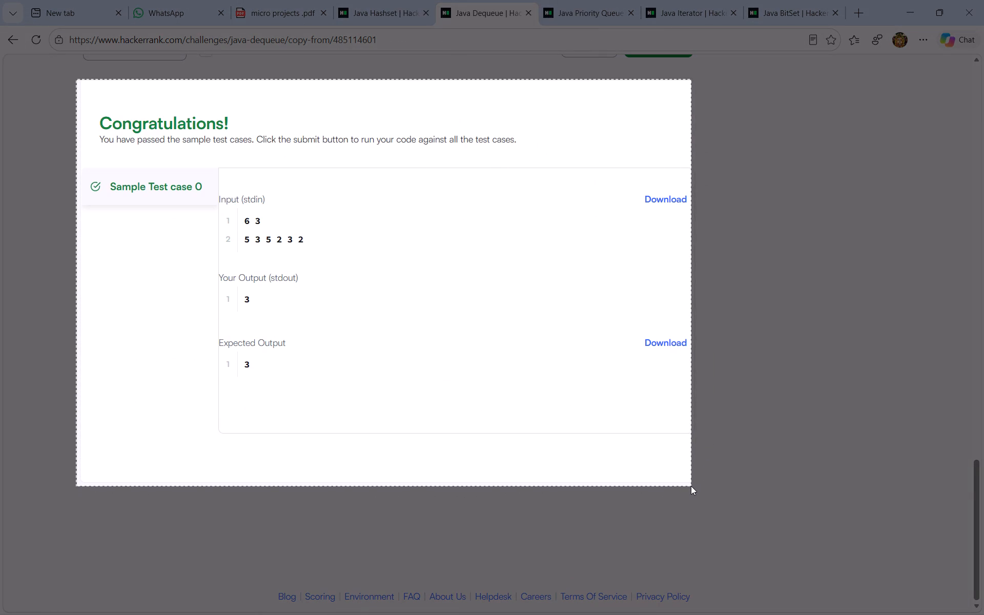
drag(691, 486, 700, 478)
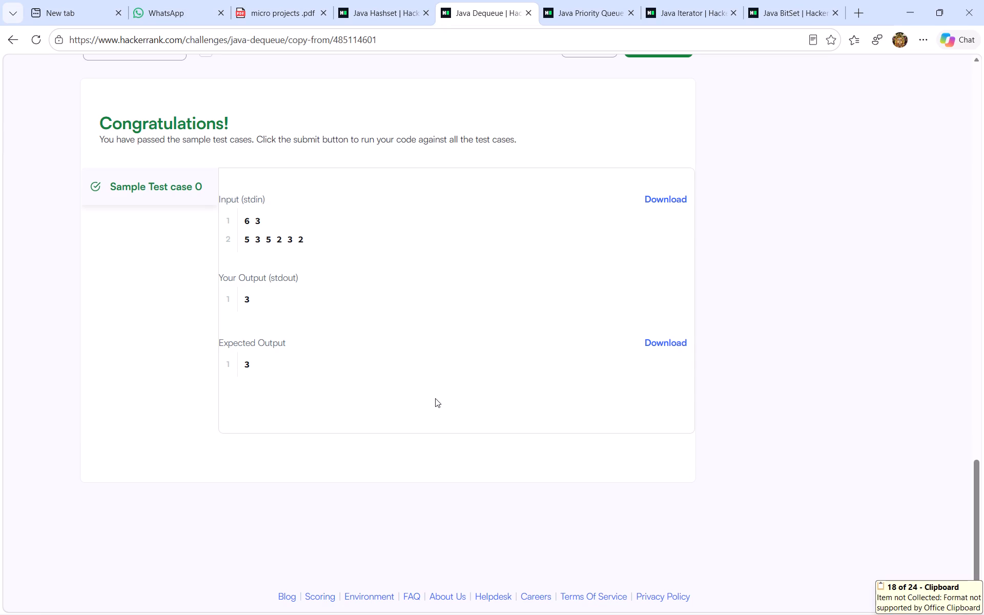
Capture a screenshot of the Java BitSet sample test case result in Edge, from the Congratulations heading down past the visible output.
click(793, 0)
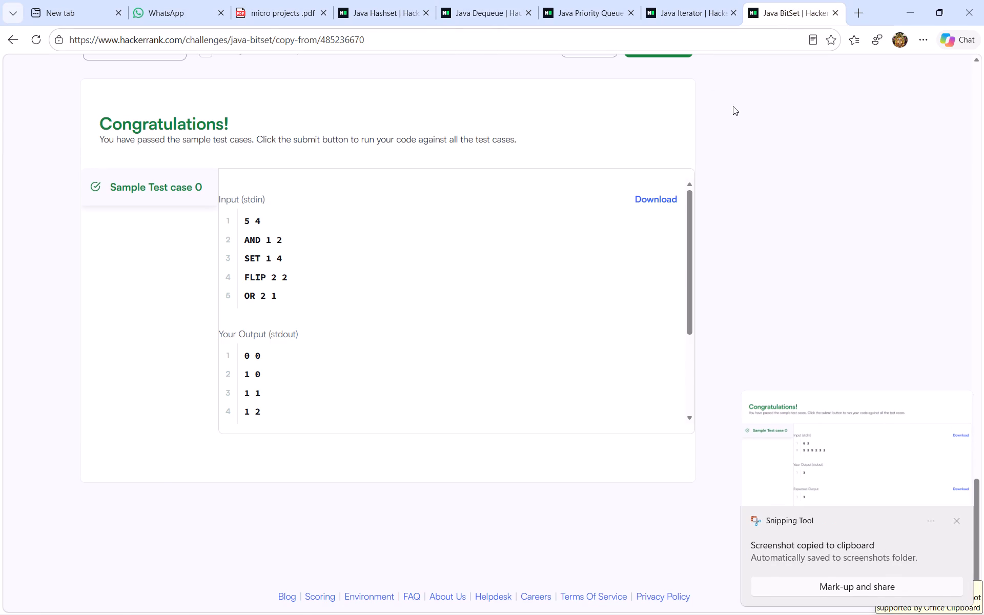
key(shift+super+s)
scroll(523, 315, up, 2)
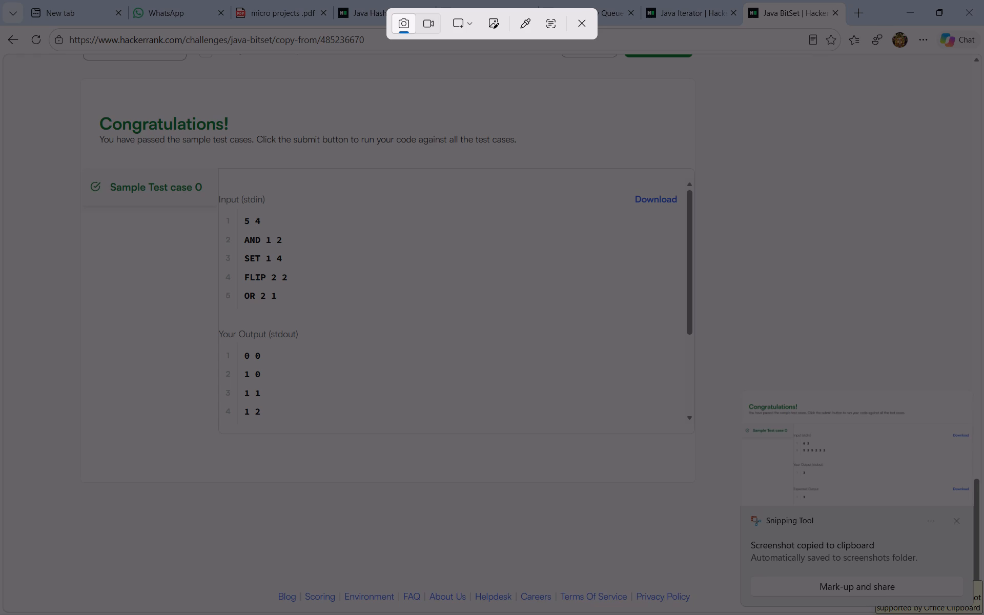
drag(79, 79, 572, 366)
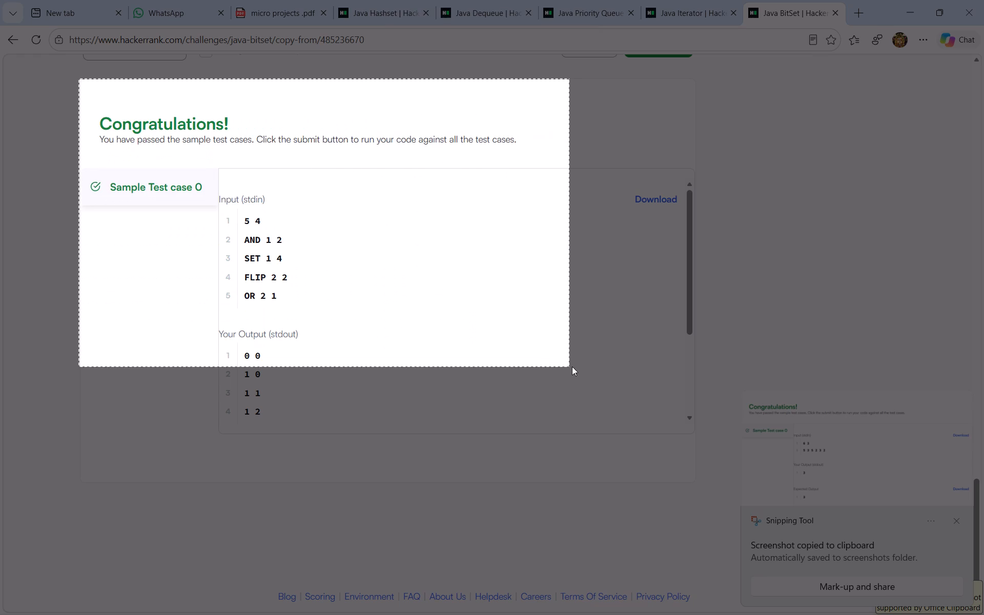
drag(572, 366, 698, 480)
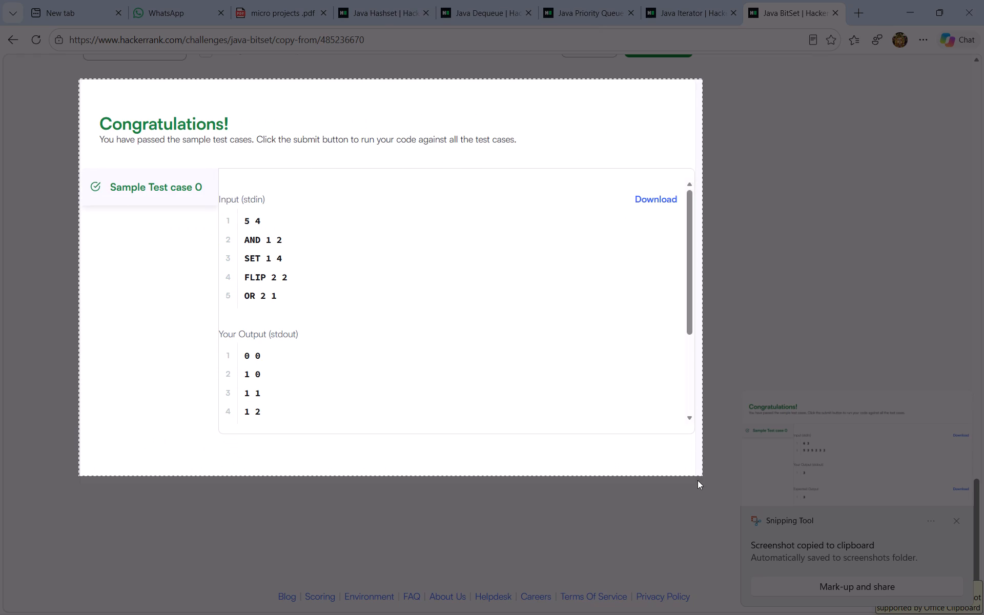
drag(698, 480, 704, 480)
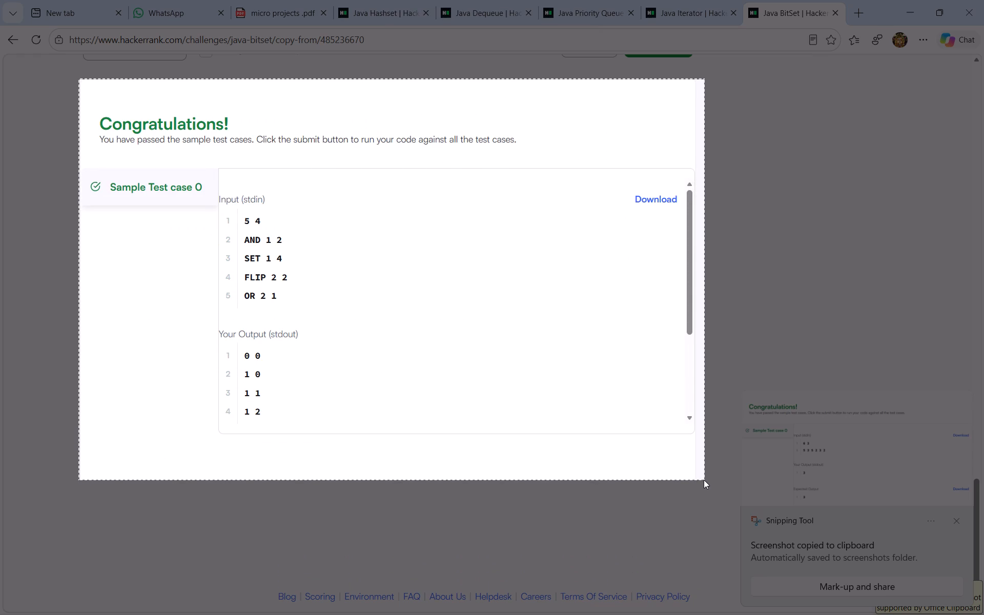
drag(704, 480, 695, 479)
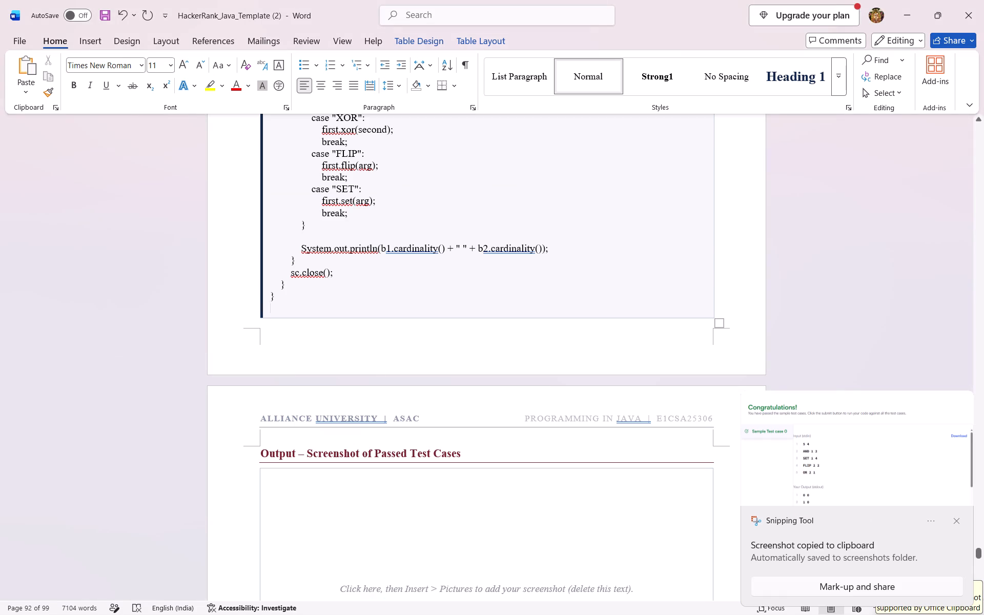
Delete the placeholder text from question 44's output screenshot box in Word.
scroll(579, 582, down, 2)
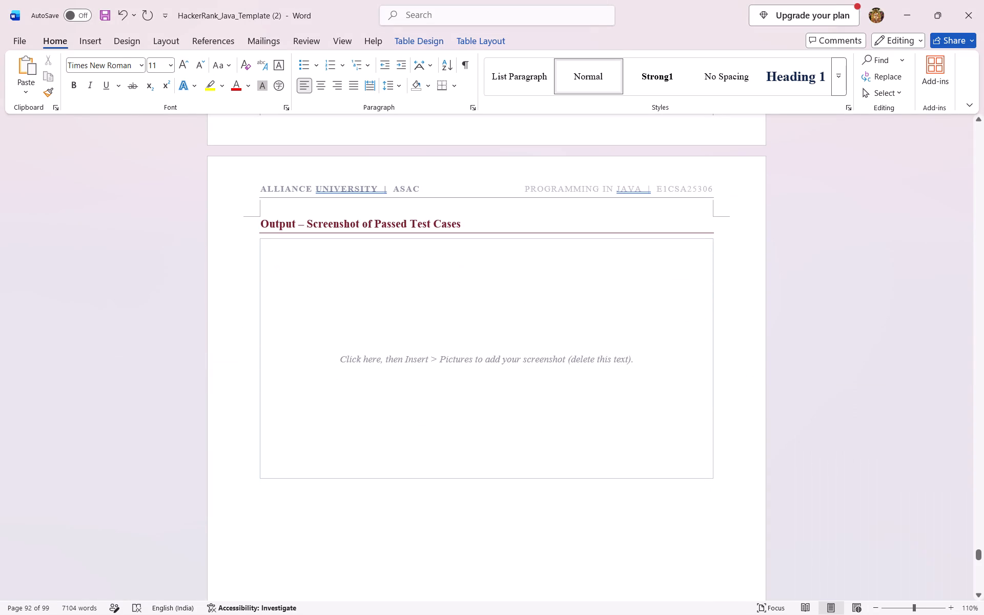
drag(637, 359, 356, 354)
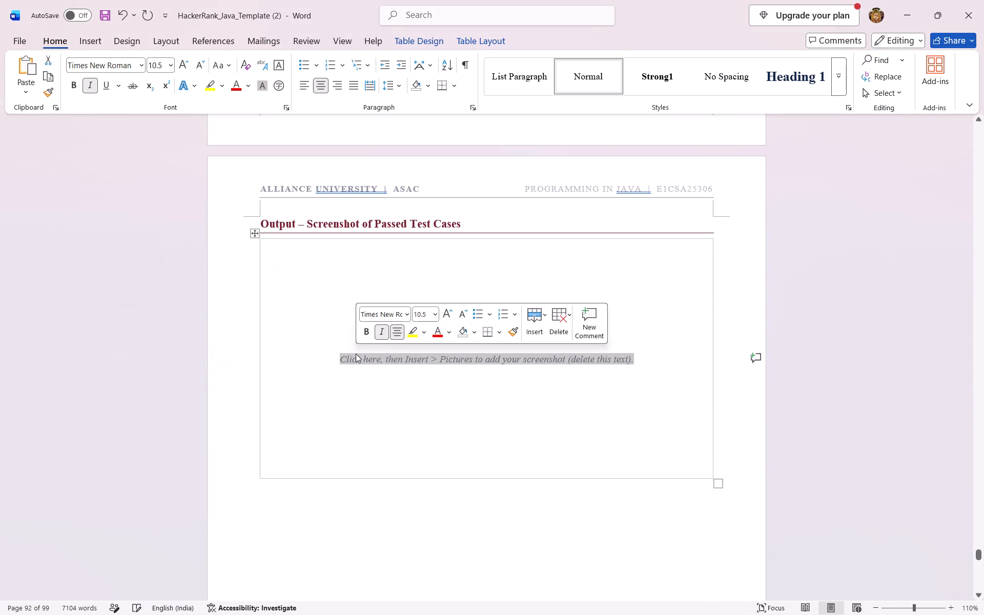
key(BackSpace)
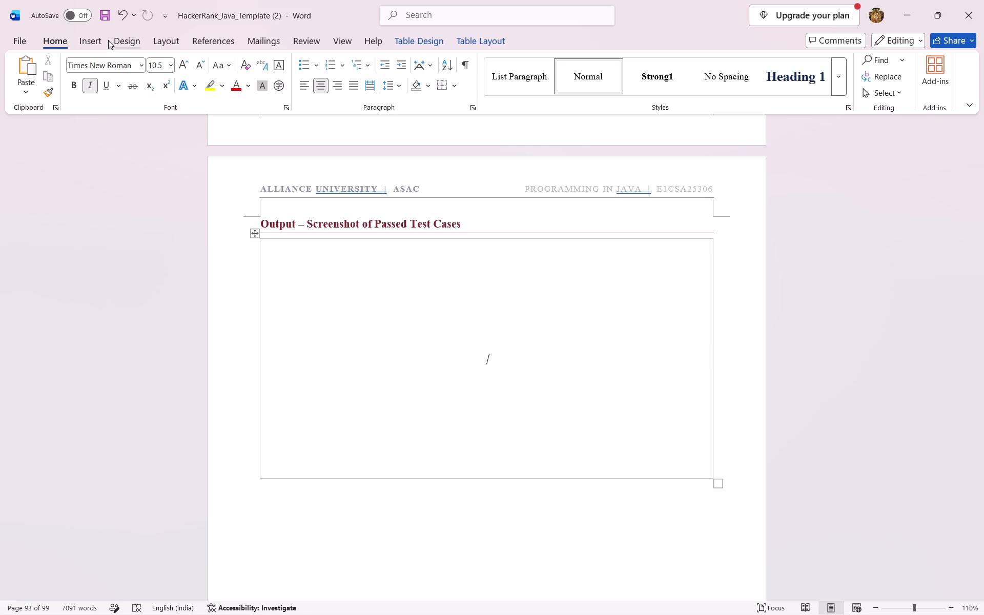
click(99, 41)
click(141, 60)
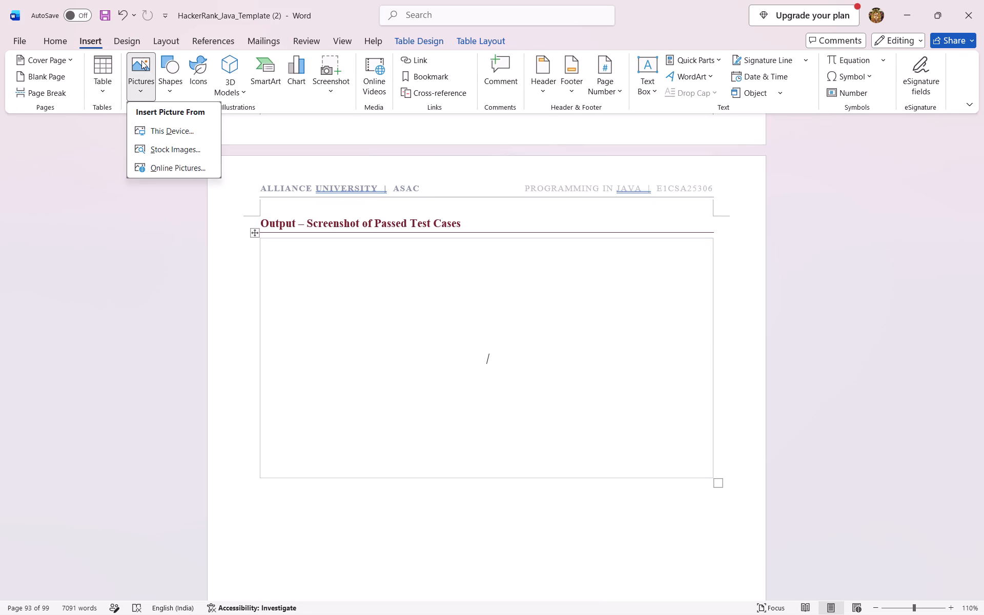
click(165, 126)
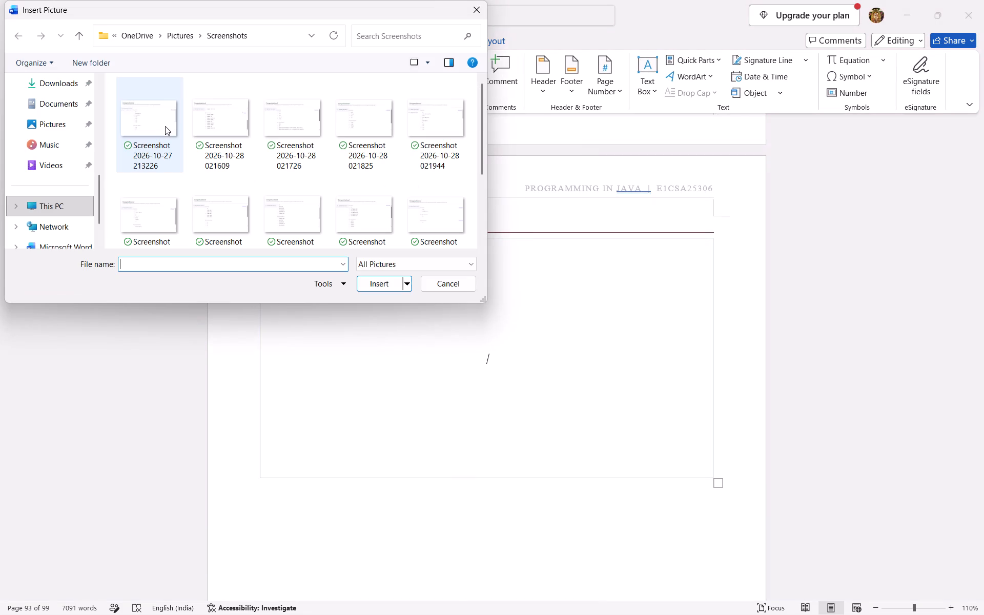
scroll(365, 162, down, 4)
click(439, 186)
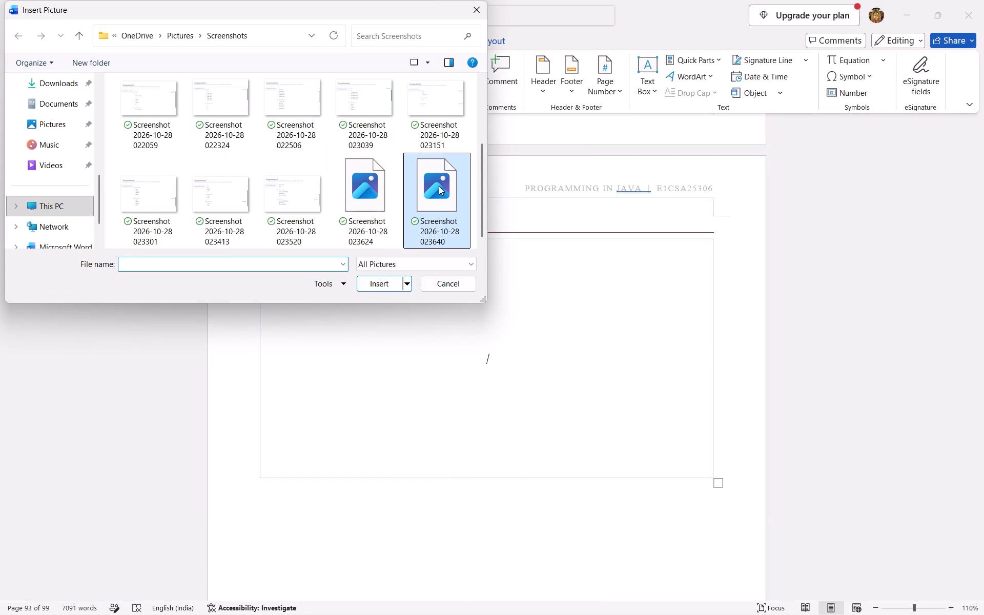
click(381, 282)
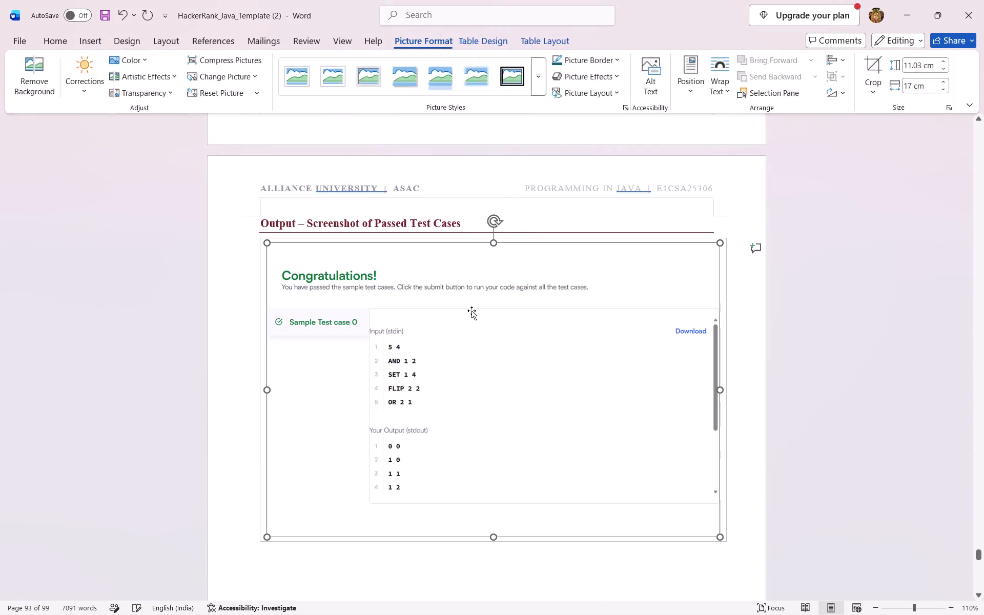
scroll(471, 311, down, 3)
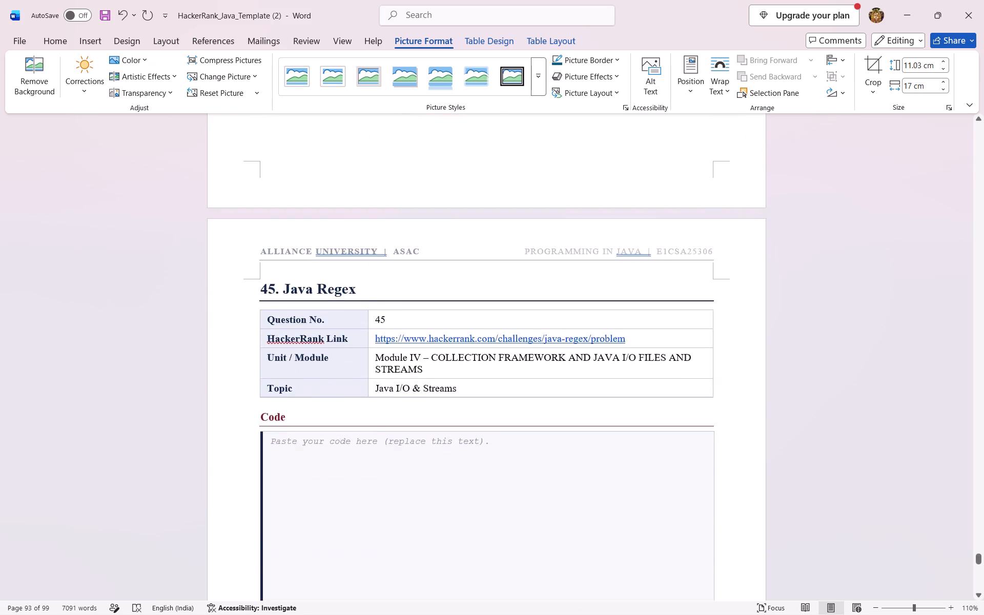
Delete the placeholder text from question 45's code box in Word.
scroll(471, 311, down, 2)
scroll(471, 311, up, 3)
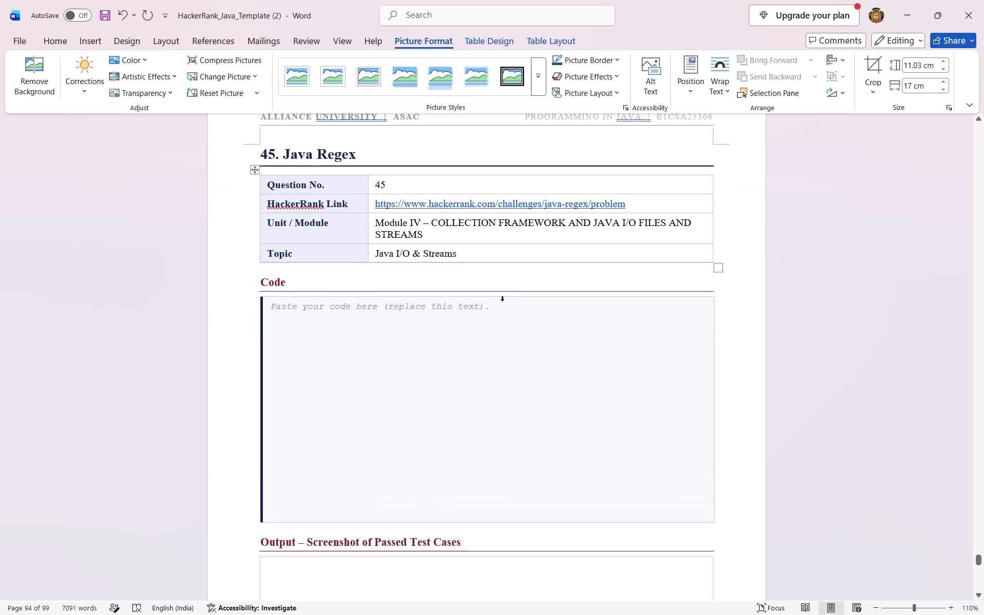
drag(494, 309, 260, 305)
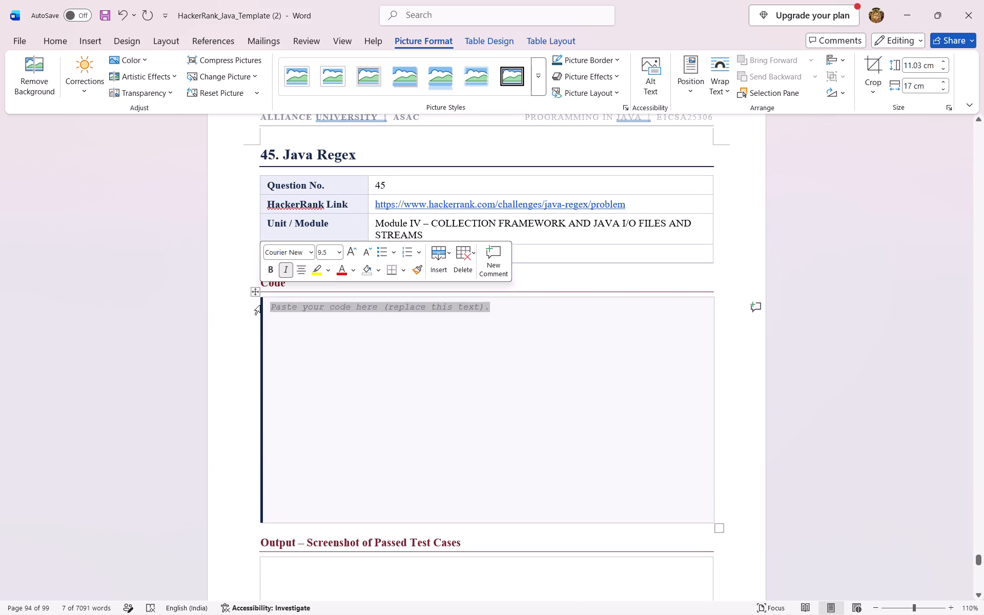
key(BackSpace)
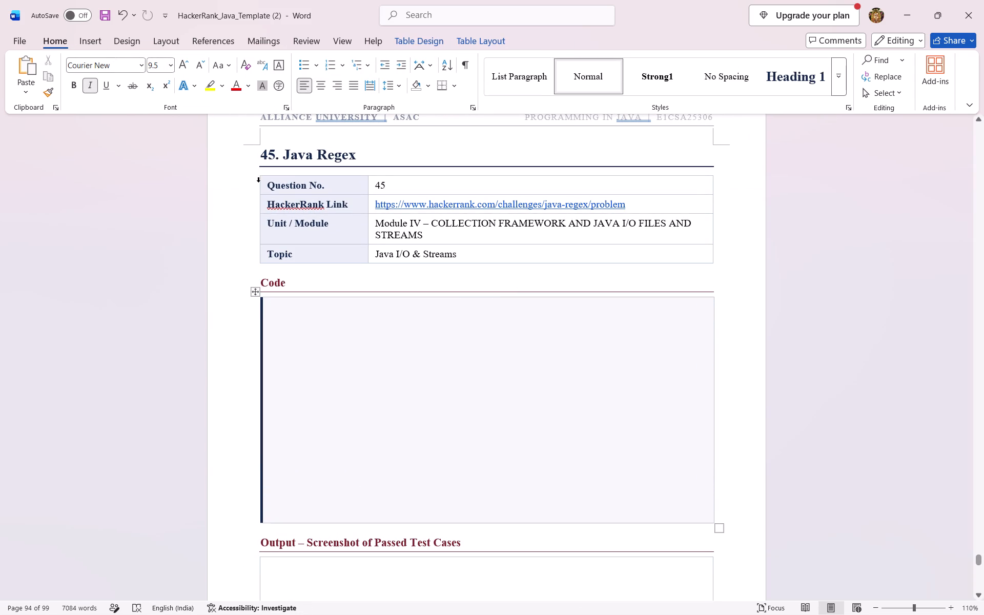
Open question 45's HackerRank link in Edge and load the accepted Java Regex submission into the code editor.
ctrl+click(450, 208)
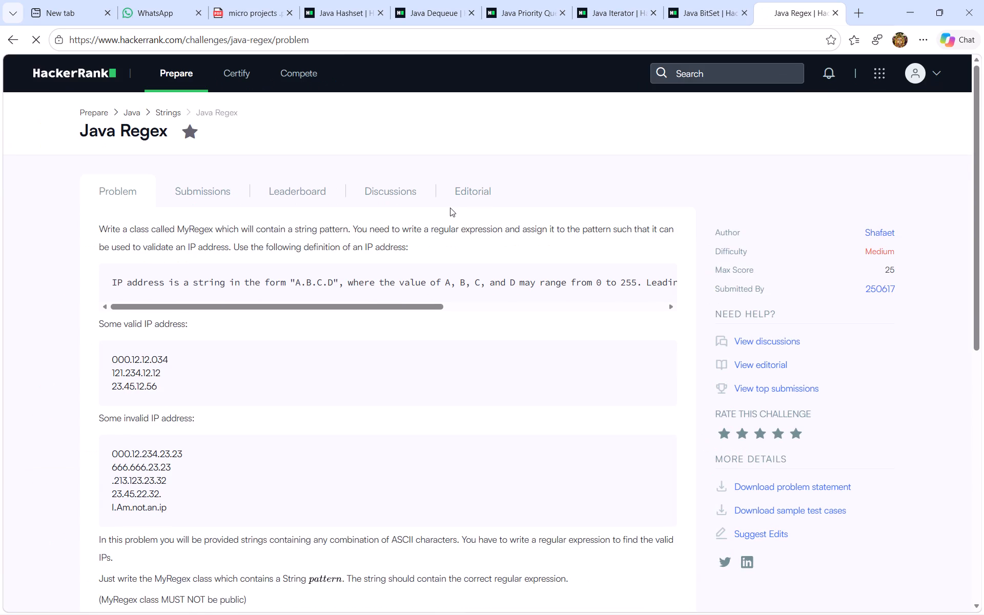
scroll(450, 208, down, 3)
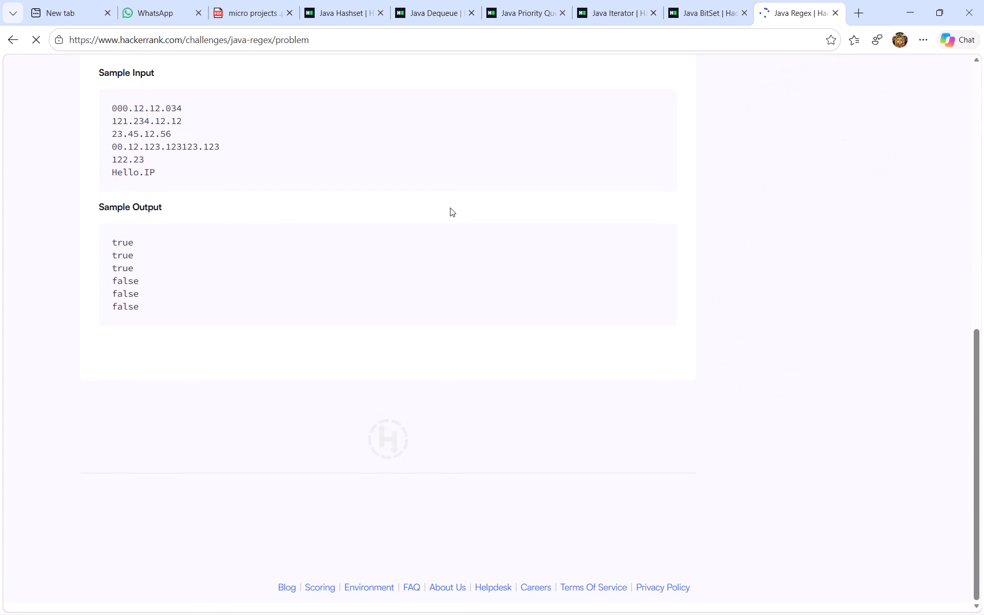
scroll(450, 208, down, 1)
scroll(450, 208, up, 6)
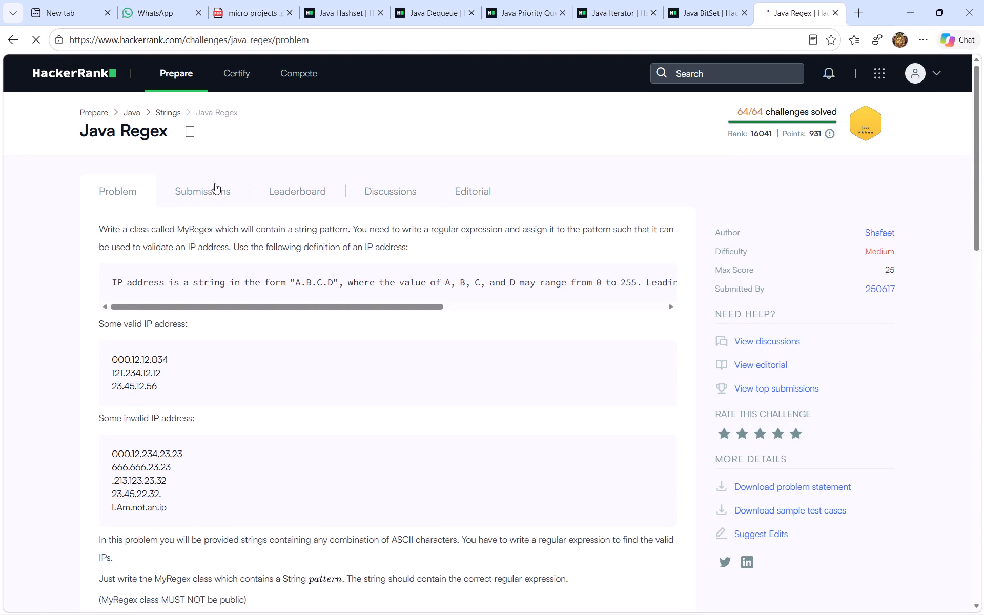
click(208, 186)
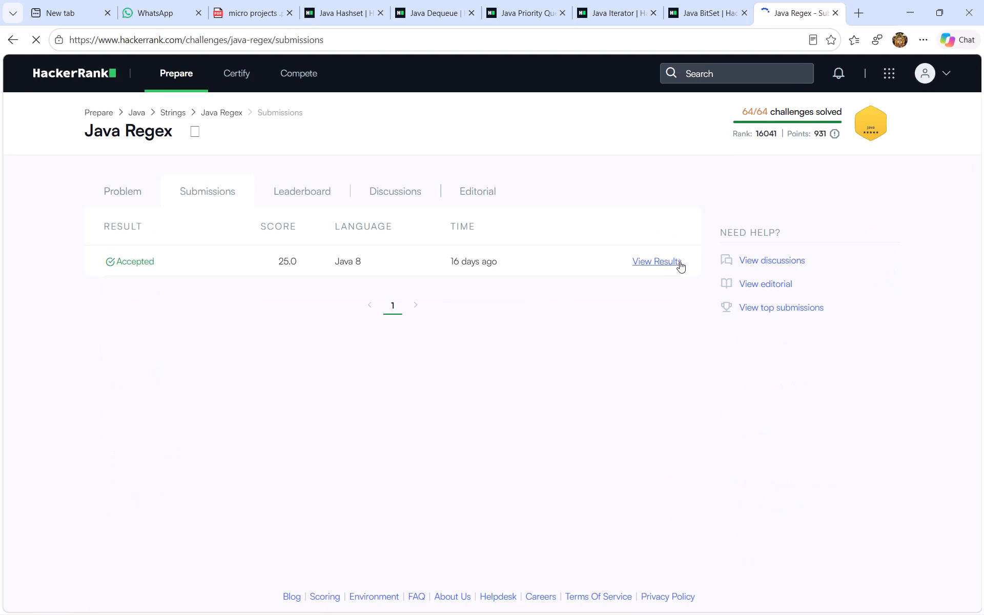
click(667, 261)
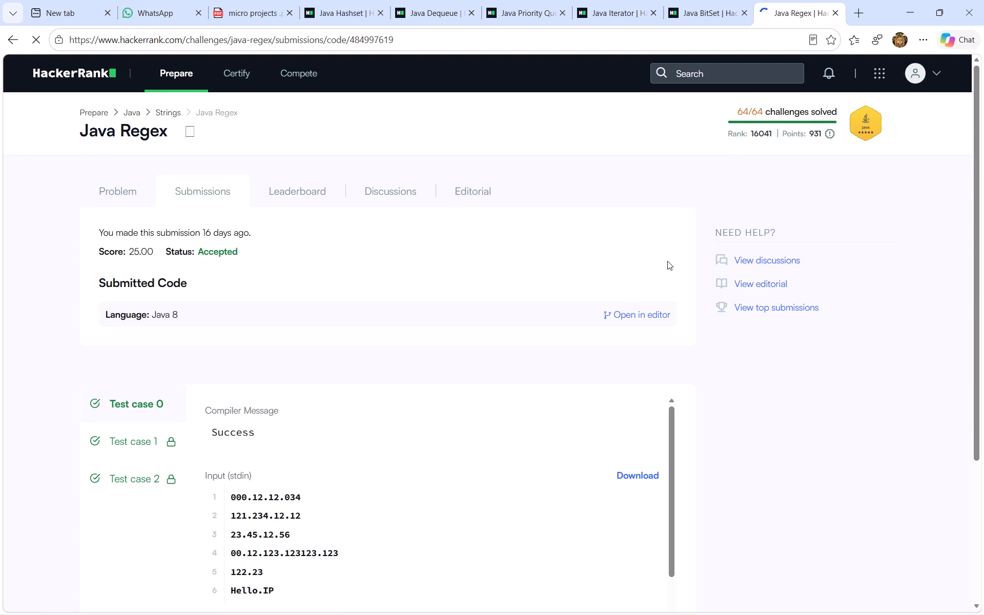
scroll(667, 261, down, 1)
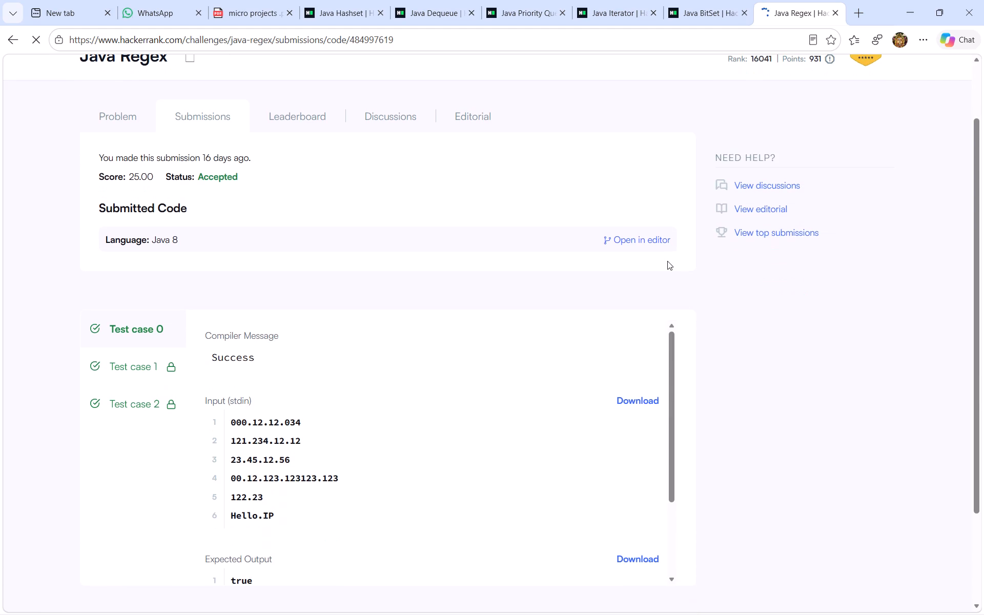
right_click(667, 261)
click(637, 242)
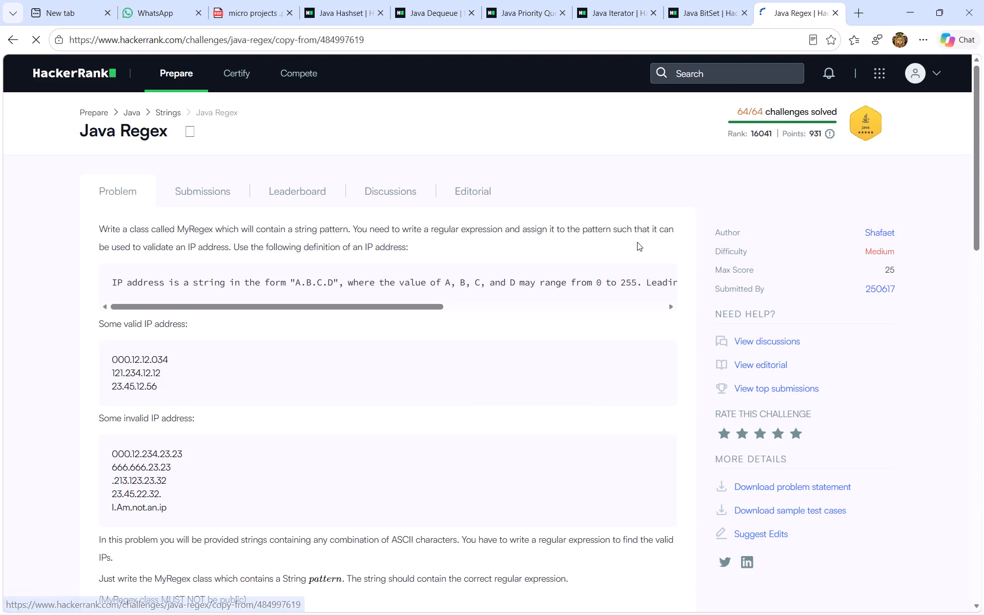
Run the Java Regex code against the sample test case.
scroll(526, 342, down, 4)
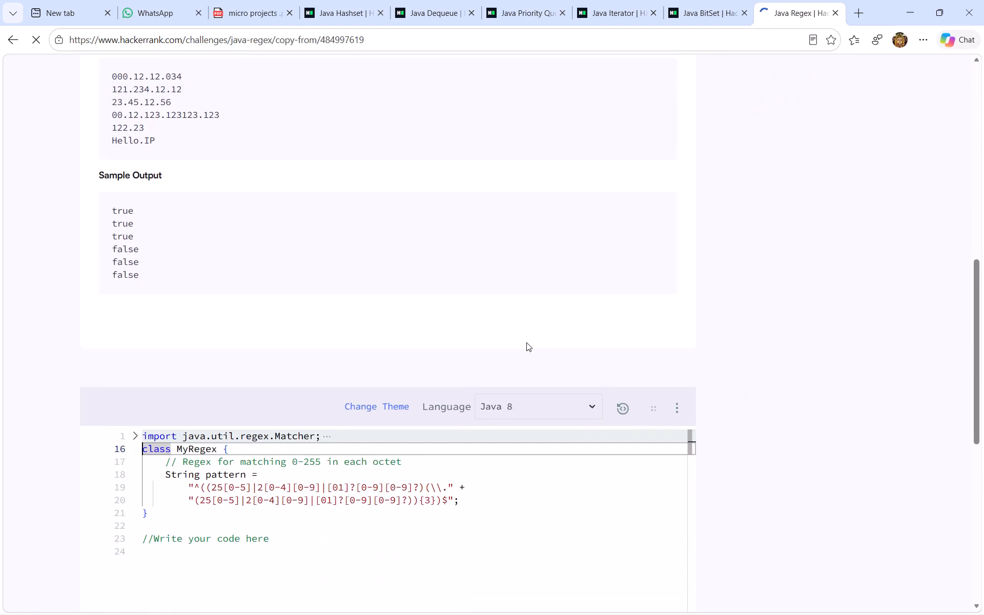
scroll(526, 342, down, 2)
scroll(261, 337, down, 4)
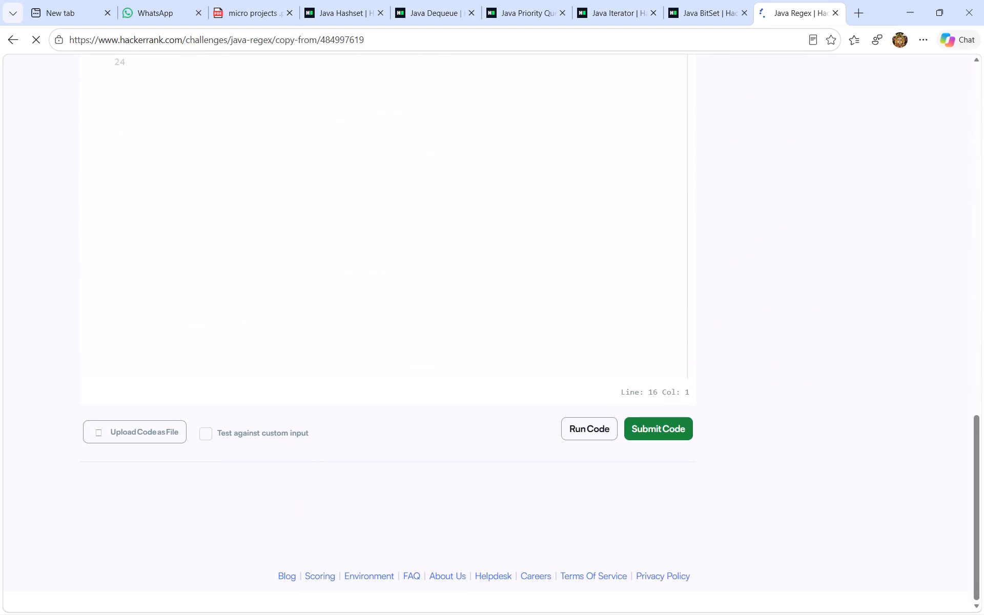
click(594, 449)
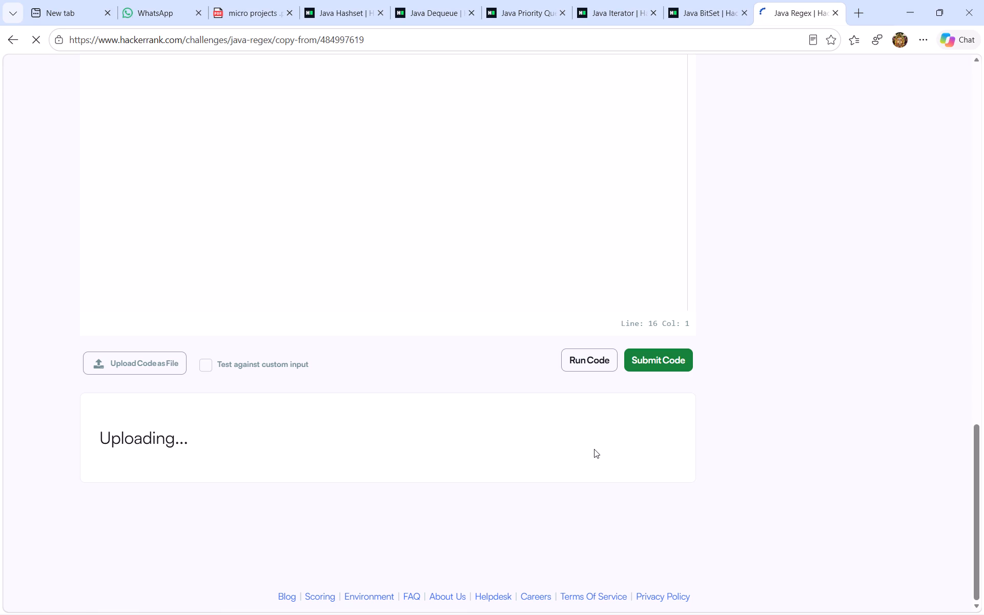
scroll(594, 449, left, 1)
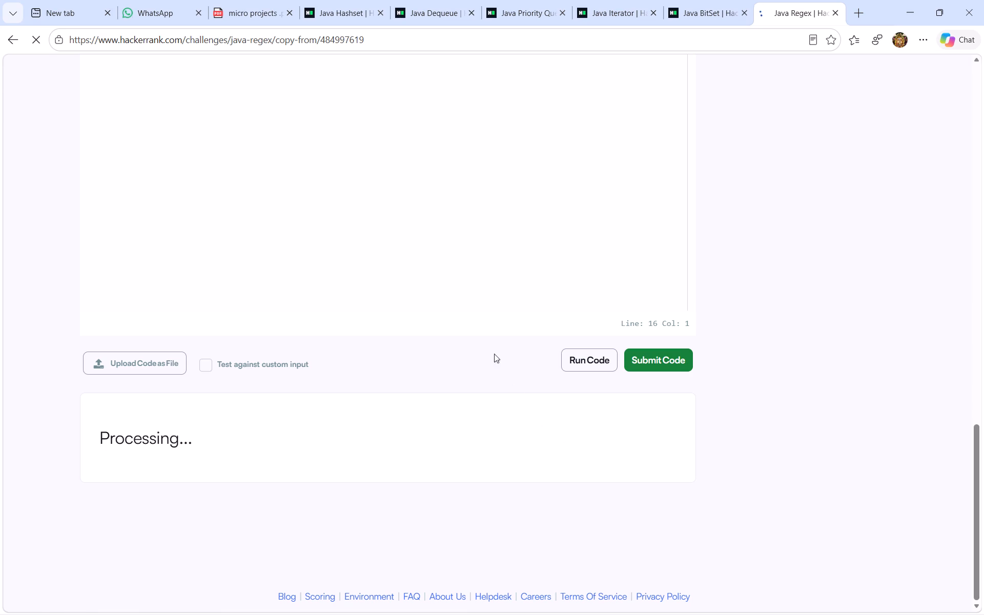
Copy the entire Java Regex solution from the HackerRank editor into question 45's empty code box in Word.
scroll(466, 231, up, 4)
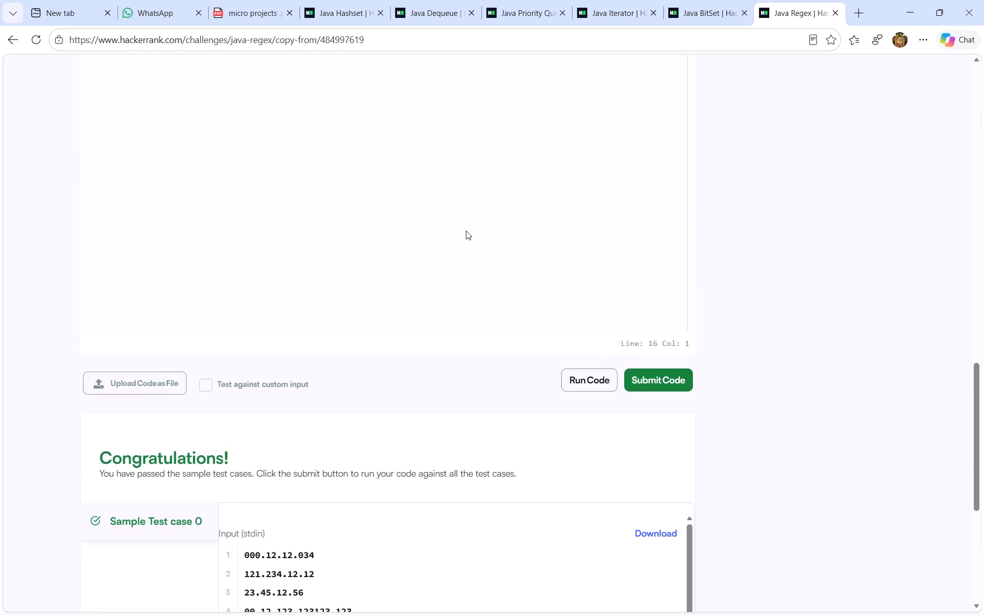
scroll(466, 231, up, 3)
click(198, 361)
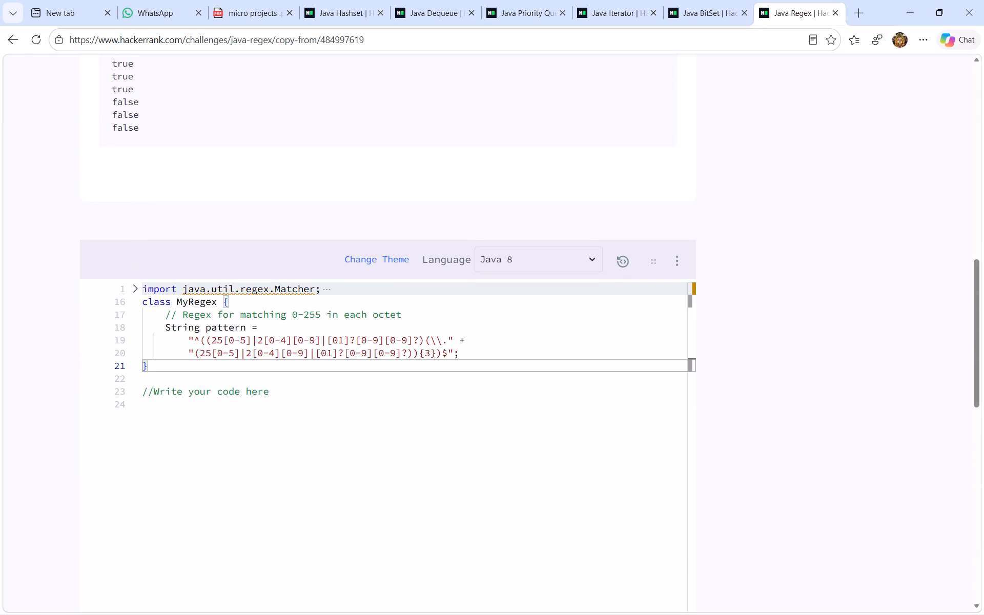
key(ctrl+a)
key(ctrl+c)
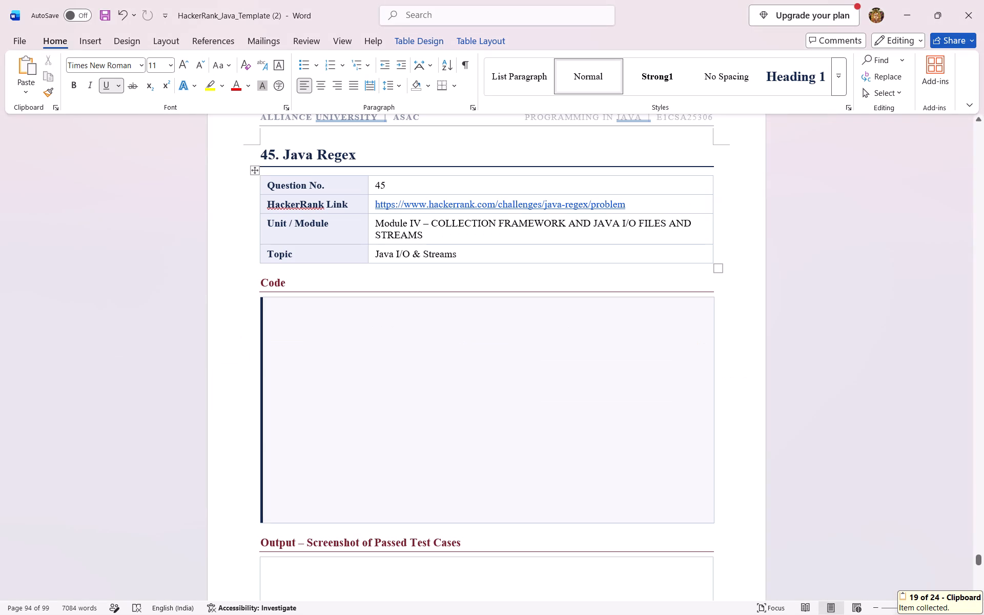
click(279, 321)
key(ctrl+v)
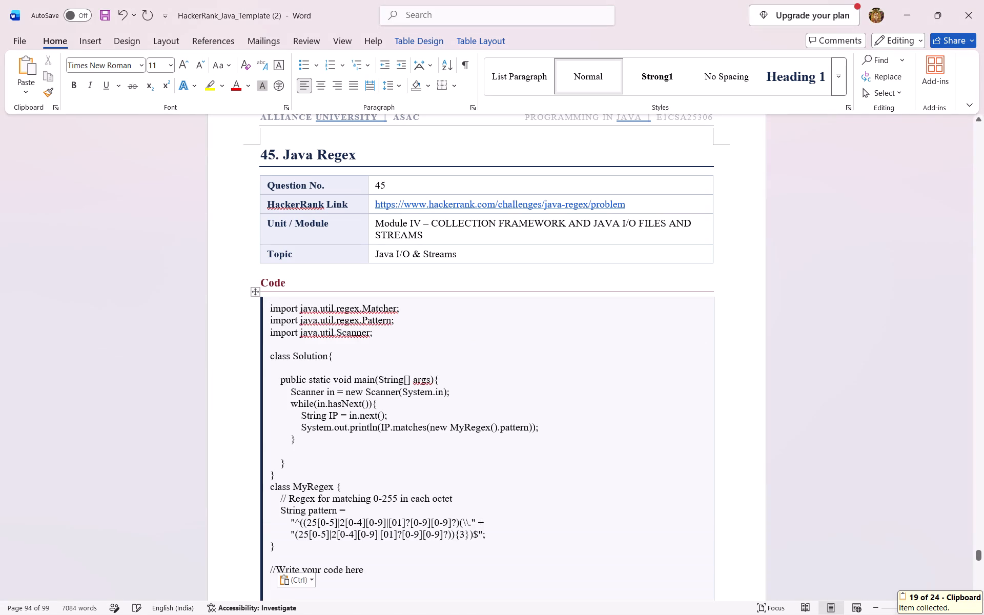
scroll(358, 344, down, 2)
scroll(358, 344, up, 2)
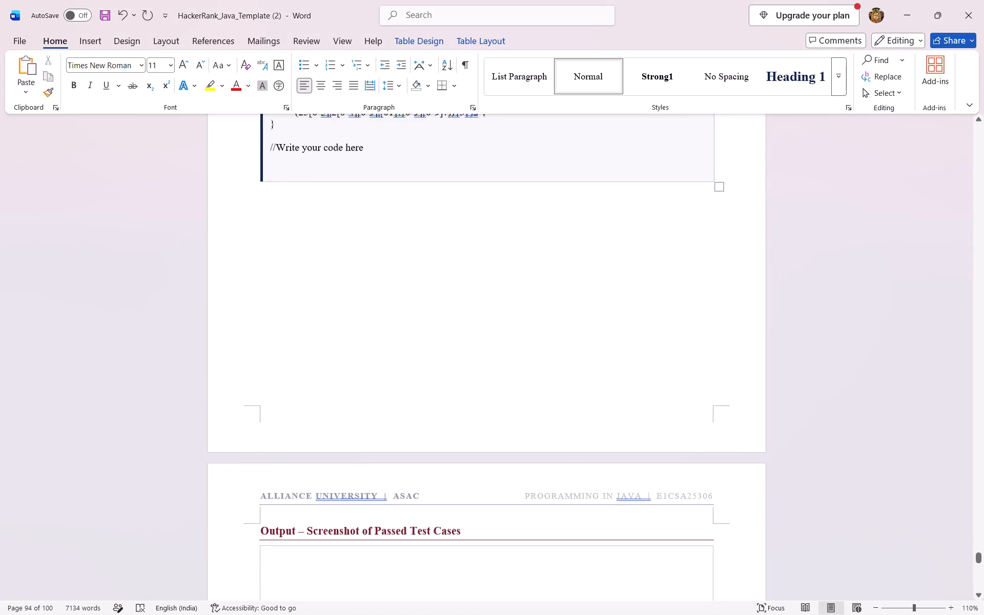
scroll(358, 344, up, 1)
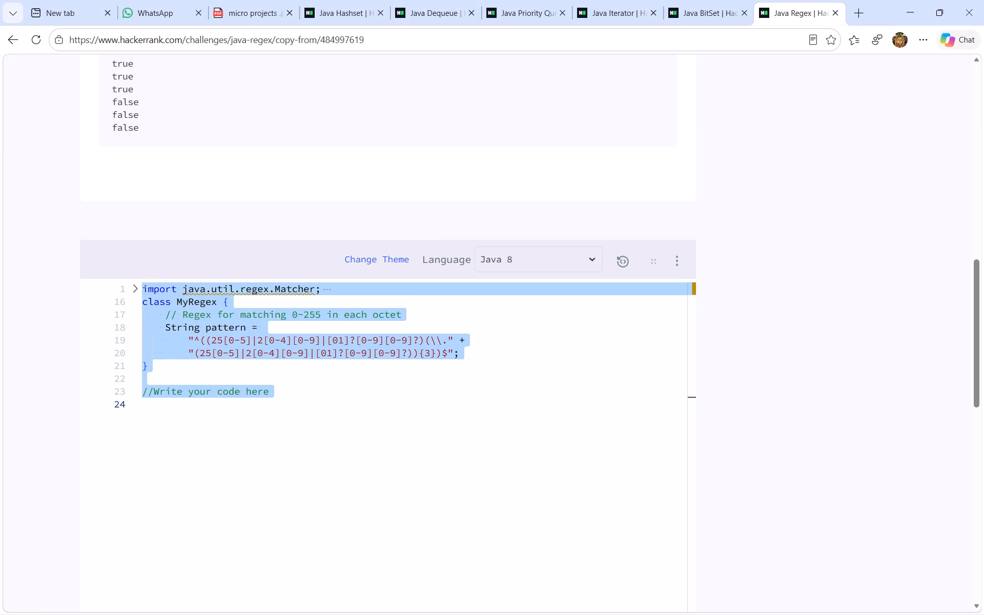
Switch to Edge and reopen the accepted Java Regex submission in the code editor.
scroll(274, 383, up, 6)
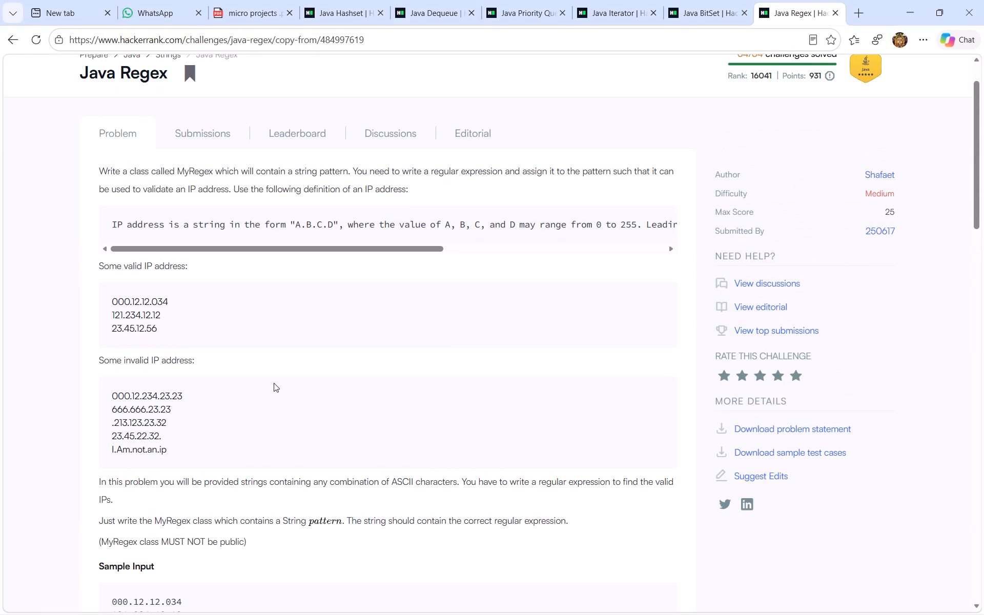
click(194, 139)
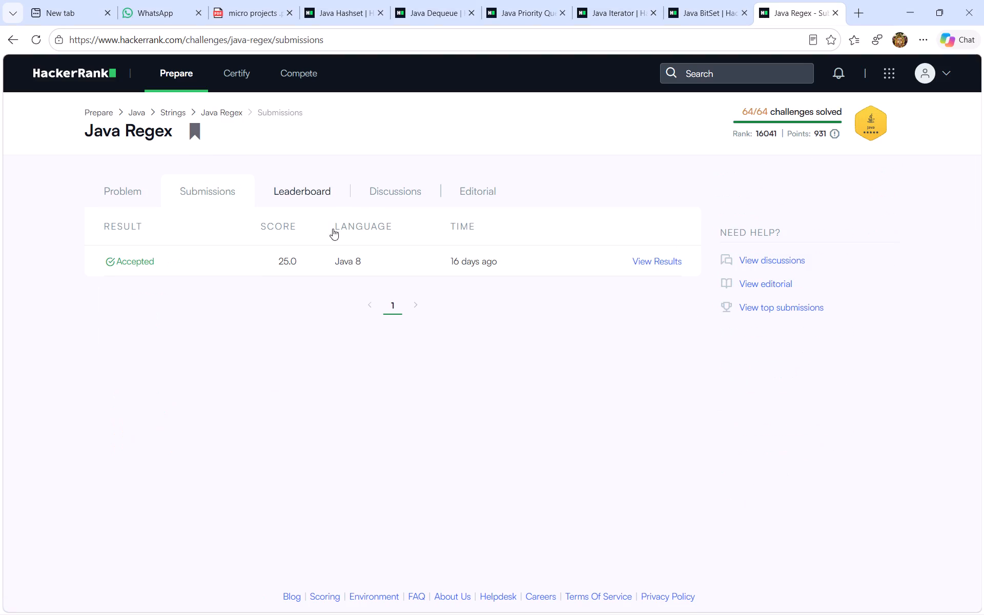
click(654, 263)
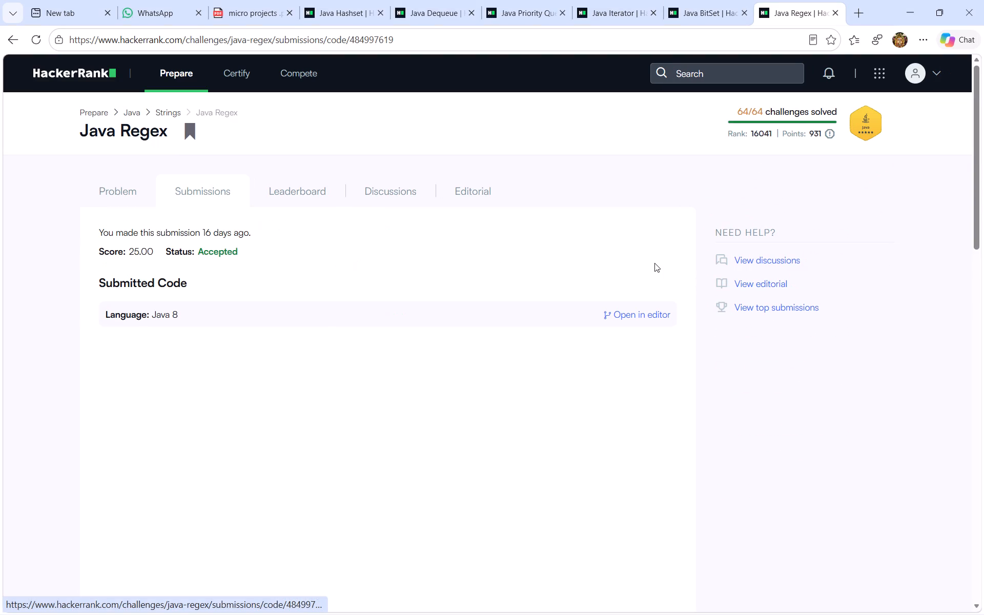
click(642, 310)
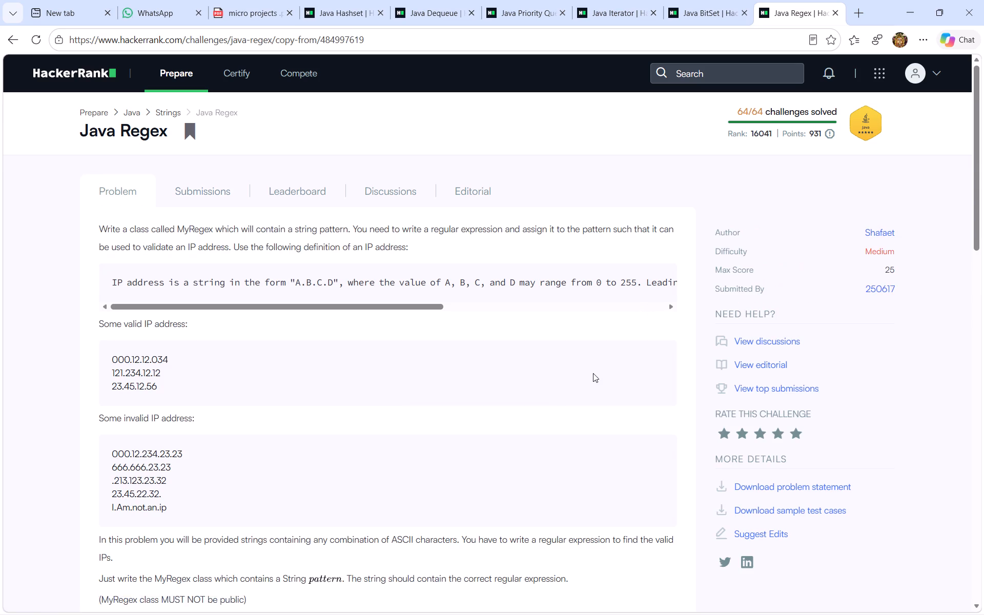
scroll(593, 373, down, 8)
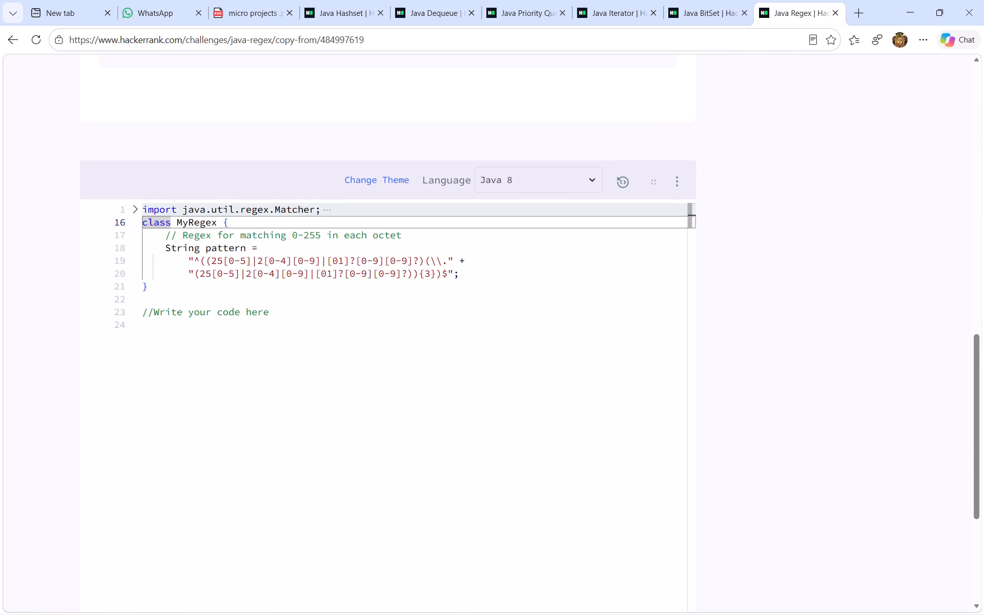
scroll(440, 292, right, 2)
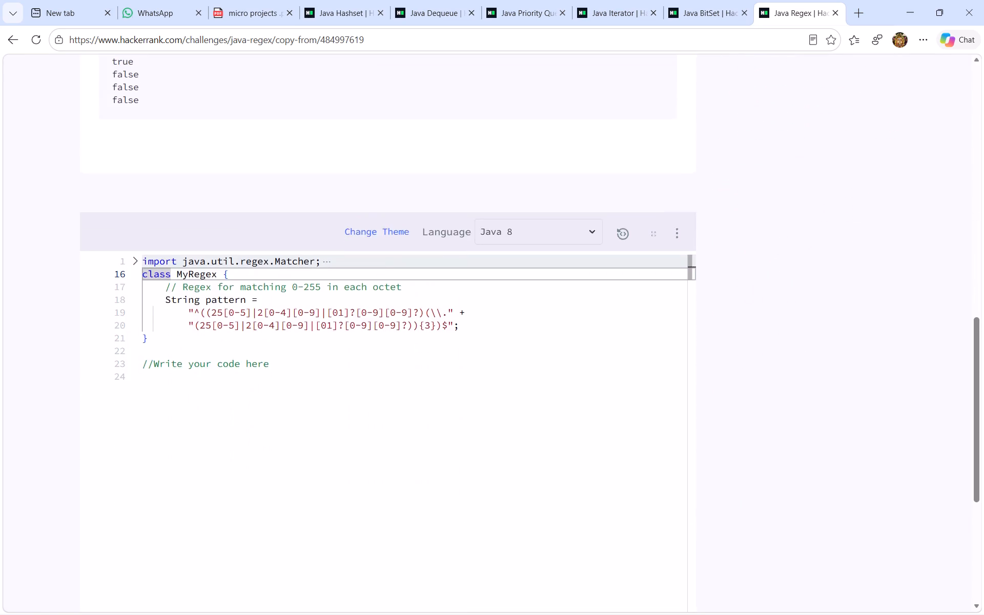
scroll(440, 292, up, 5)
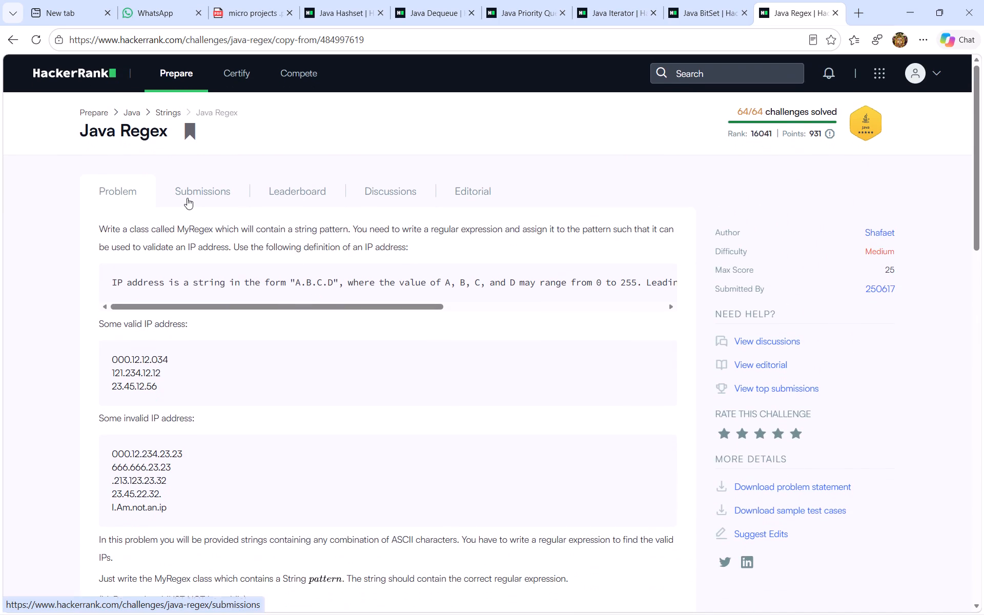
Load the accepted Java Regex submission into the code editor from the submissions list and run it against the sample test case.
click(187, 198)
click(676, 263)
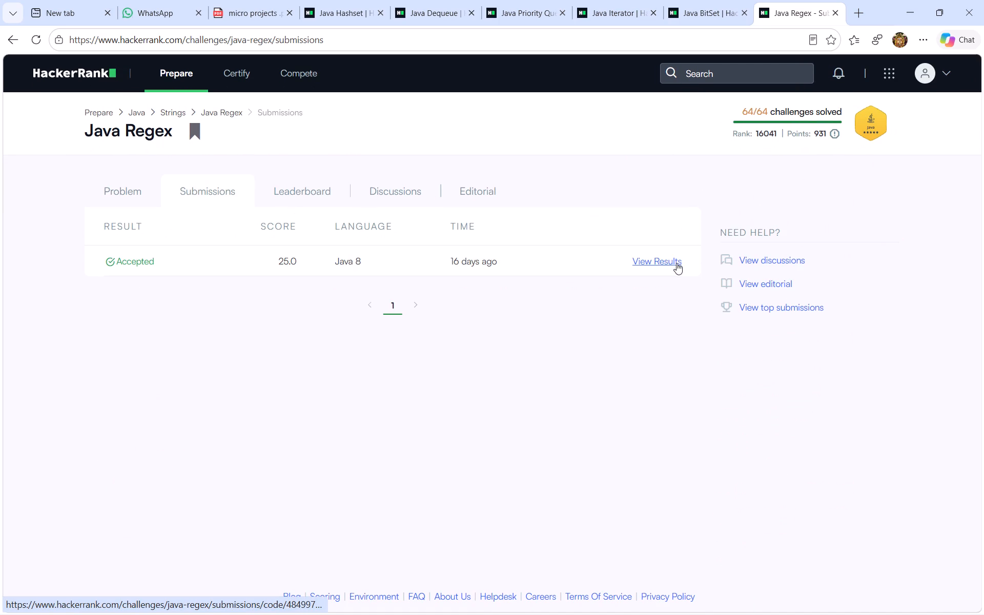
click(635, 314)
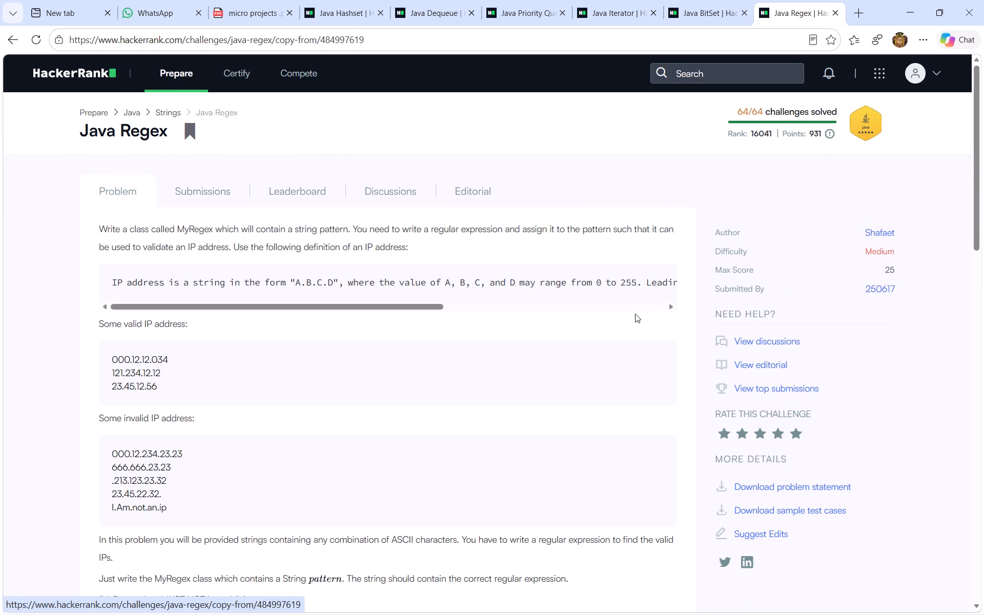
scroll(588, 394, down, 9)
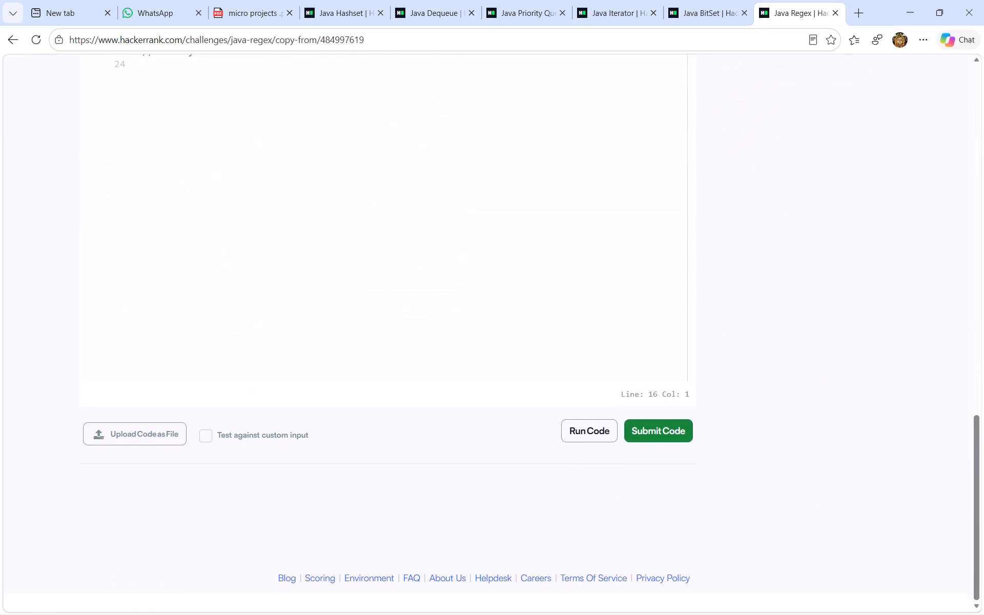
scroll(588, 394, down, 1)
click(581, 444)
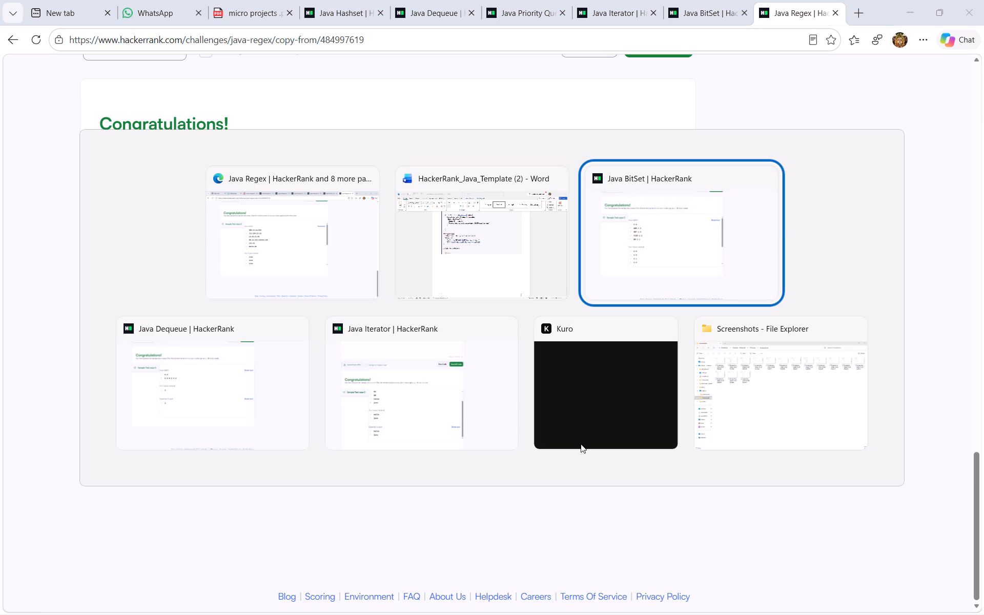
In Word, delete the "//Write your code here" comment and the surplus blank lines at the end of question 45's code.
drag(379, 327, 303, 312)
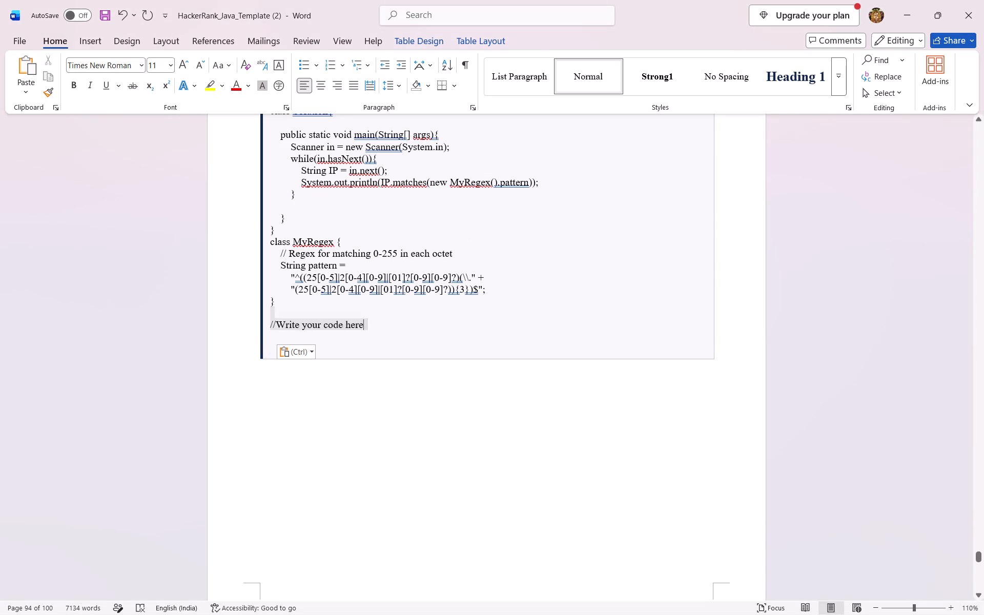
drag(303, 312, 273, 317)
key(BackSpace)
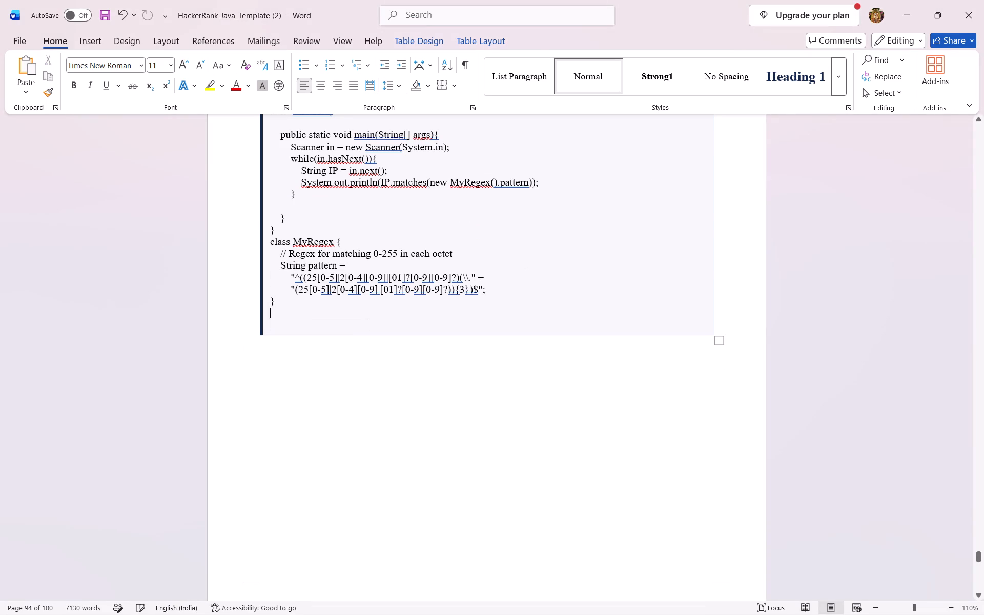
key(Down)
key(BackSpace)
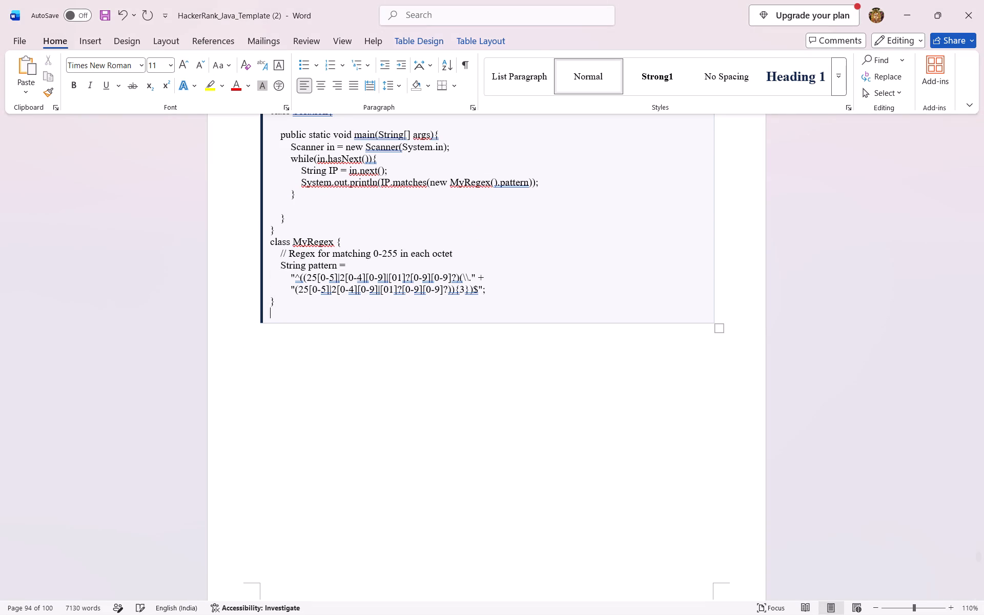
key(BackSpace)
scroll(273, 317, down, 4)
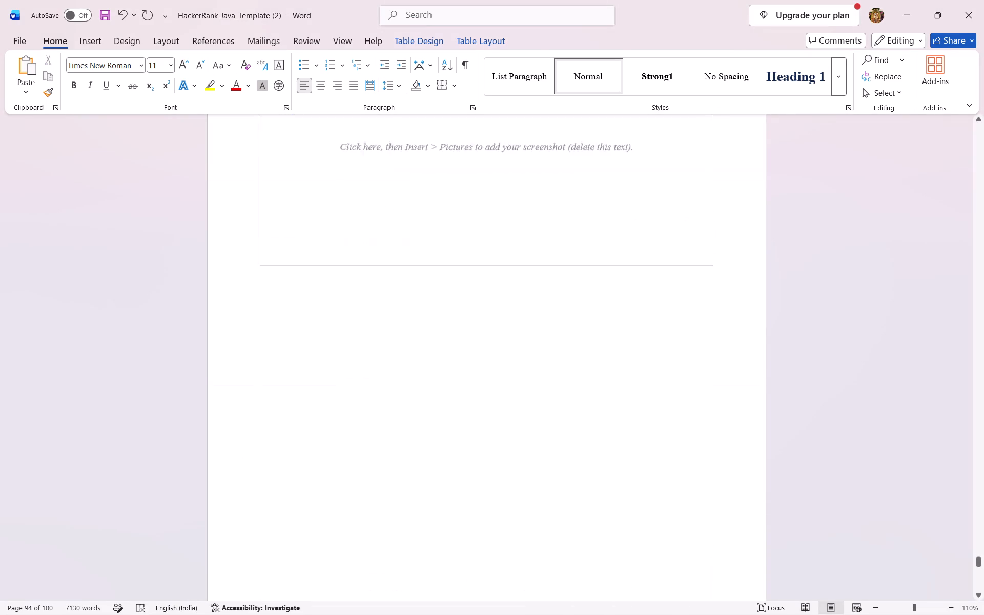
Remove the blank lines before and after the Solution class line and after the while loop in question 45's code.
scroll(273, 317, up, 4)
scroll(273, 317, down, 1)
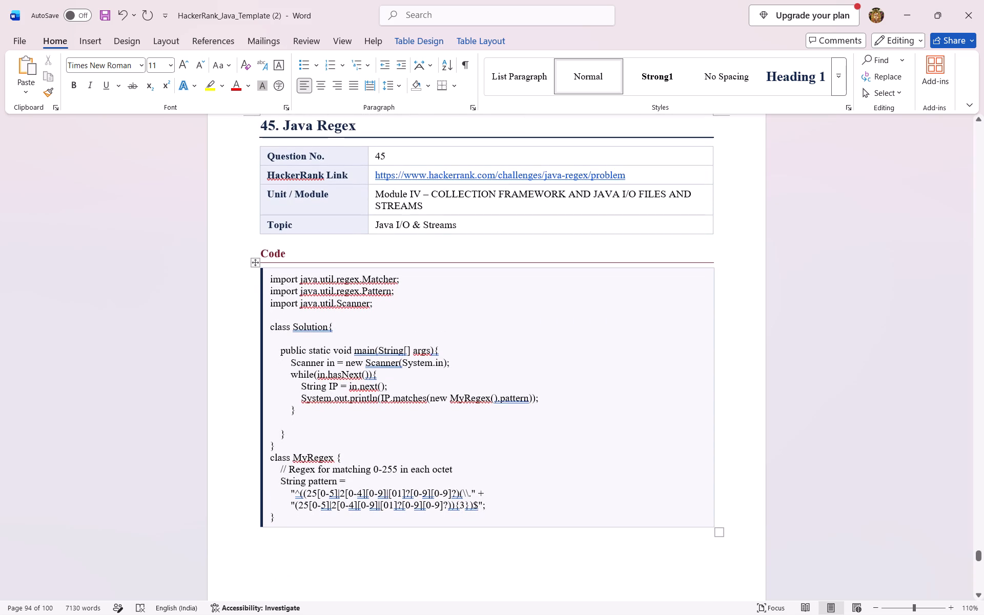
click(285, 339)
key(BackSpace)
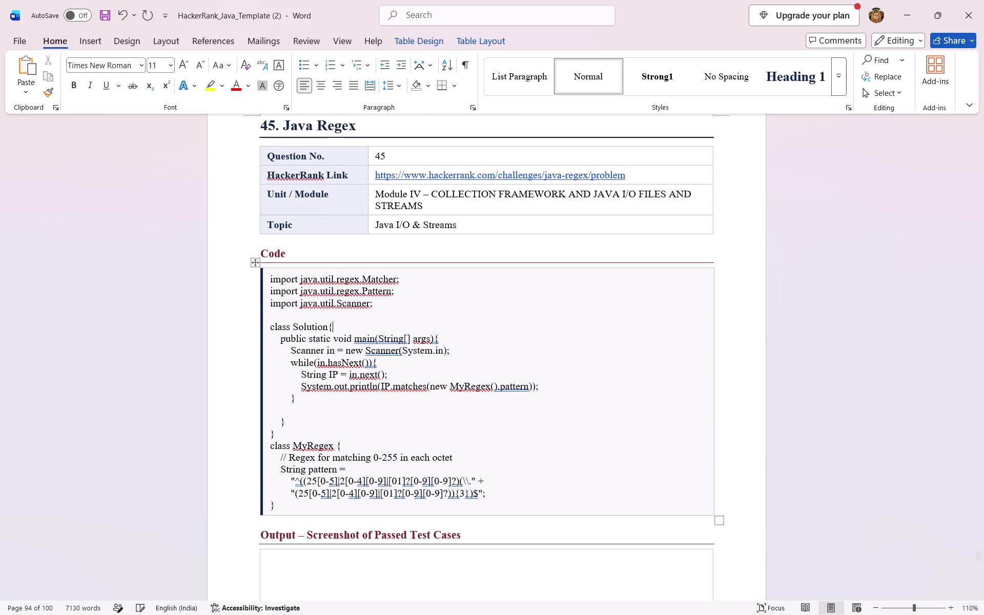
key(Up)
key(BackSpace)
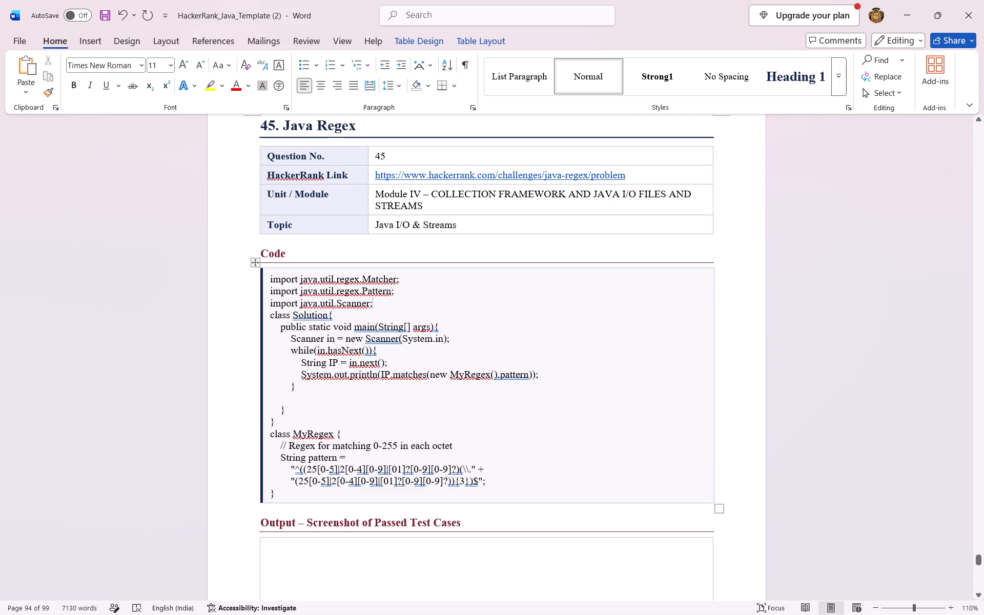
key(Down)
key(Down)
key(Down)
key(Down)
key(Down)
key(Down)
key(Down)
key(Down)
key(BackSpace)
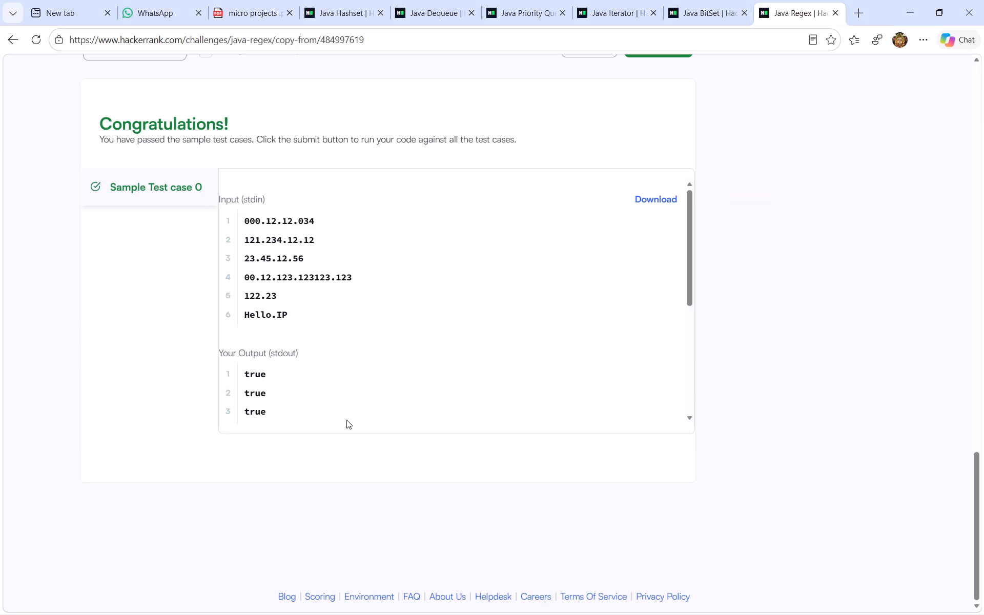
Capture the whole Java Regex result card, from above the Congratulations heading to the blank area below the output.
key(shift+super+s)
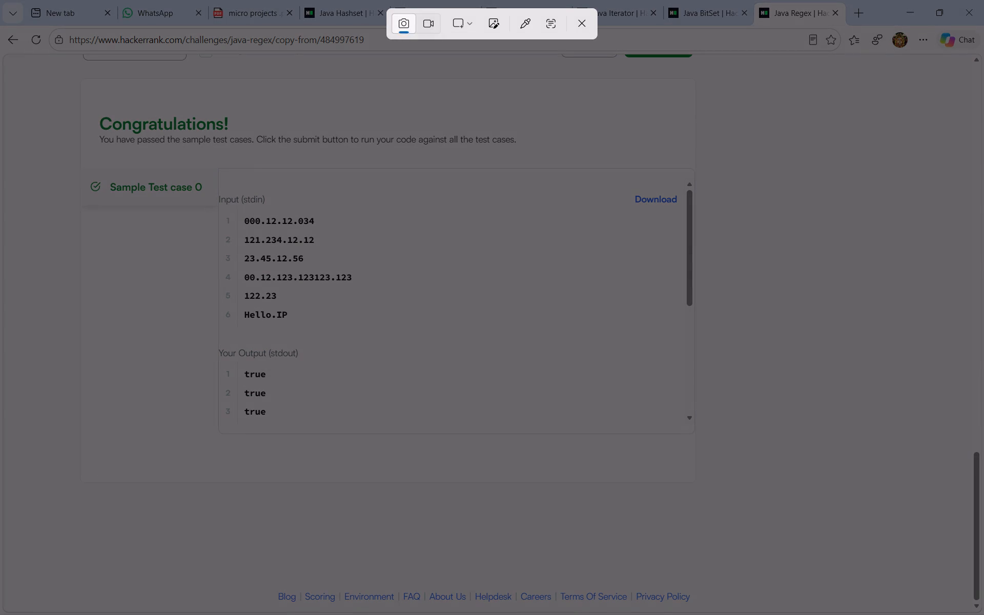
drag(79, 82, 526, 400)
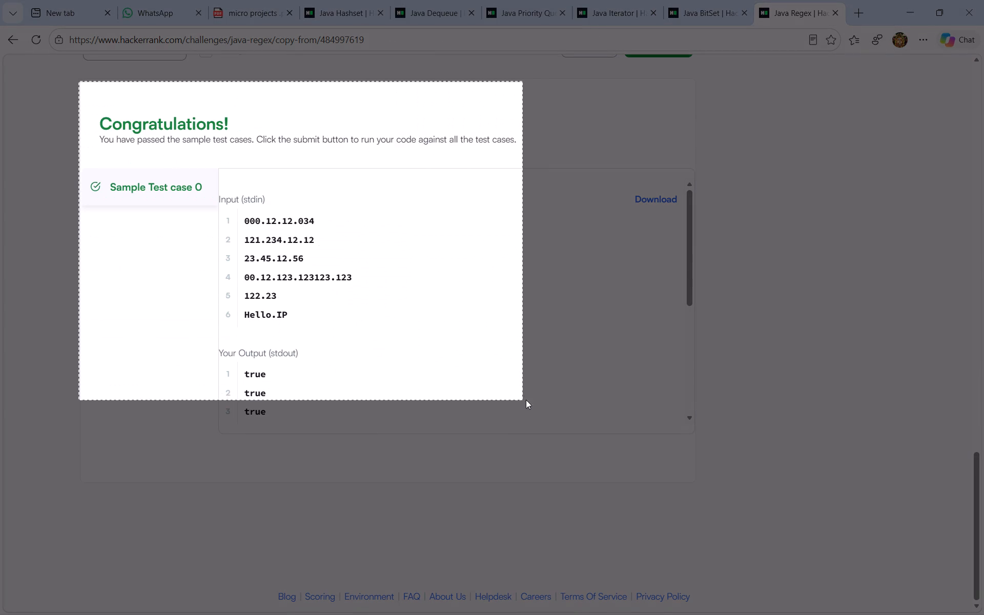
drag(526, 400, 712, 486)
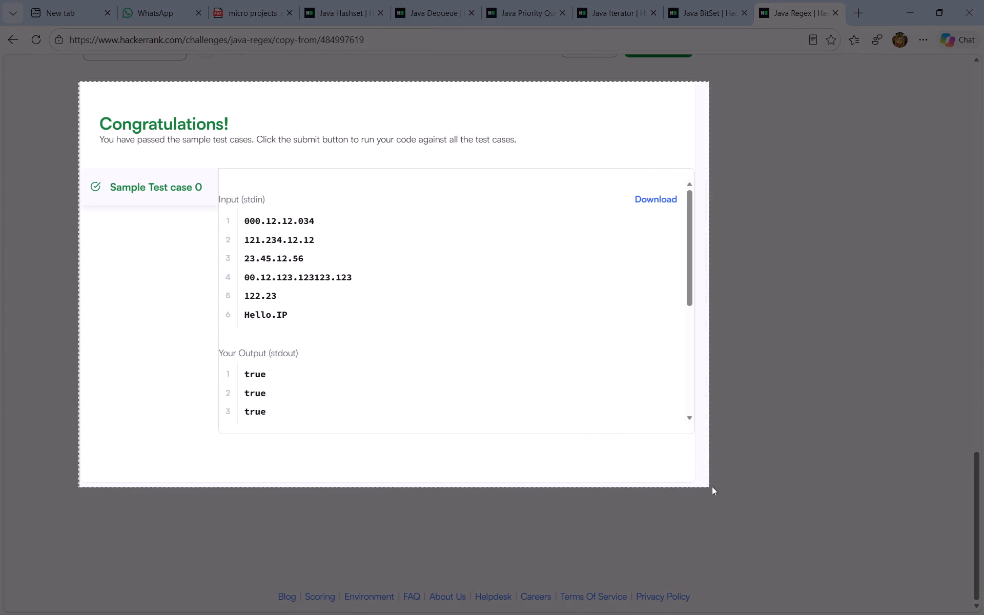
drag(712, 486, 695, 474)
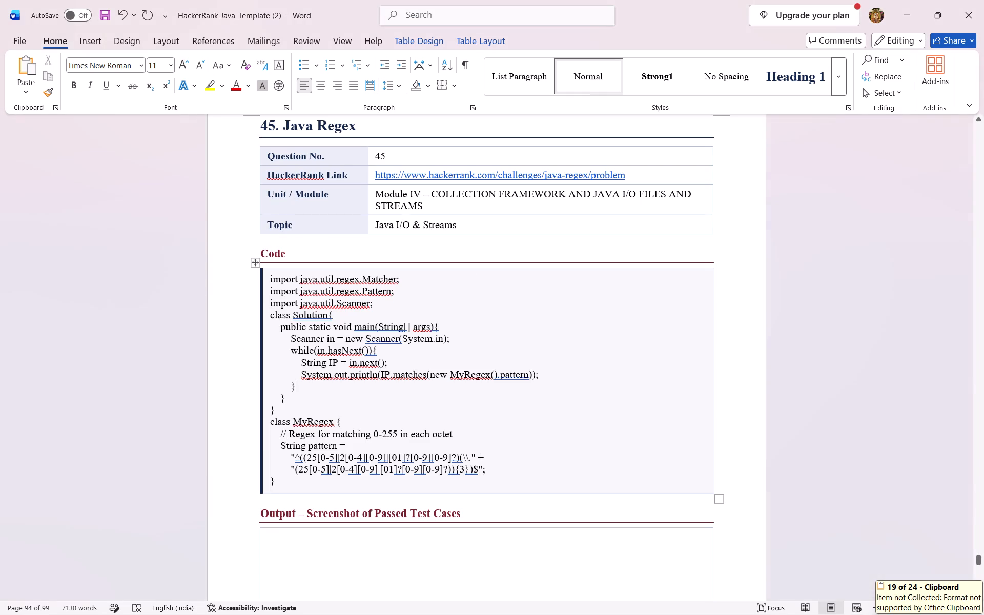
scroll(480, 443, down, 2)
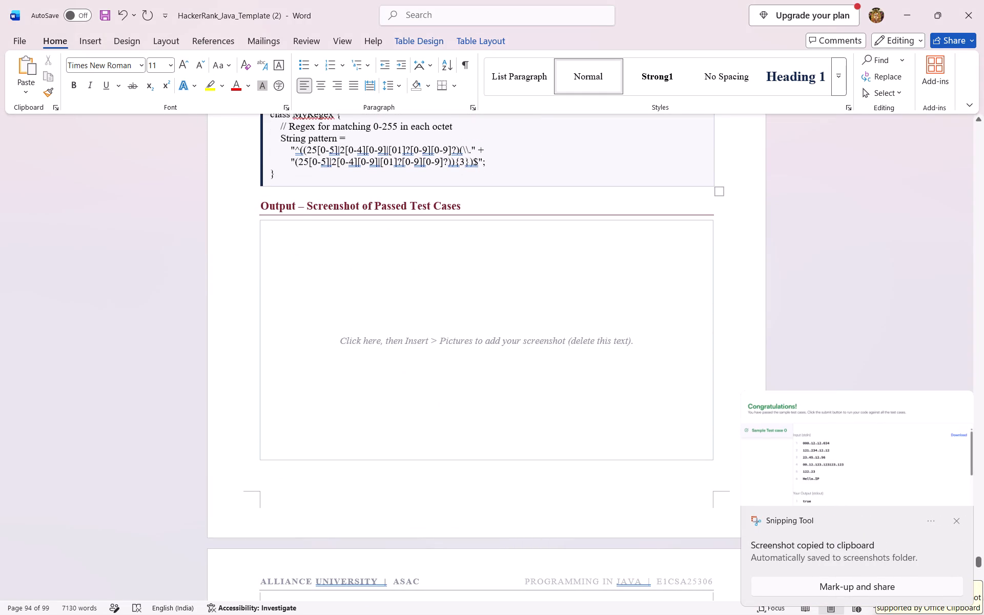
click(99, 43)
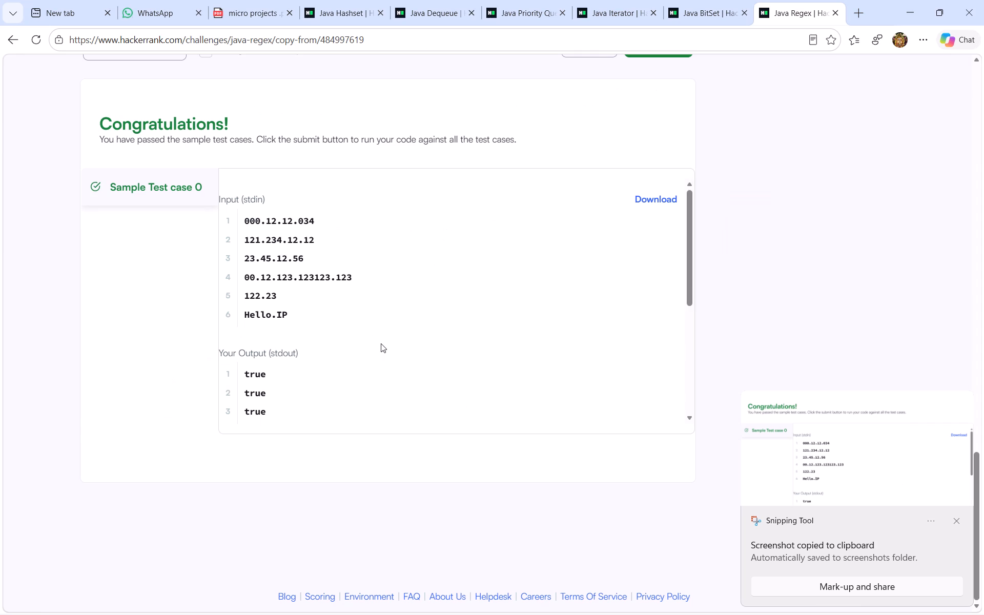
Back in Edge, capture the Java Regex result cropped tightly from the Congratulations heading to the bottom of the test case box.
key(shift+super+s)
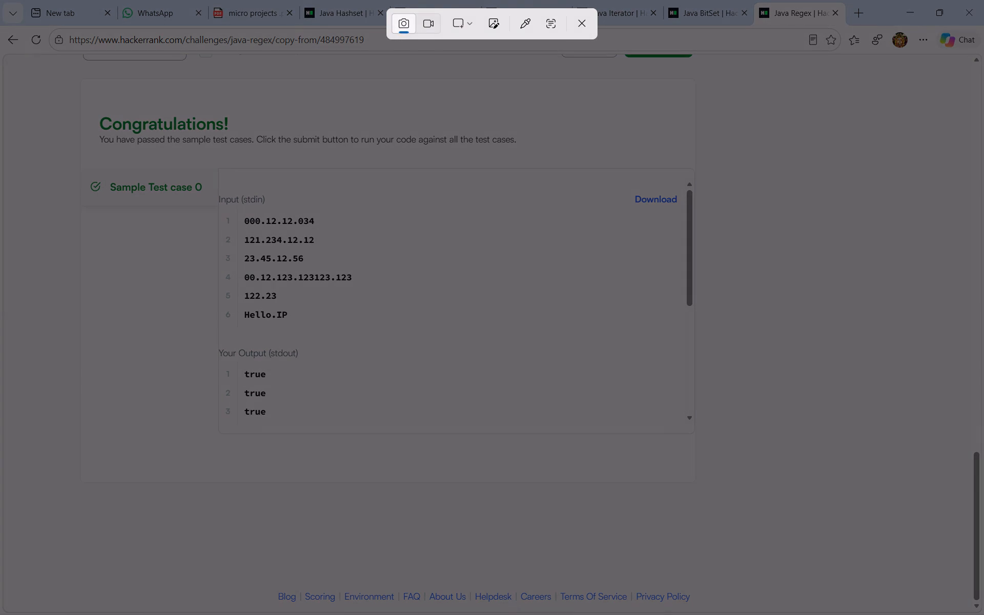
drag(77, 108, 526, 341)
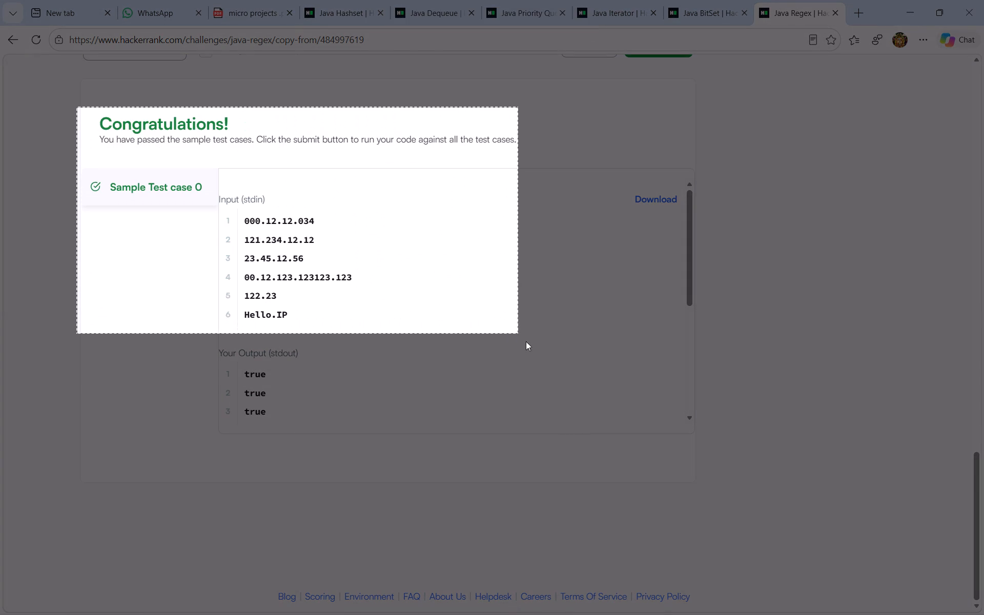
drag(526, 341, 724, 430)
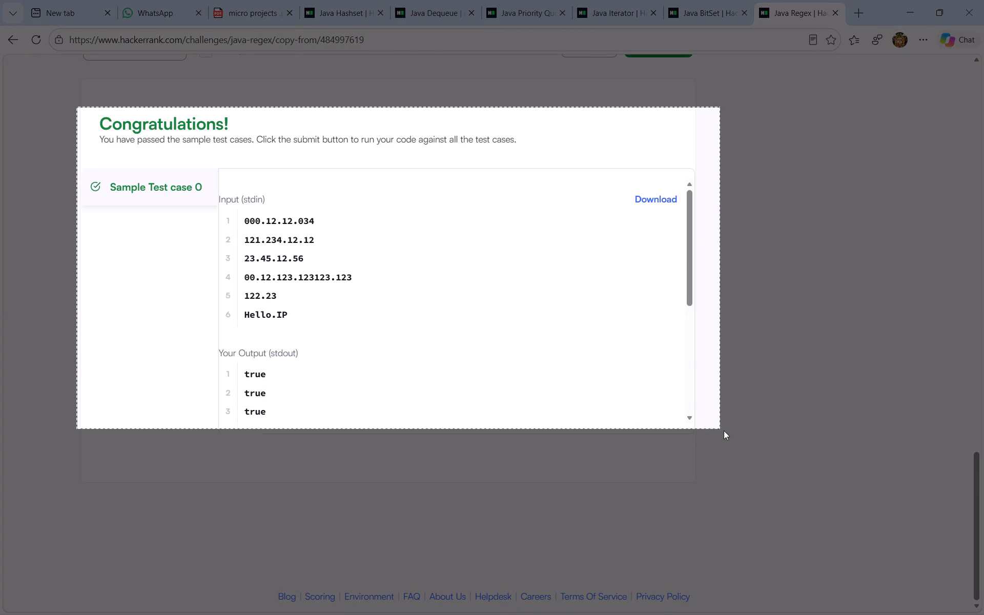
drag(724, 430, 698, 437)
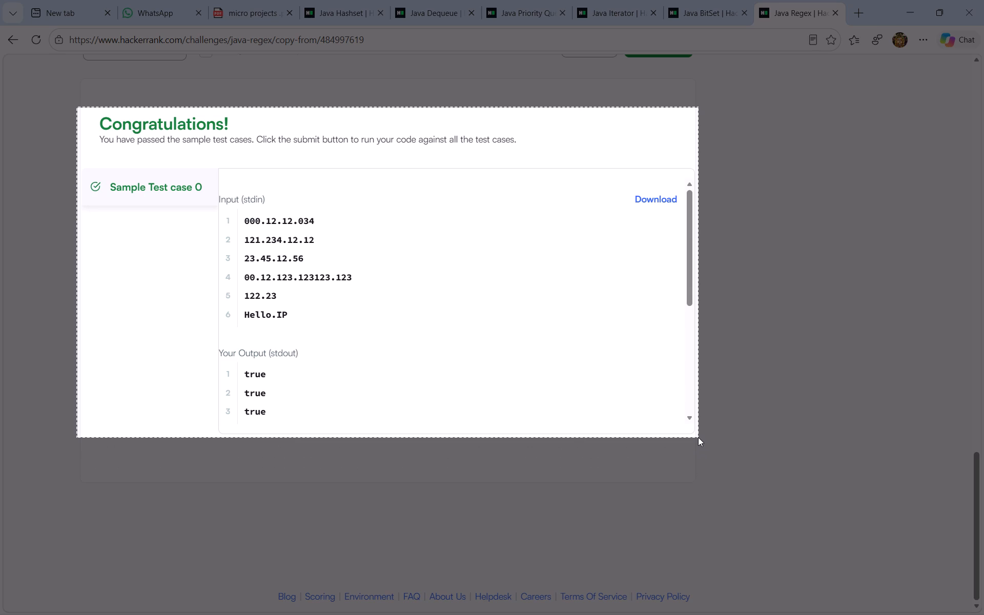
drag(698, 437, 694, 437)
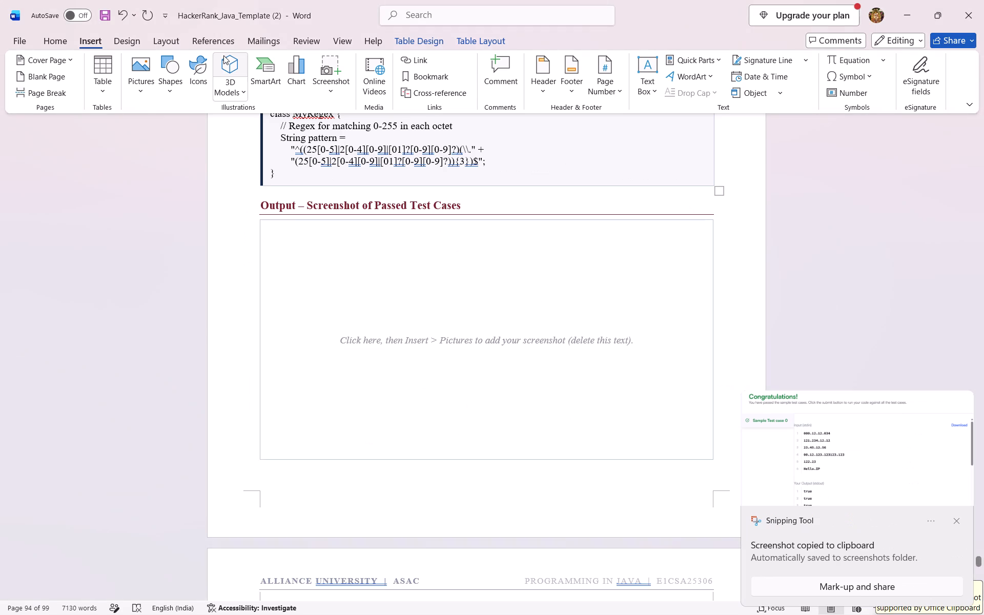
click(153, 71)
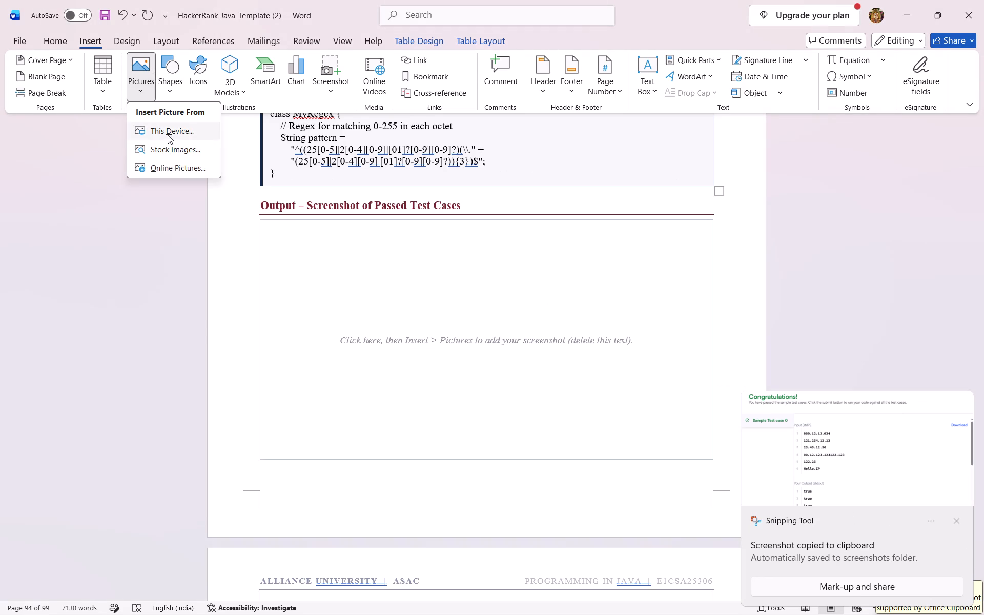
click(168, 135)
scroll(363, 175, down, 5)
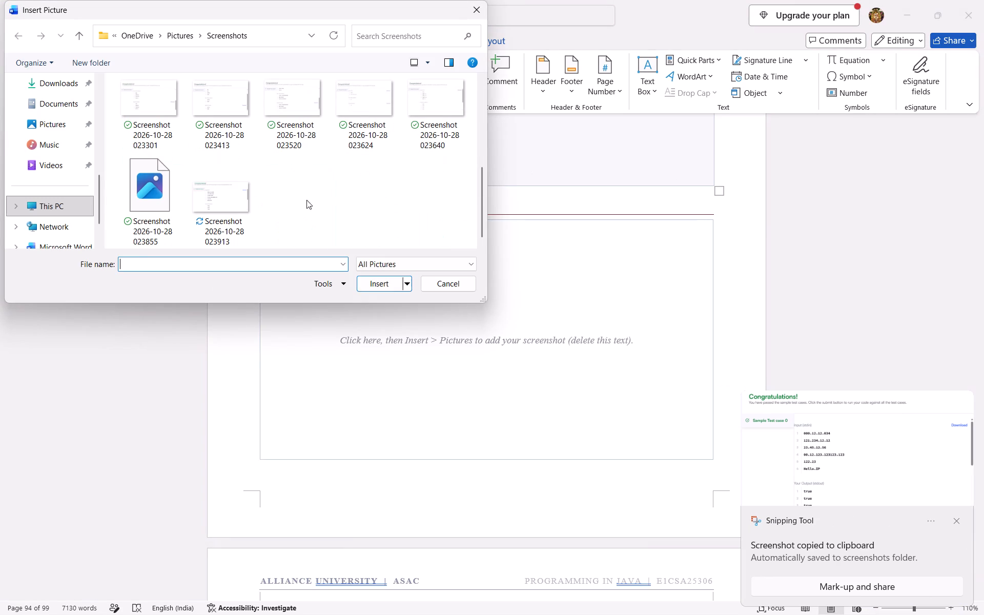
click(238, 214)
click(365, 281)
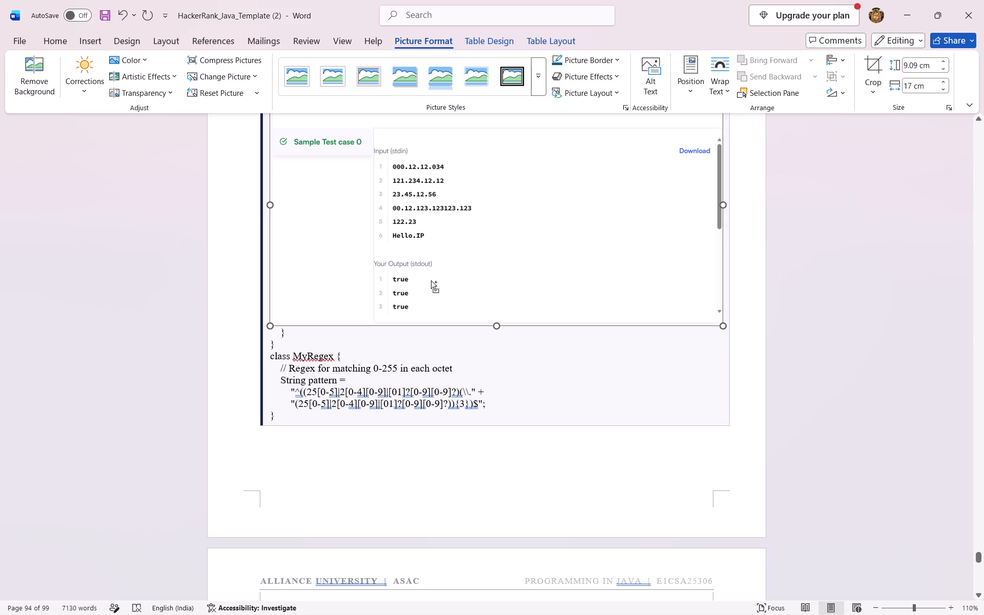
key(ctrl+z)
drag(639, 399, 610, 397)
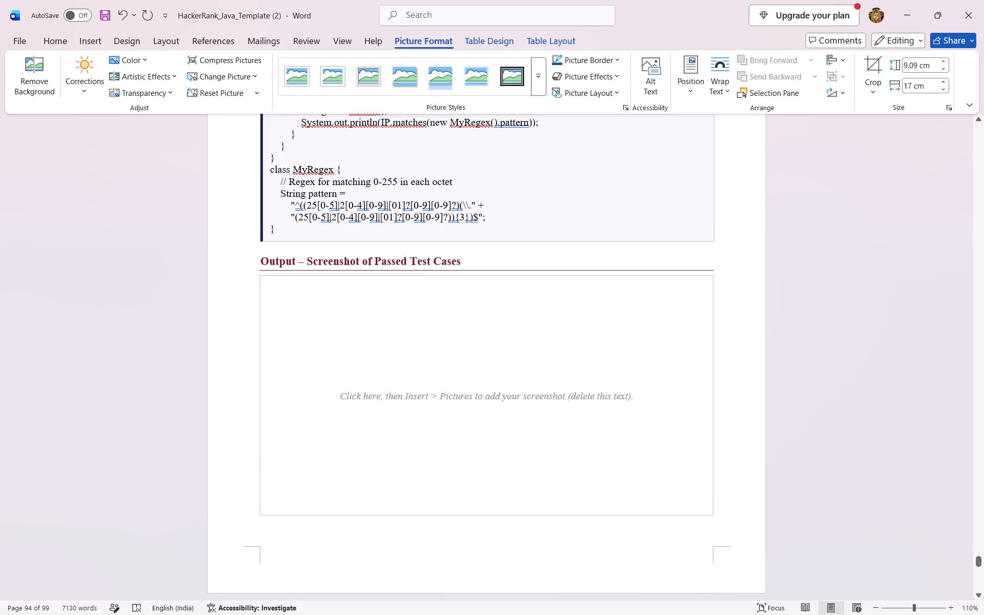
drag(610, 397, 319, 392)
key(BackSpace)
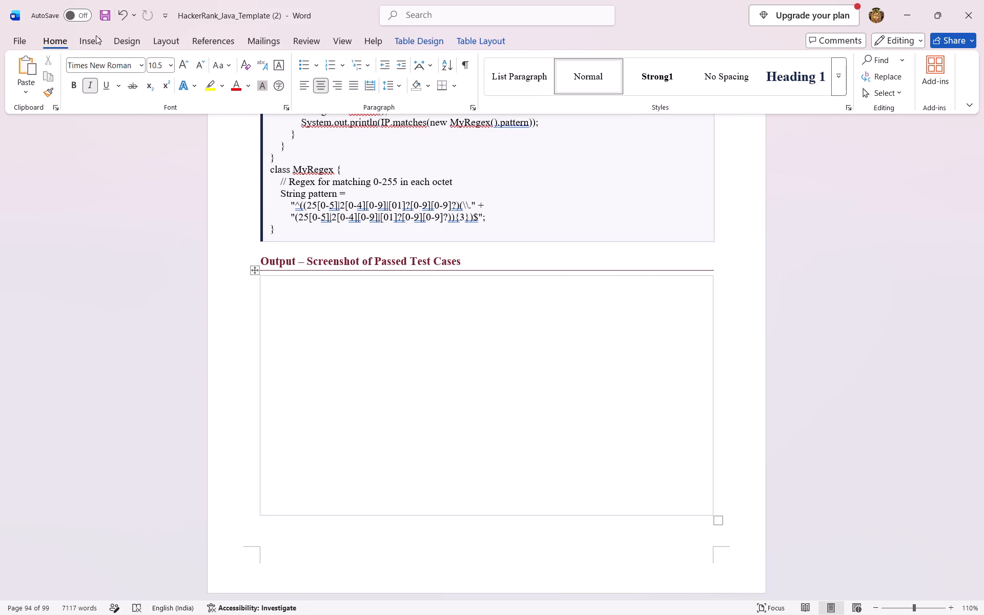
click(81, 43)
click(133, 59)
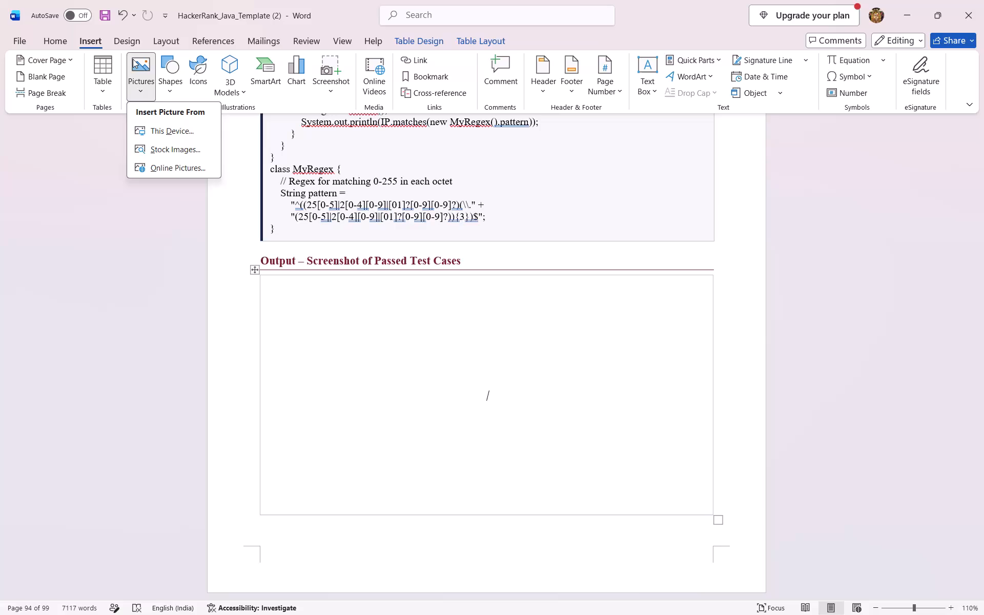
click(168, 134)
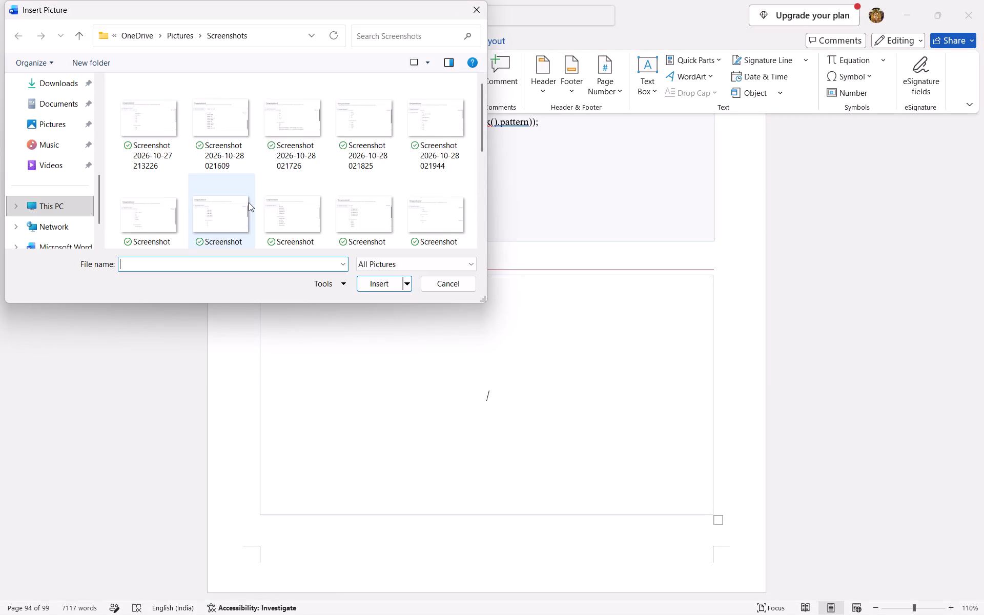
scroll(249, 202, down, 9)
click(243, 206)
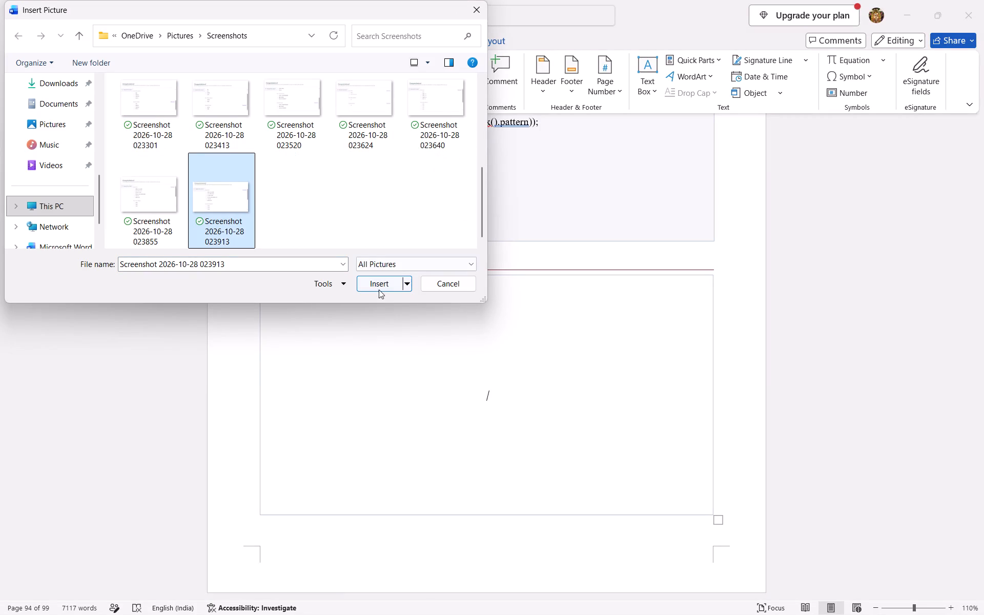
click(378, 284)
Open question 46's HackerRank link in Edge and close the finished Java Regex tab.
scroll(435, 312, down, 1)
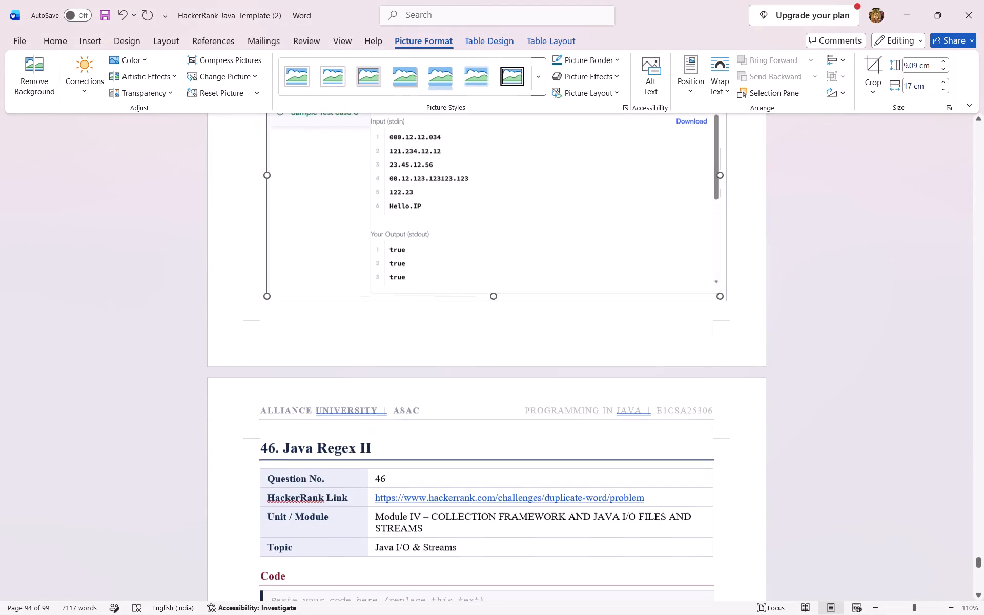
scroll(435, 312, down, 1)
ctrl+click(458, 279)
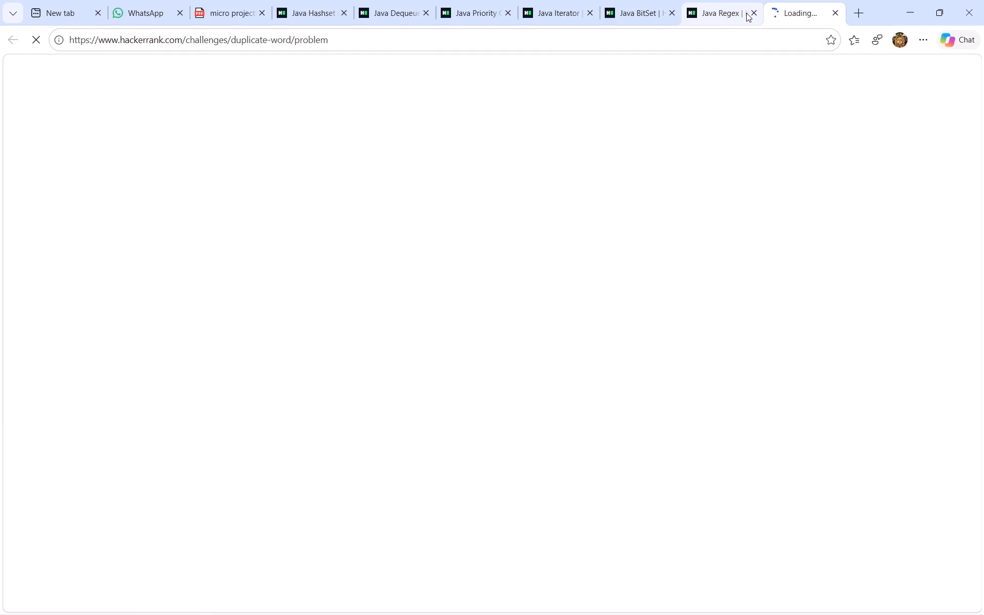
click(752, 10)
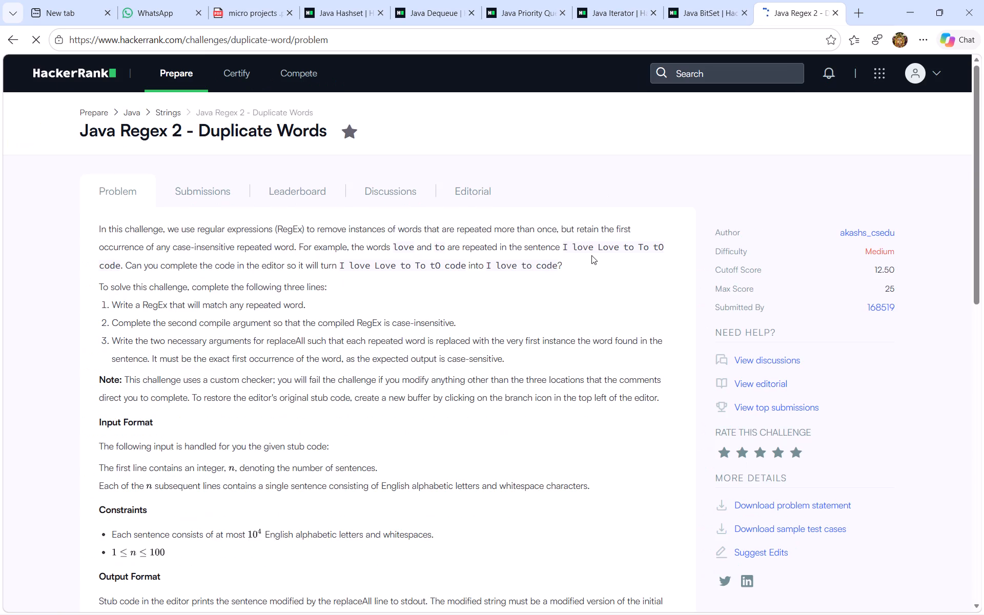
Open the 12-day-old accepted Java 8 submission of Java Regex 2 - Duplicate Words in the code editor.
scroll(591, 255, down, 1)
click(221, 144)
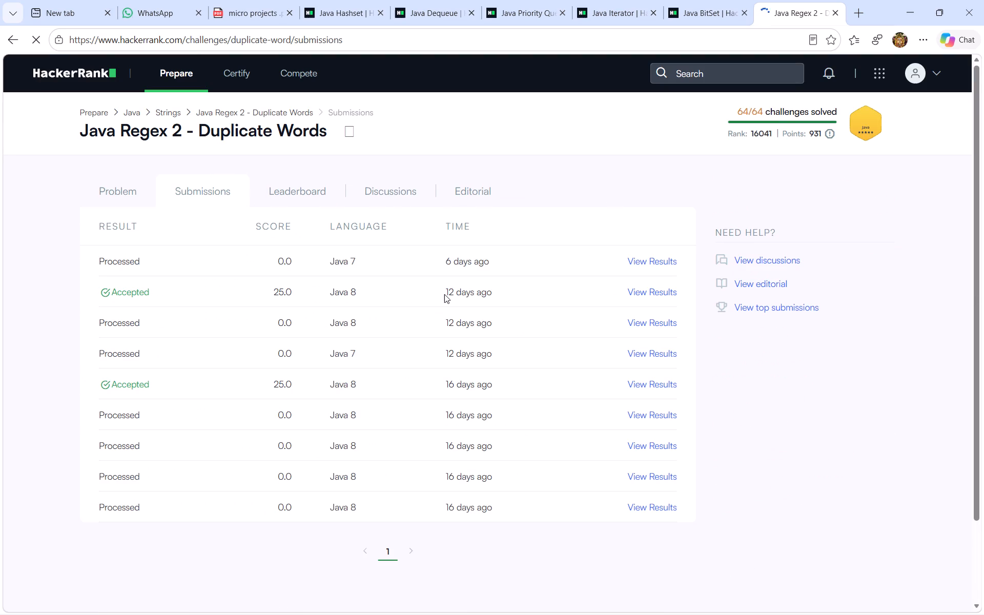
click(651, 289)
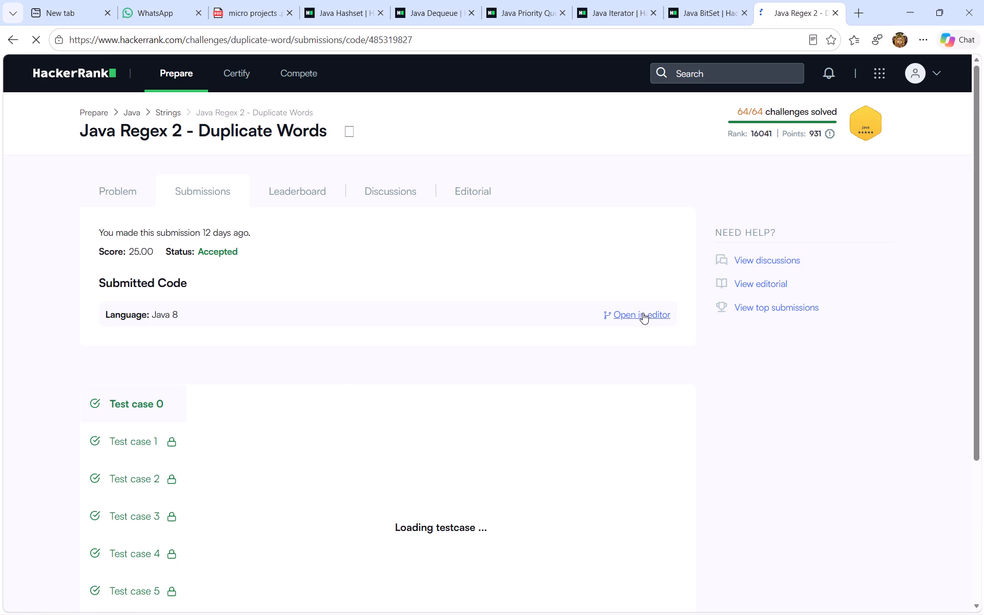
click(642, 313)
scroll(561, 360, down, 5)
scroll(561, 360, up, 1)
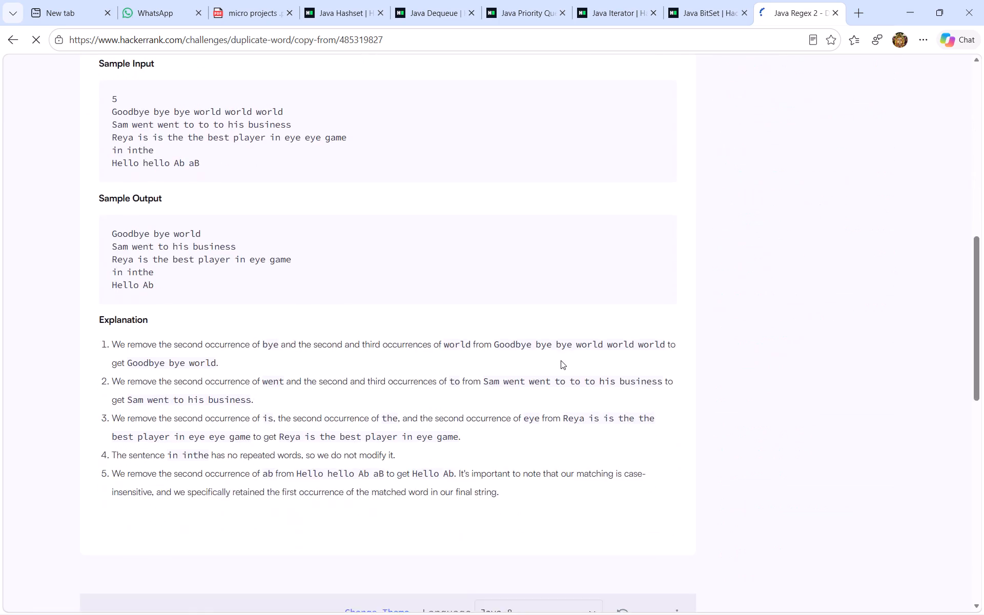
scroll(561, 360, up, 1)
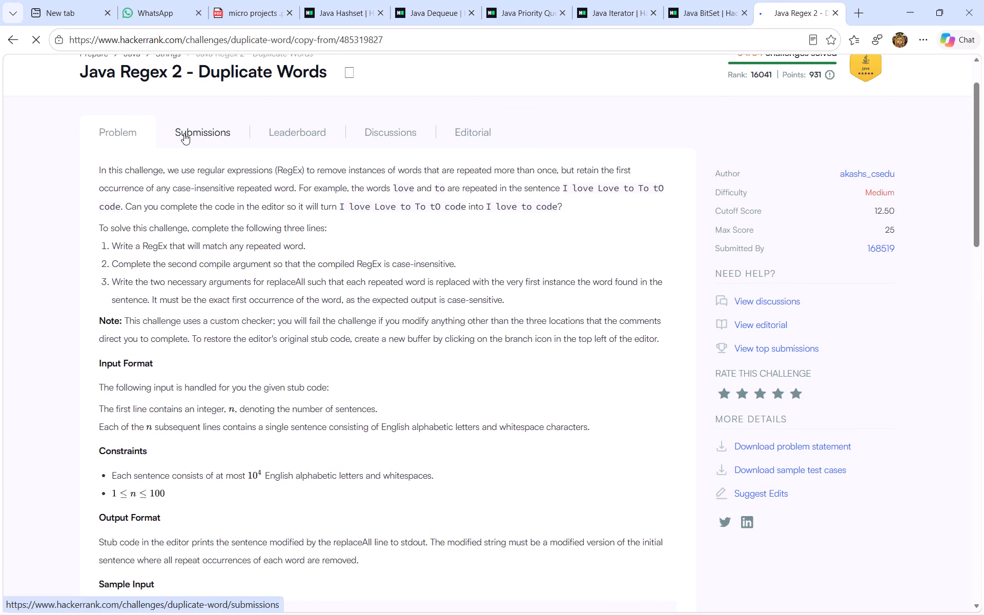
Reopen the 12-day-old accepted Java Regex 2 - Duplicate Words submission from the submissions list in the code editor and run its code.
click(184, 133)
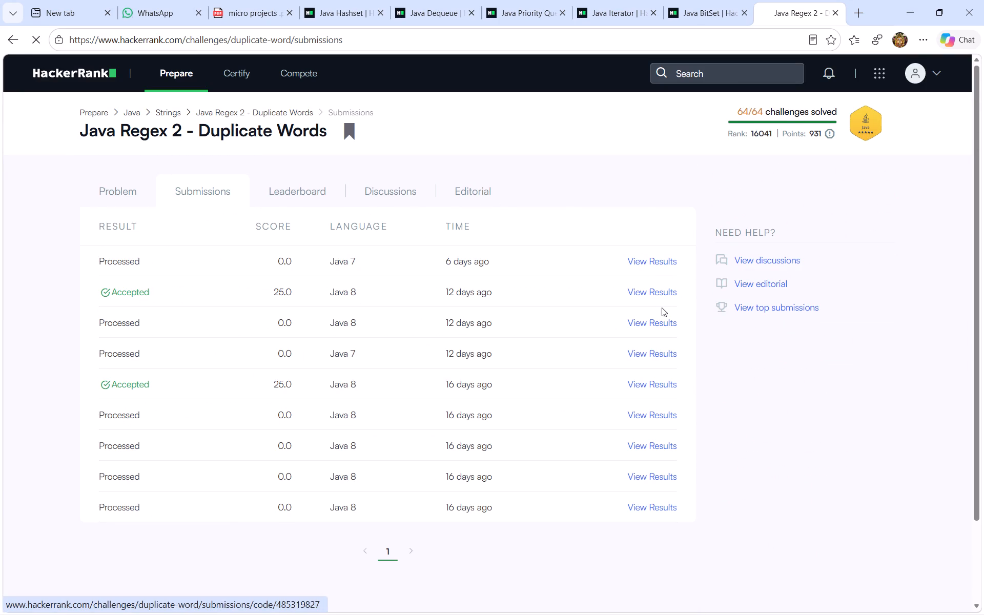
click(660, 295)
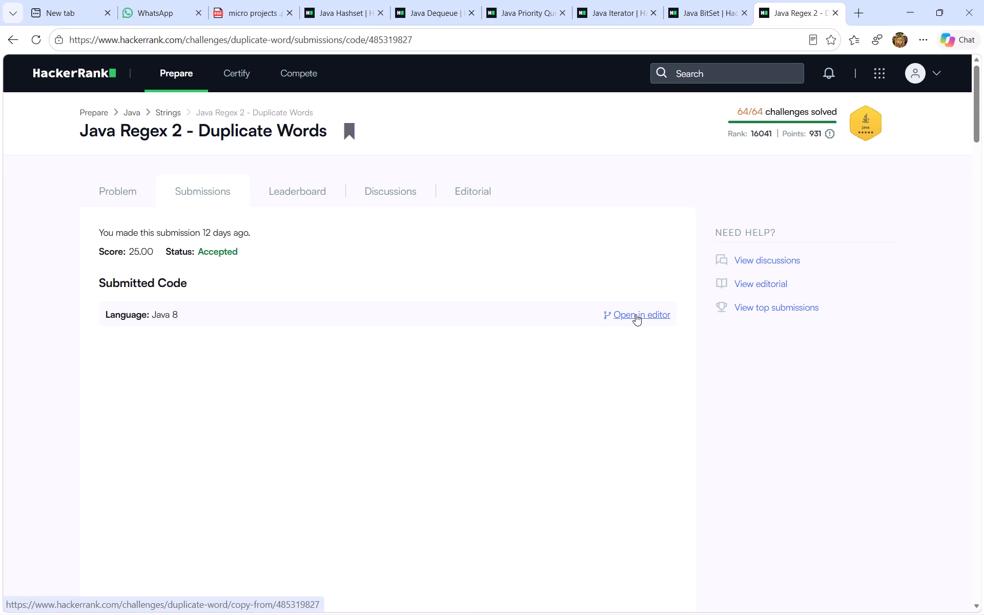
click(635, 314)
scroll(550, 395, down, 6)
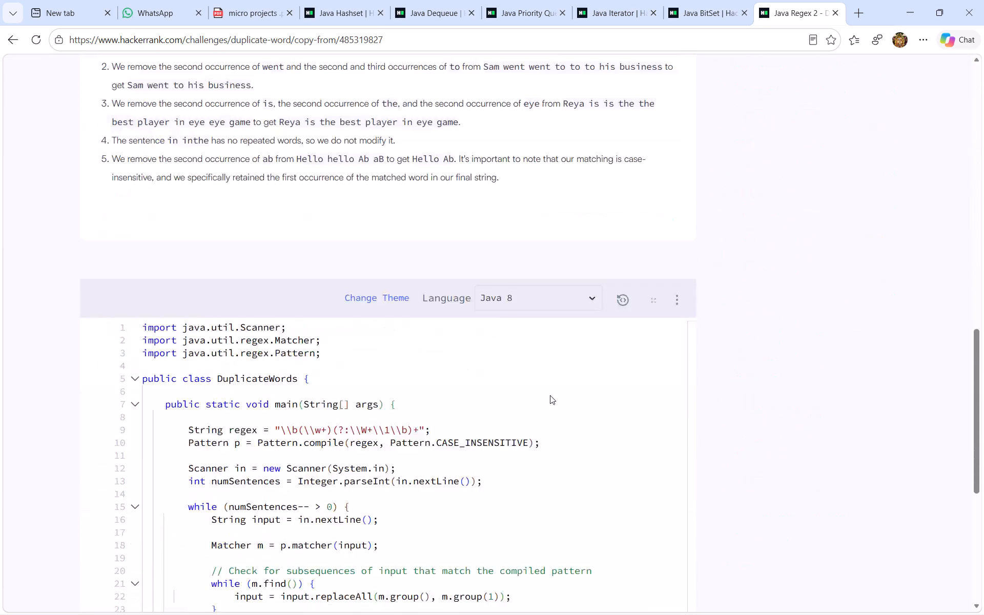
scroll(550, 395, down, 4)
click(580, 448)
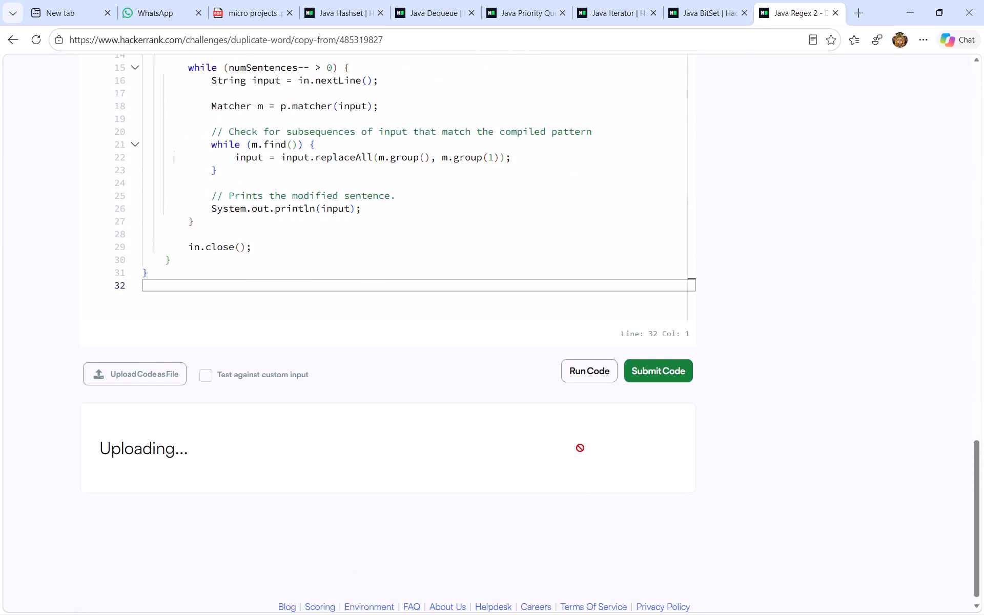
Copy the full DuplicateWords code from the HackerRank editor and replace the placeholder text in question 46's code box in Word with it.
click(319, 236)
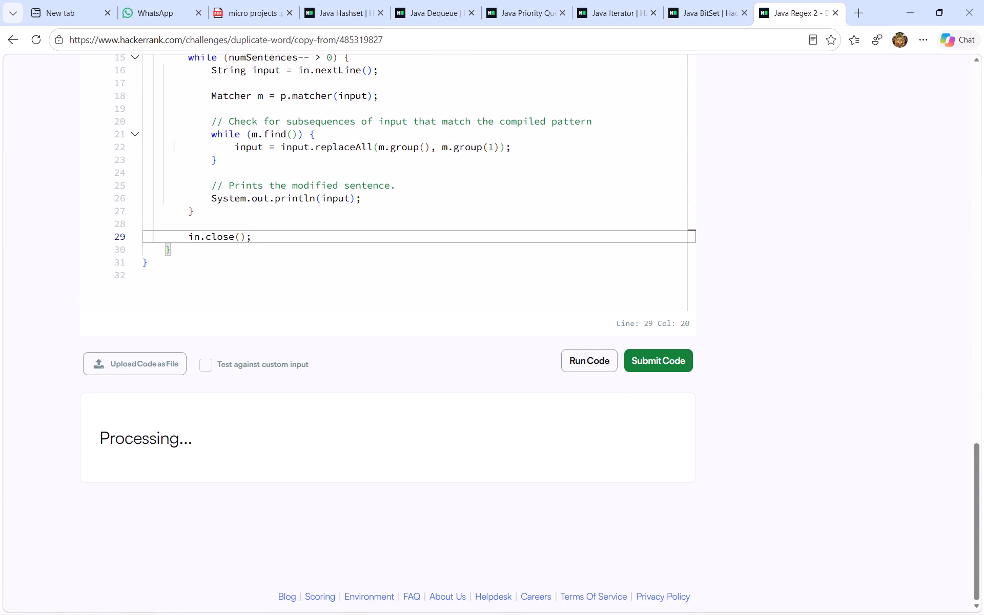
key(ctrl+a)
key(ctrl+c)
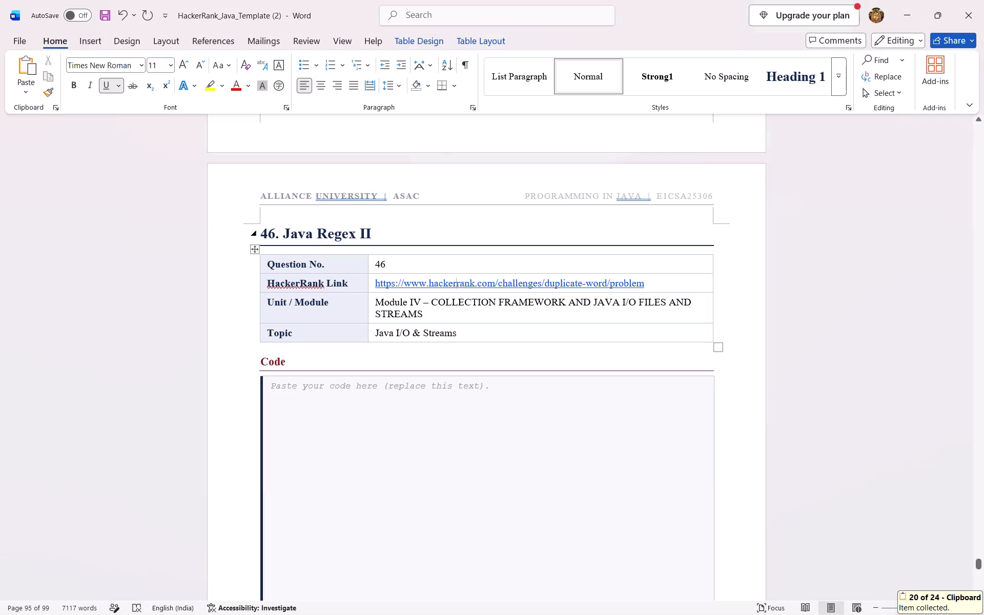
drag(500, 387, 438, 389)
drag(438, 389, 288, 394)
key(BackSpace)
key(ctrl+v)
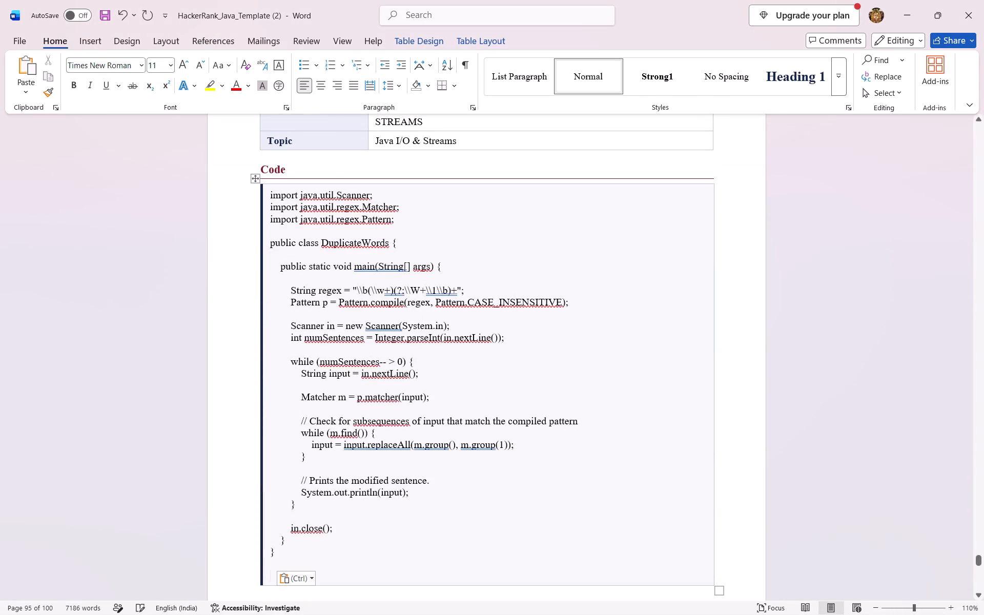
Capture a screen snip of the whole passed sample test result panel for Java Regex 2 - Duplicate Words in Edge.
scroll(473, 439, down, 2)
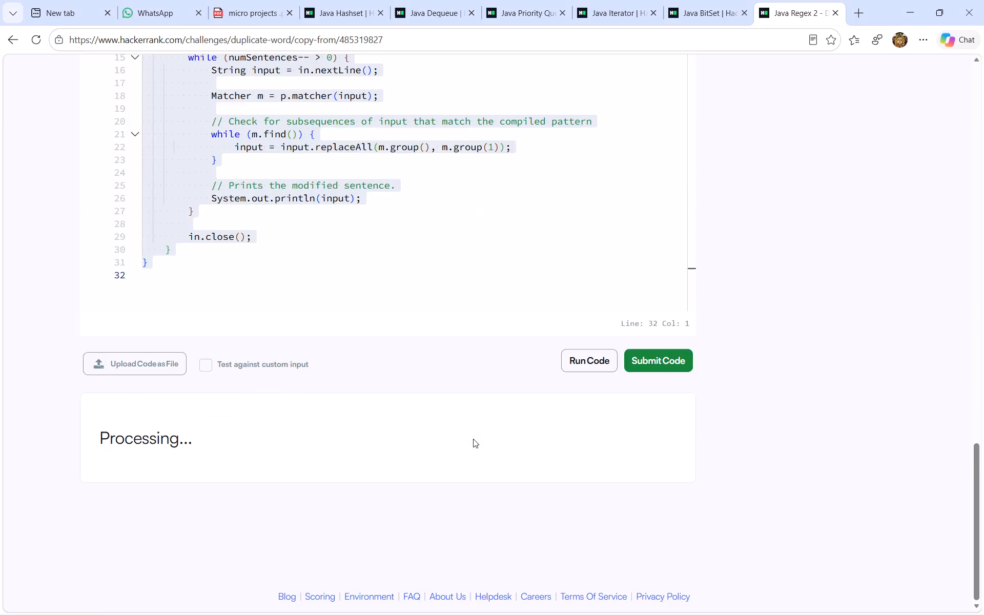
scroll(464, 502, down, 1)
key(shift+super+s)
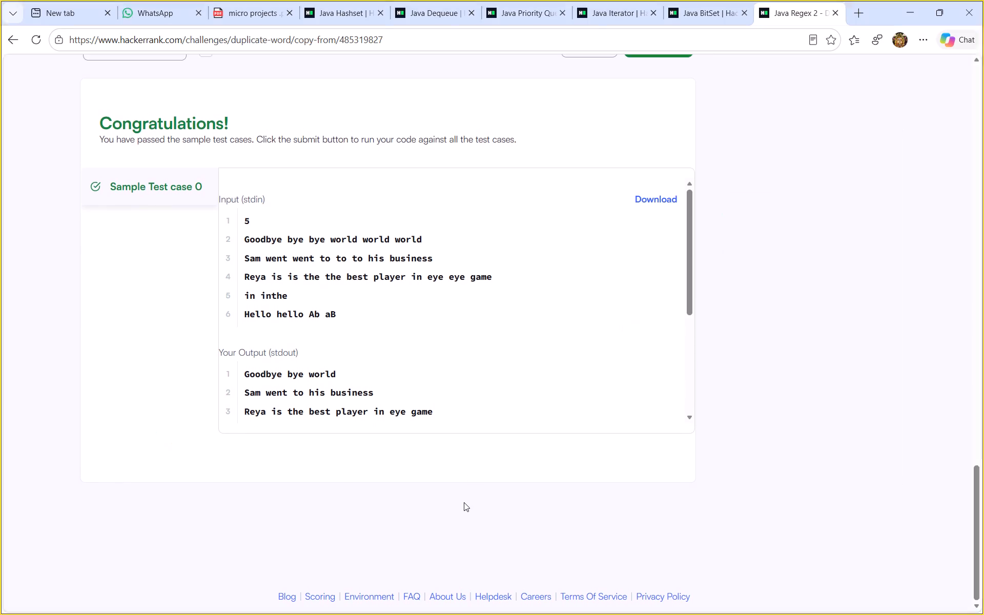
drag(81, 81, 86, 84)
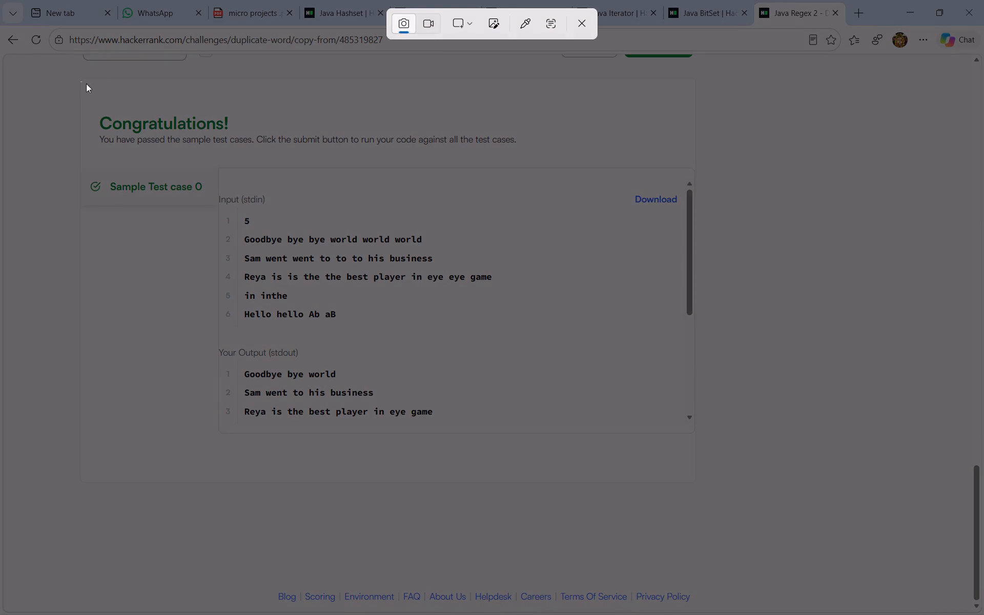
drag(86, 84, 606, 483)
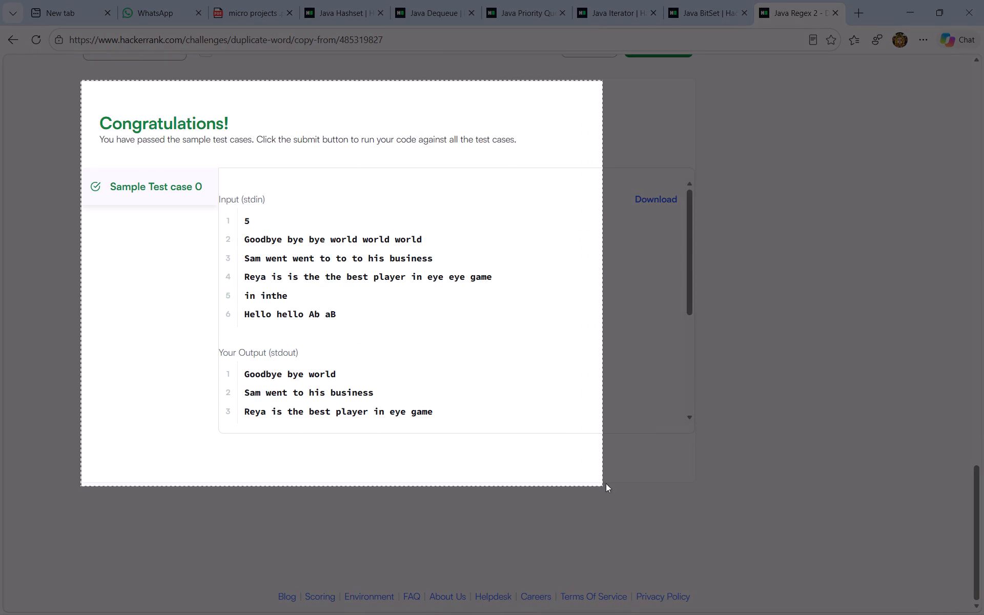
drag(606, 483, 691, 482)
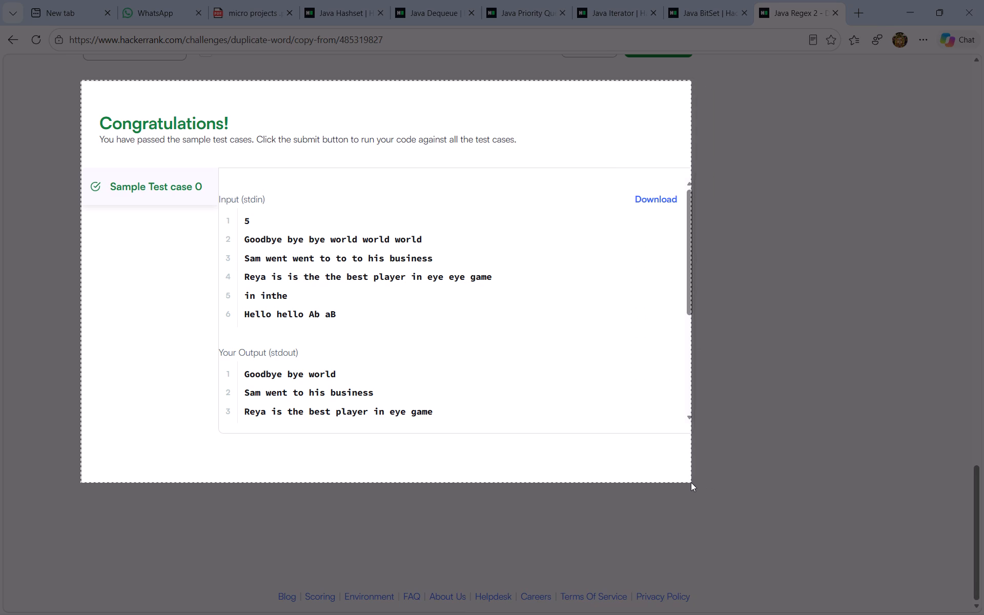
drag(691, 482, 696, 479)
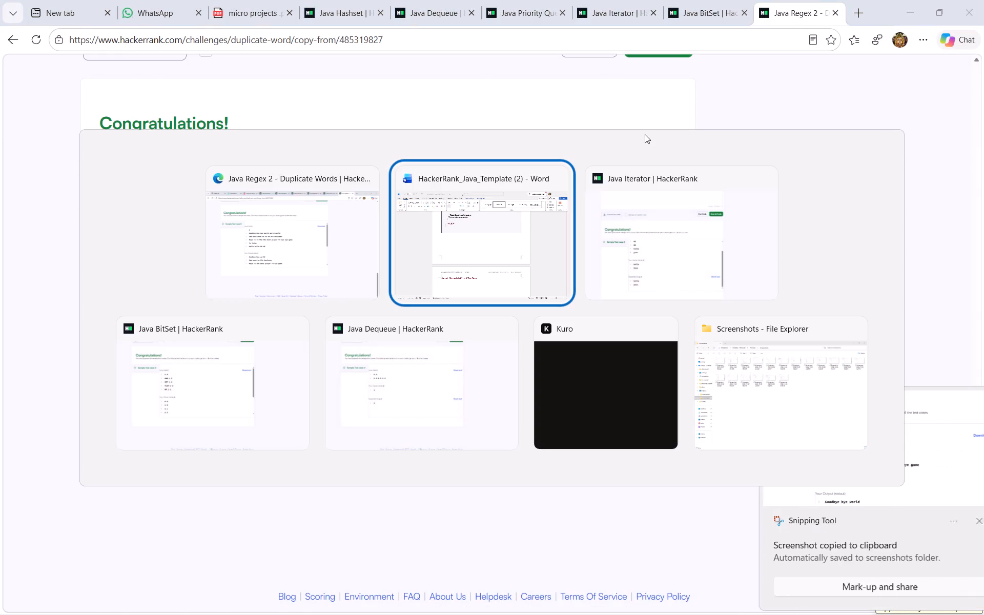
scroll(618, 224, down, 2)
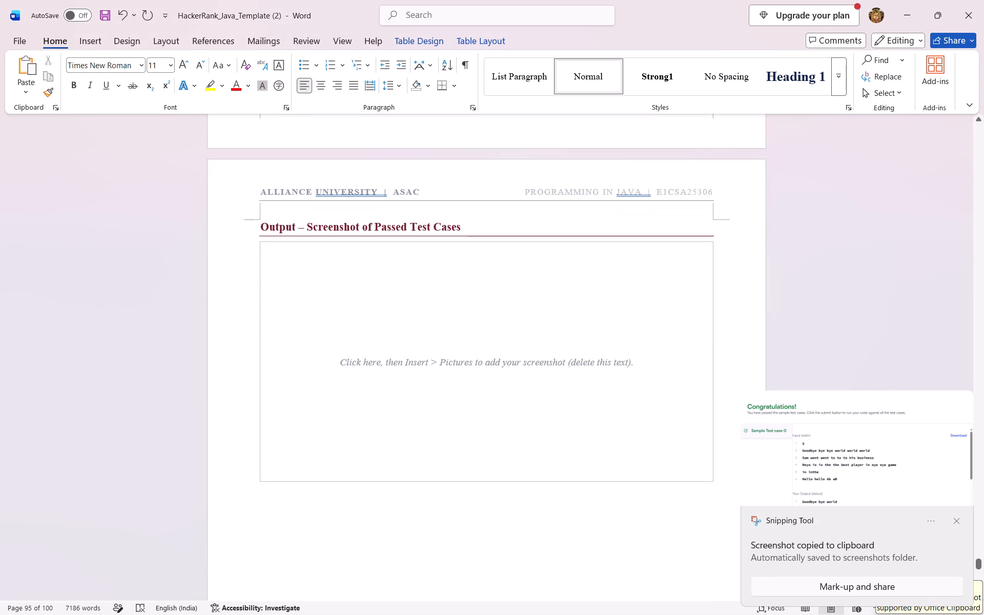
drag(638, 363, 352, 346)
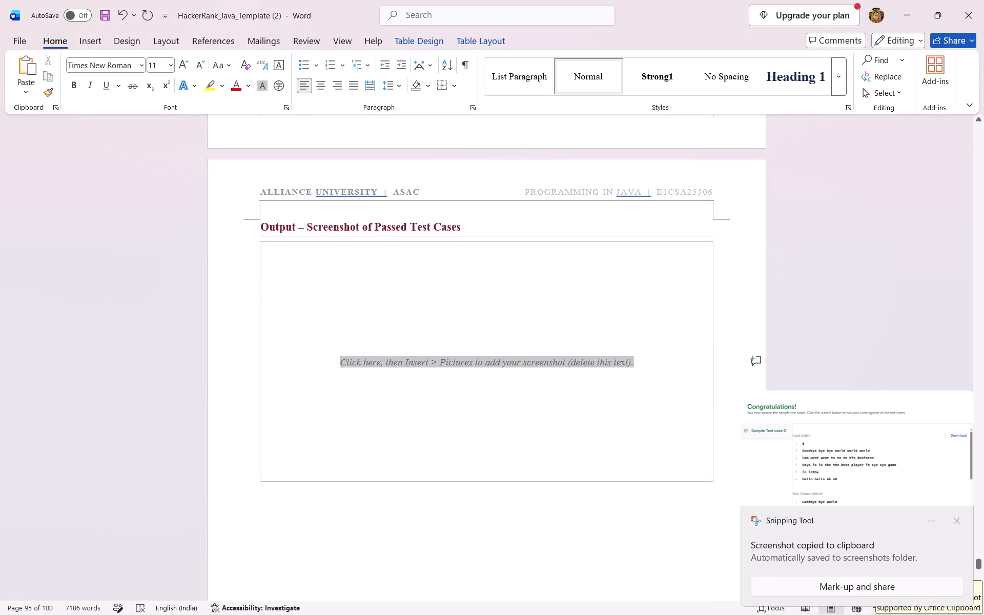
drag(352, 346, 351, 345)
key(BackSpace)
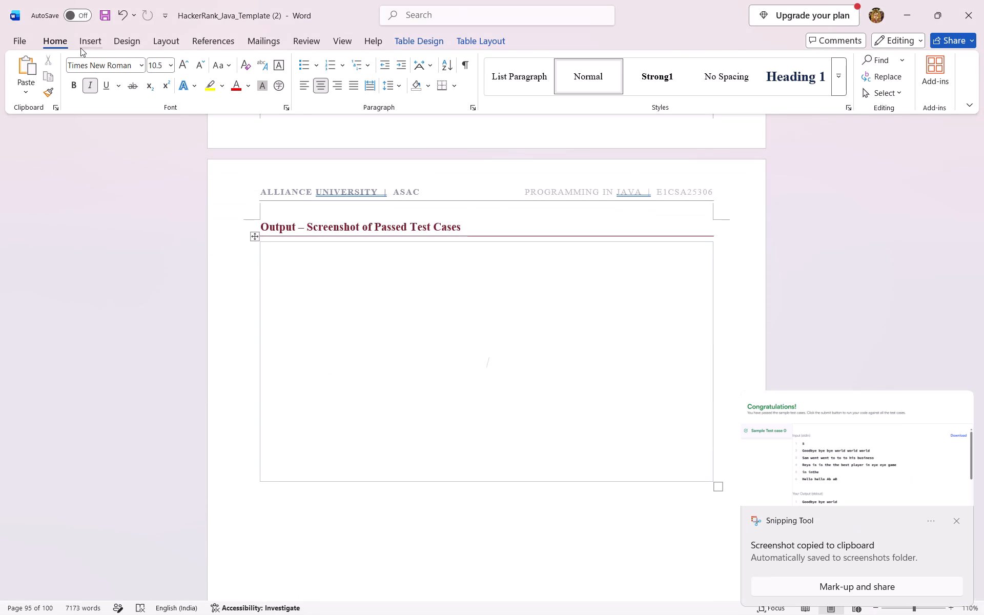
click(80, 48)
click(137, 64)
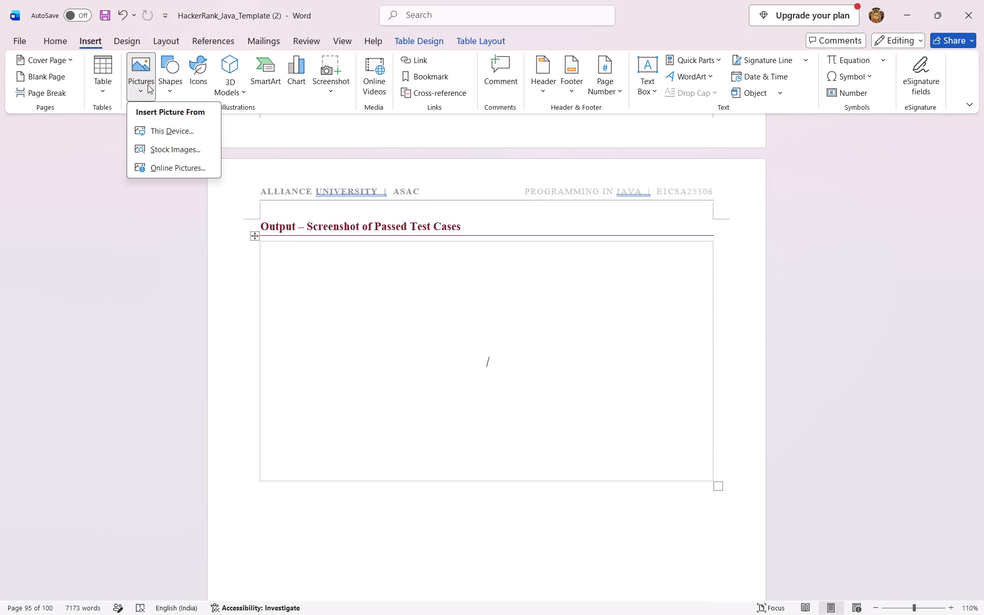
click(147, 134)
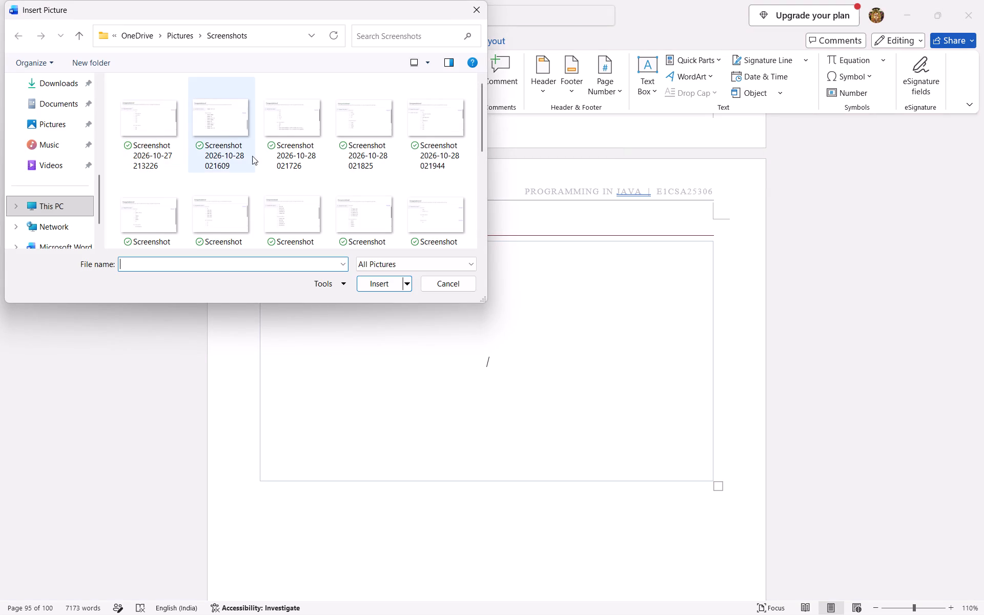
scroll(336, 194, down, 7)
click(295, 201)
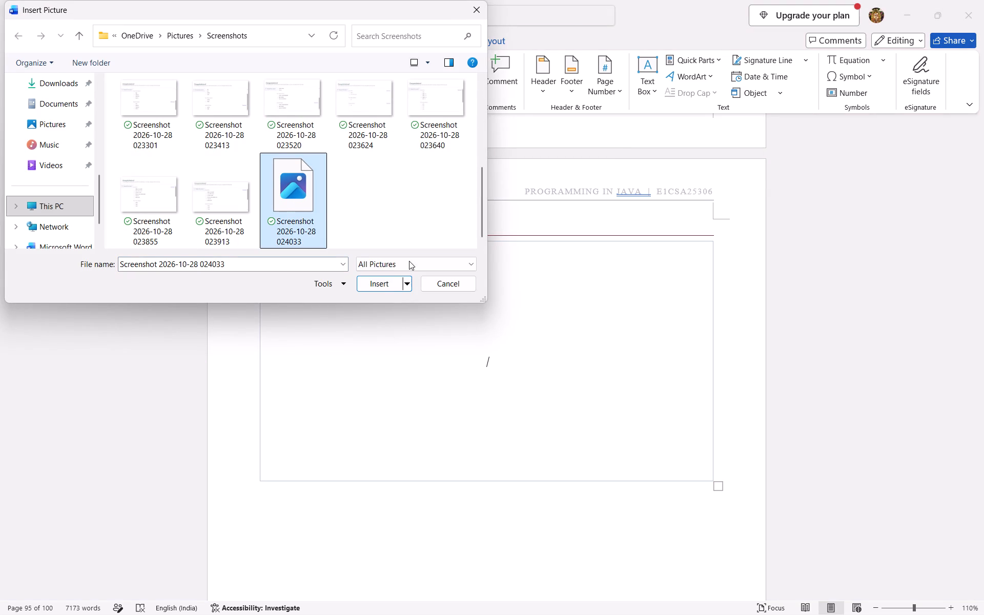
click(381, 281)
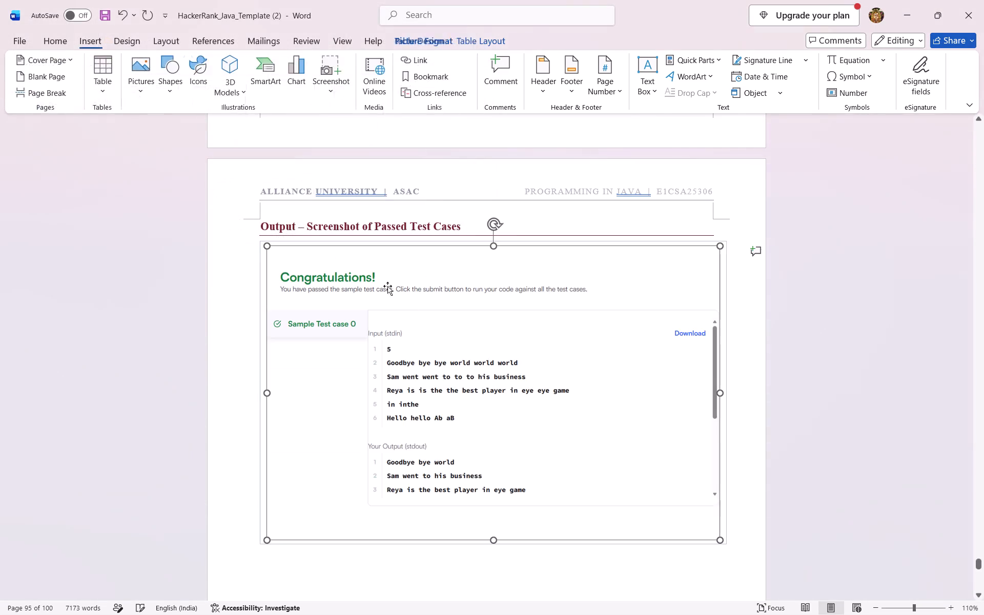
Delete the placeholder text in the code box of question 47, Valid Username Regular Expression.
scroll(441, 338, down, 3)
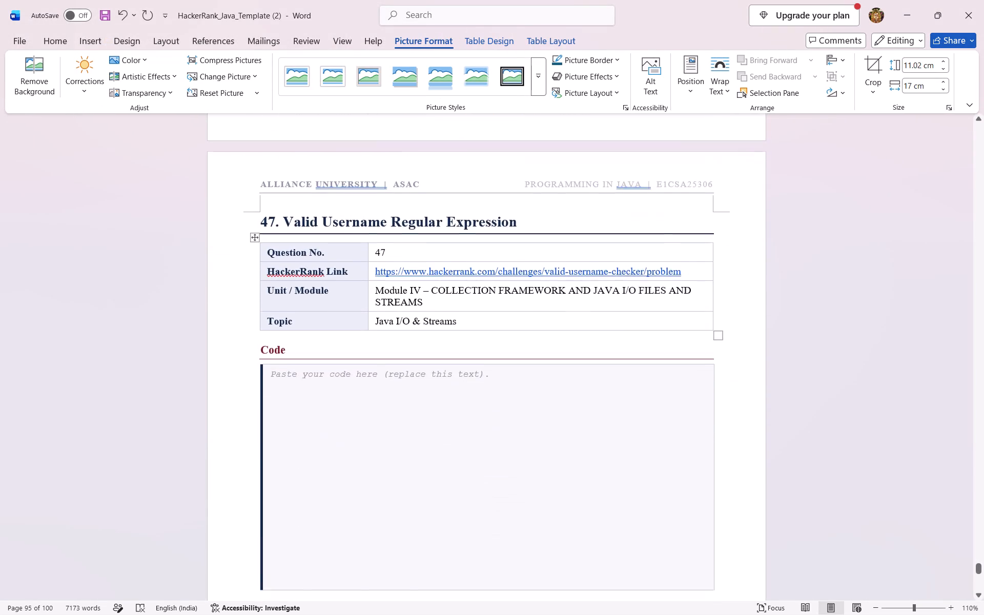
scroll(441, 338, down, 1)
drag(491, 330, 273, 336)
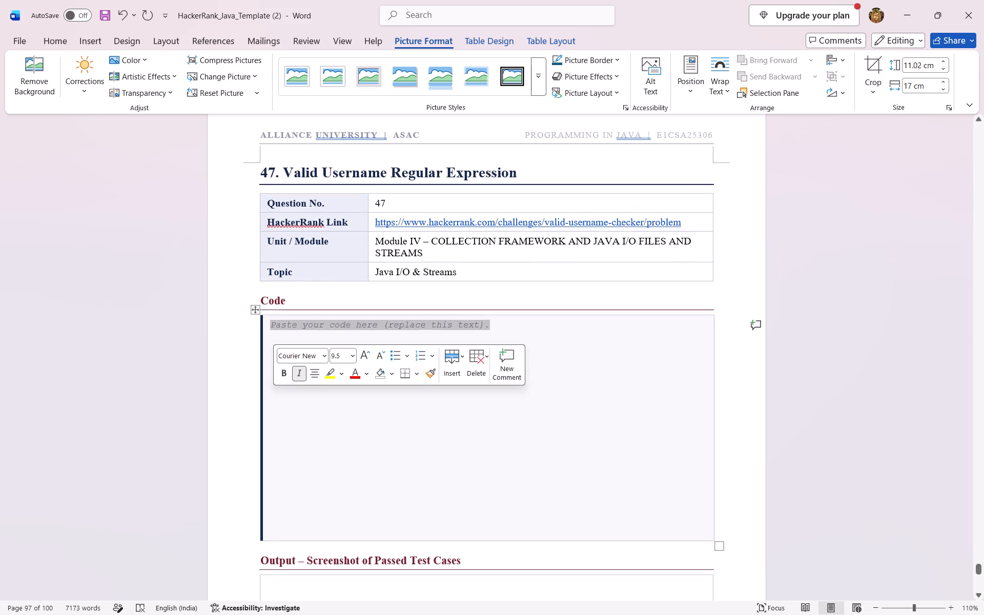
key(BackSpace)
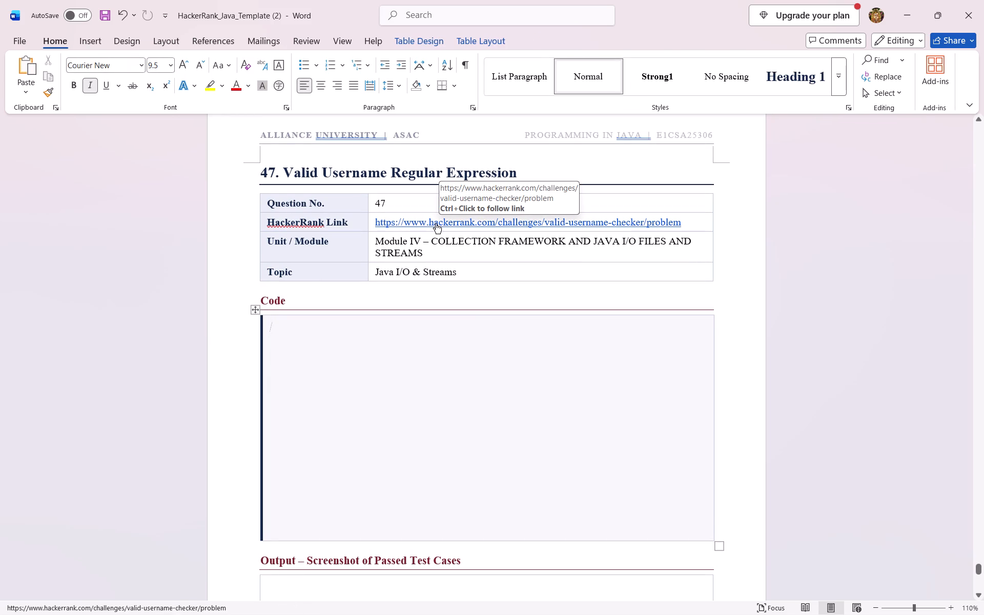
Open question 47's HackerRank link in Edge and close the finished Java Regex 2 tab.
ctrl+click(436, 223)
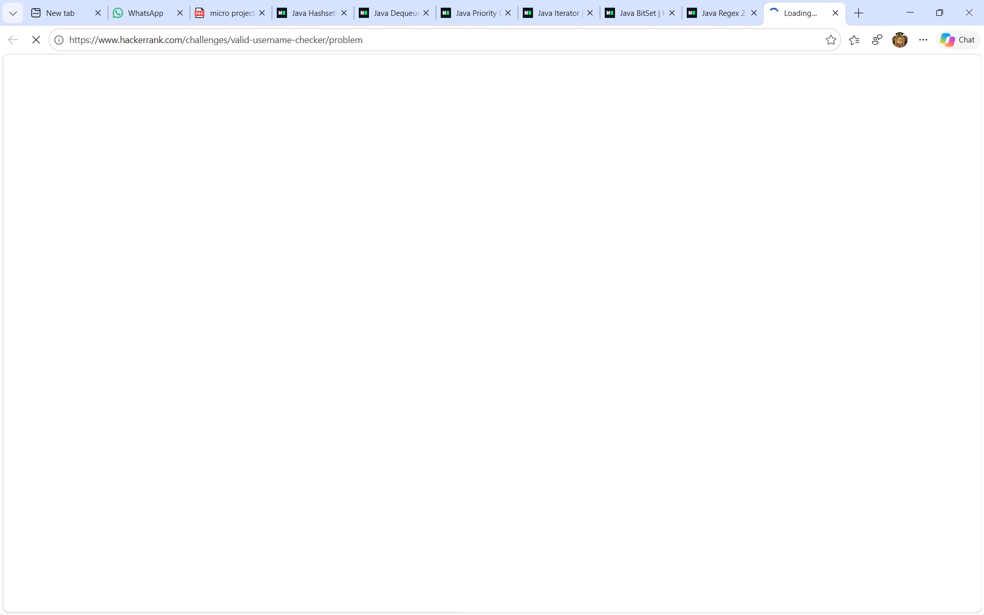
click(752, 13)
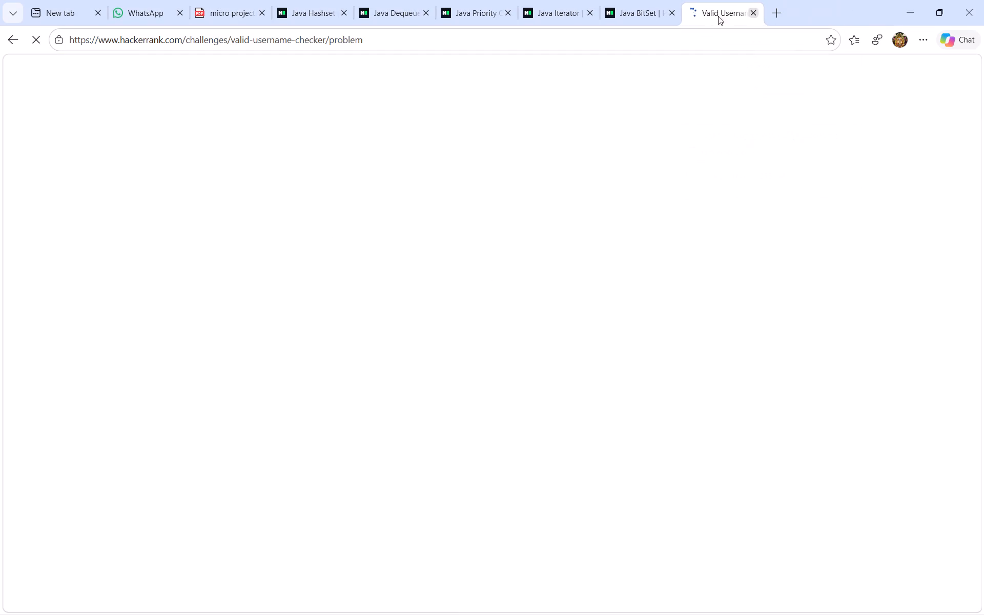
click(630, 133)
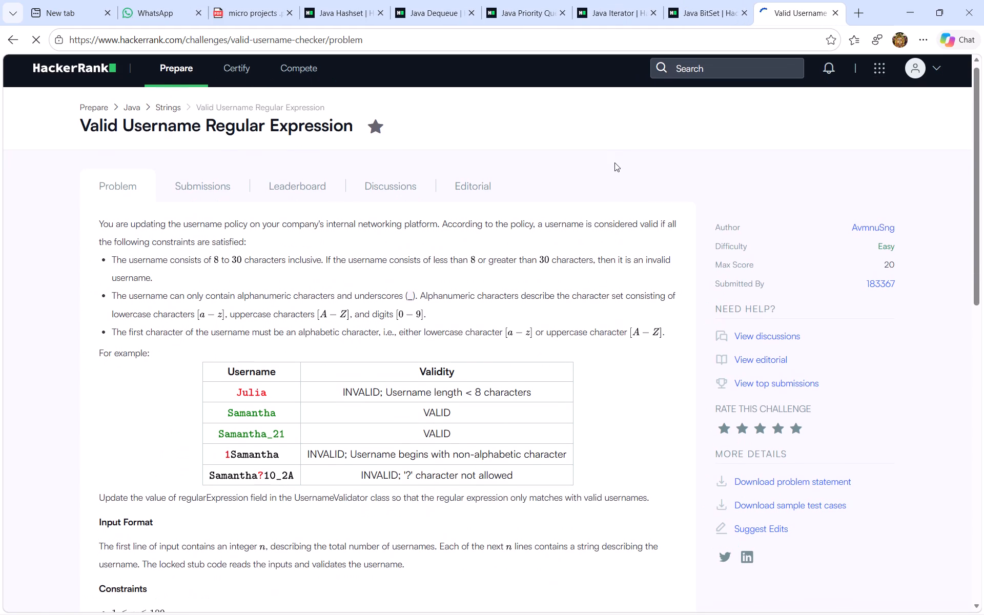
Open the 16-day-old accepted Java 8 submission of Valid Username Regular Expression in the code editor and run its code.
click(220, 185)
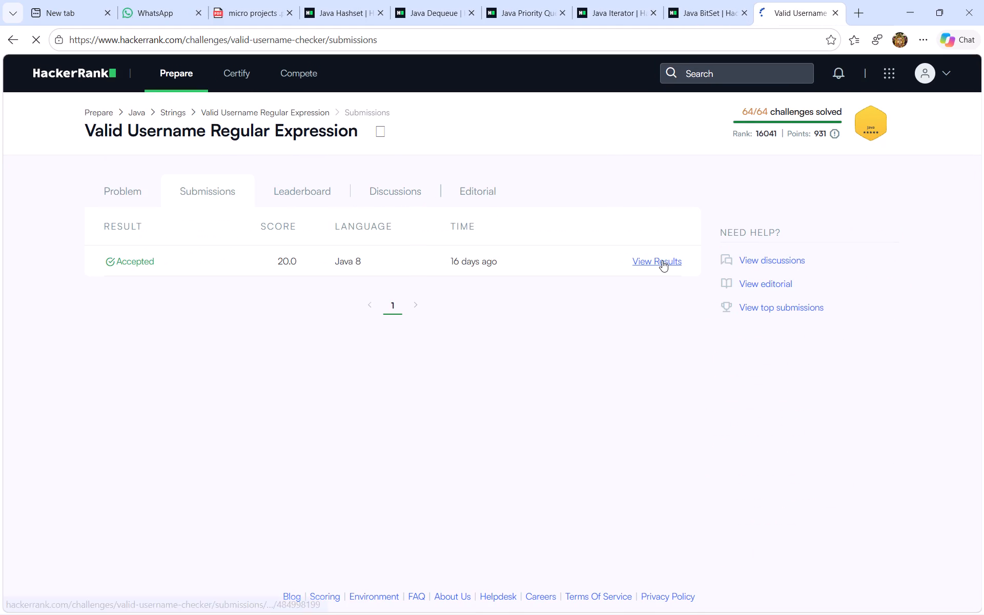
click(662, 260)
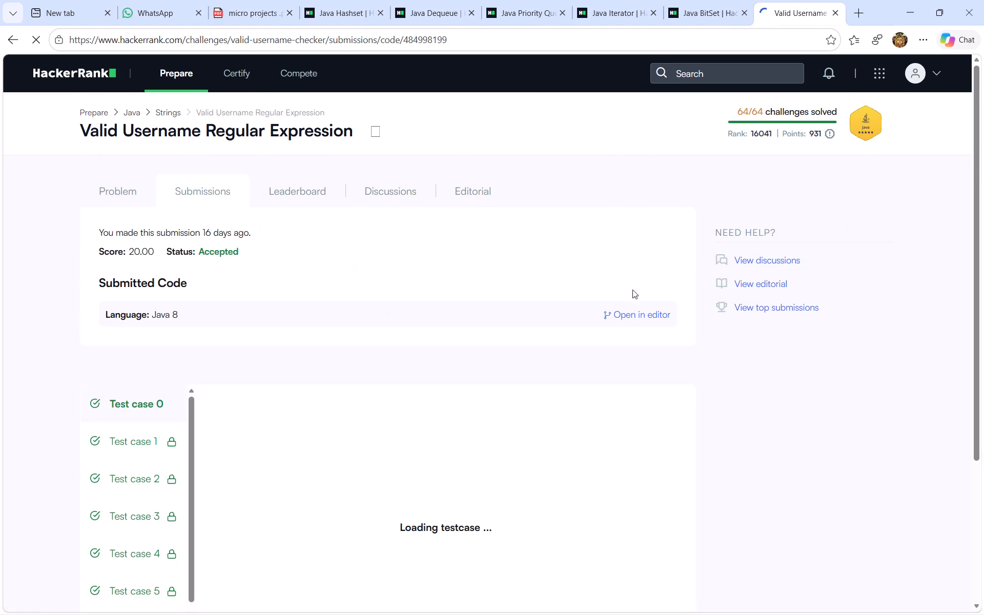
click(628, 319)
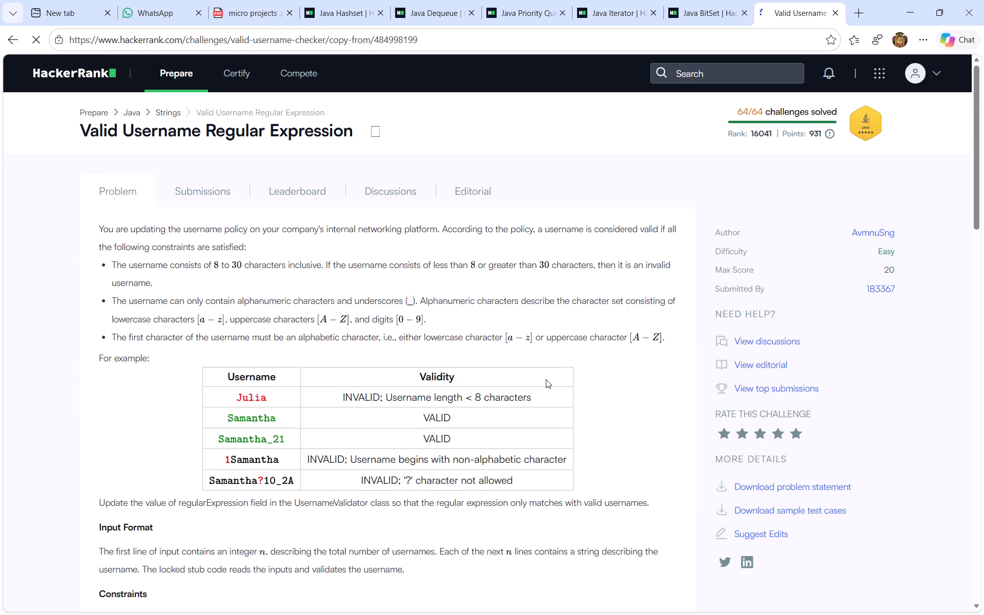
scroll(546, 379, down, 8)
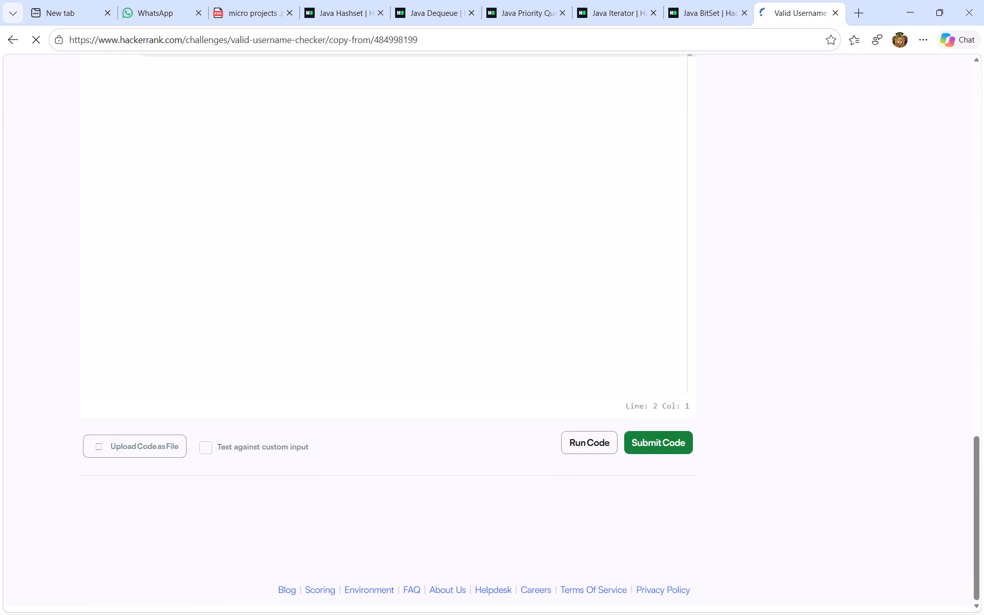
scroll(578, 358, down, 1)
click(566, 444)
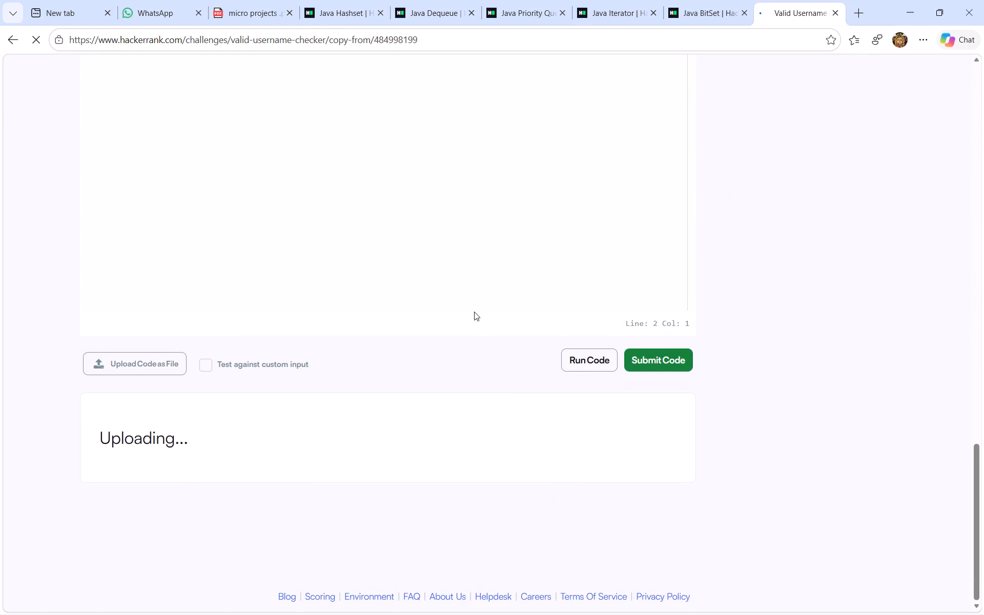
Copy the full UsernameValidator code from the HackerRank editor and paste it into question 47's empty code box in Word.
scroll(474, 312, up, 5)
click(358, 378)
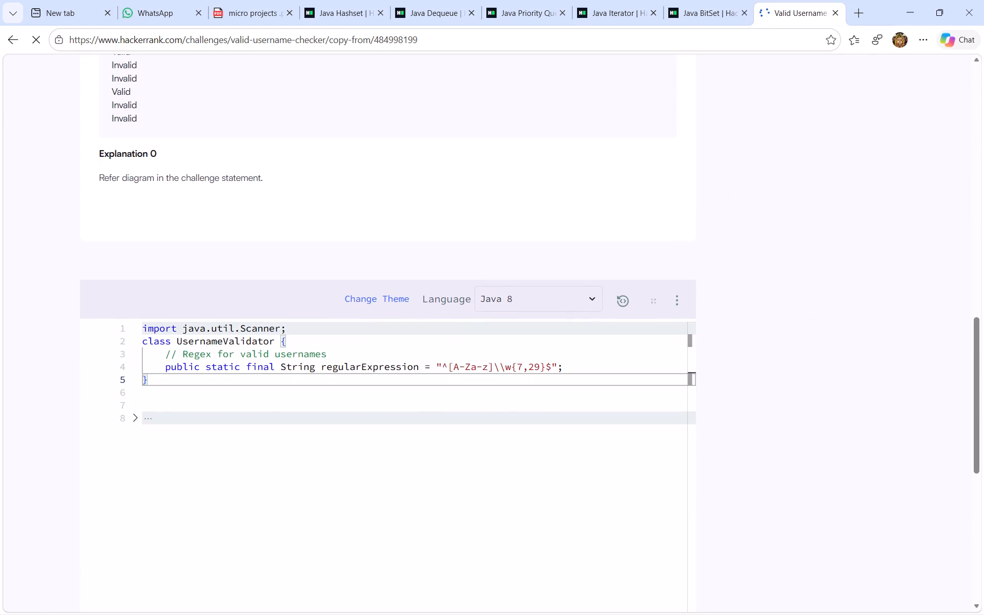
key(ctrl+a)
key(ctrl+c)
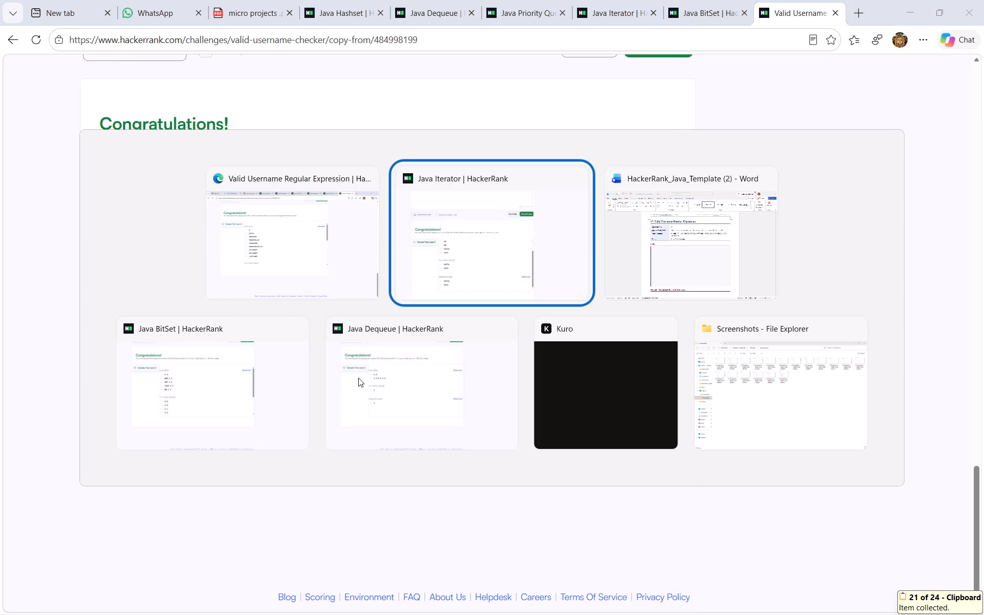
click(299, 327)
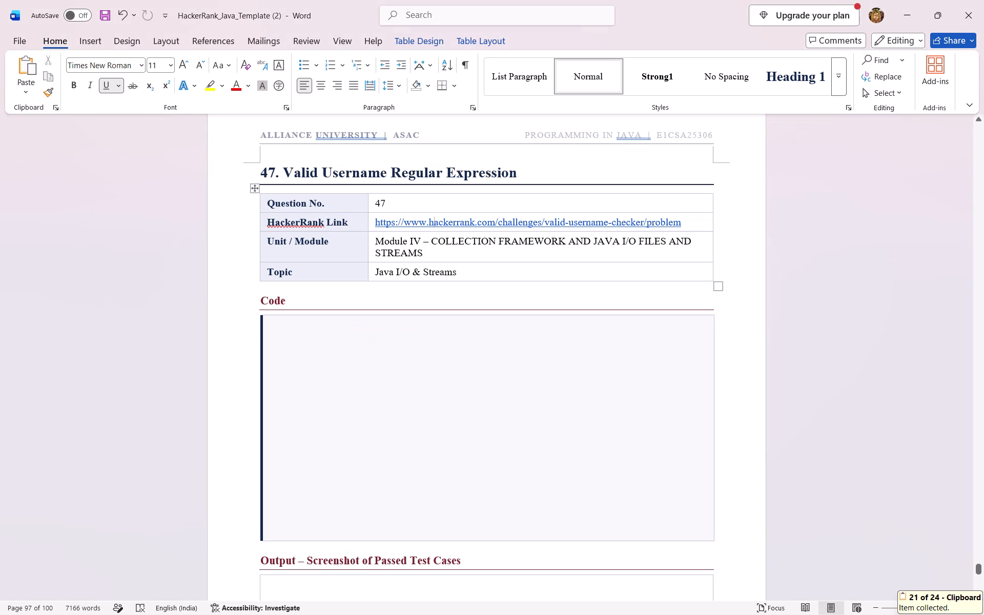
key(ctrl+v)
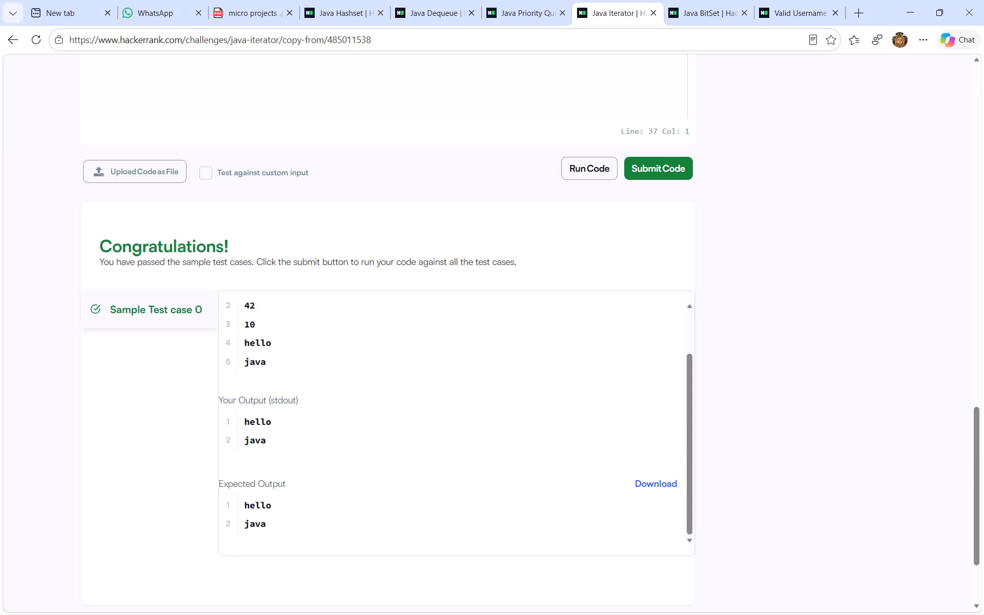
Capture a screen snip of the Congratulations panel for Valid Username Regular Expression in Edge, showing the program's output and the start of Expected Output.
click(794, 16)
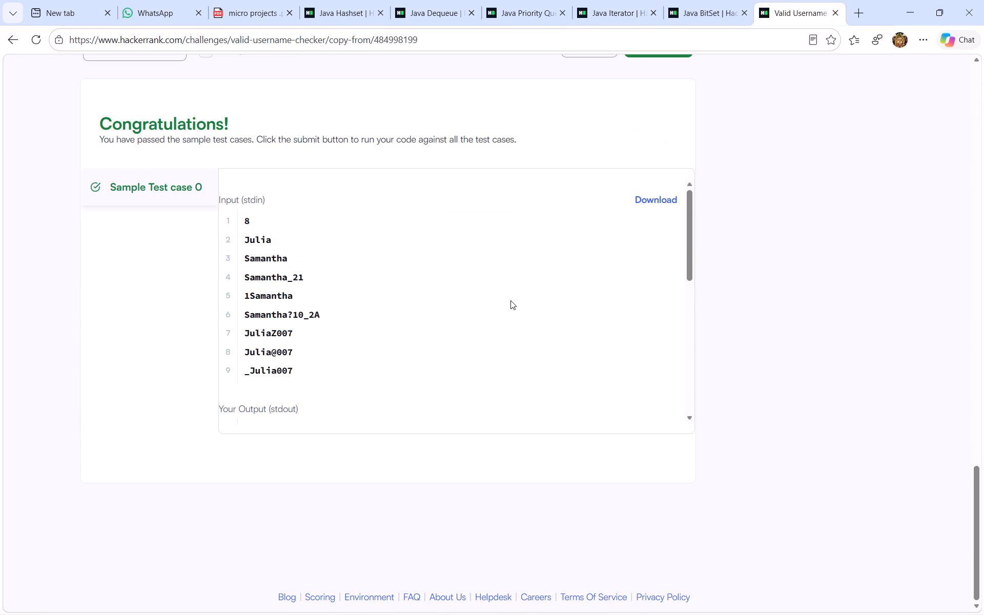
scroll(510, 300, down, 7)
scroll(510, 300, right, 1)
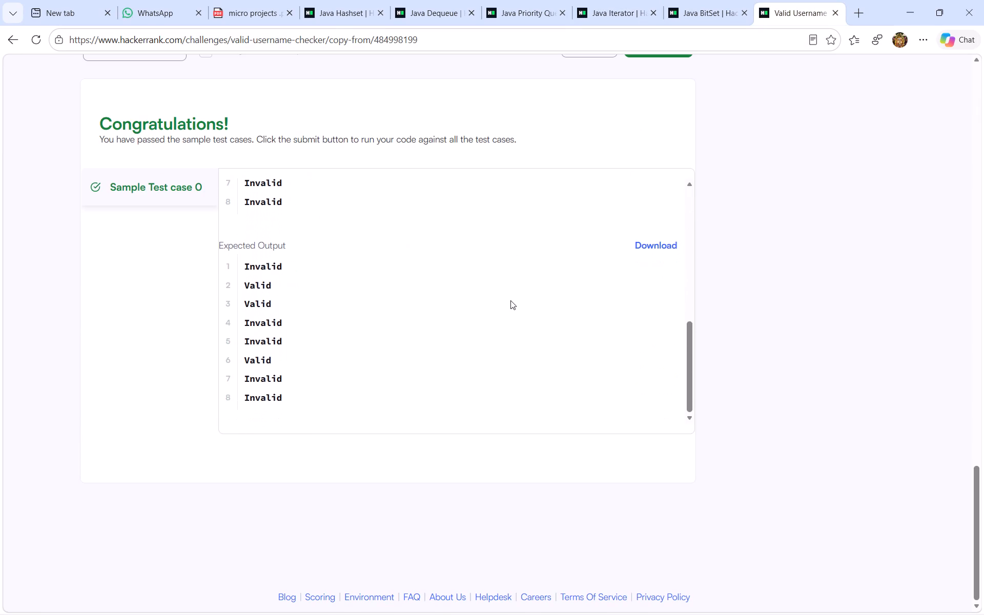
scroll(510, 300, right, 1)
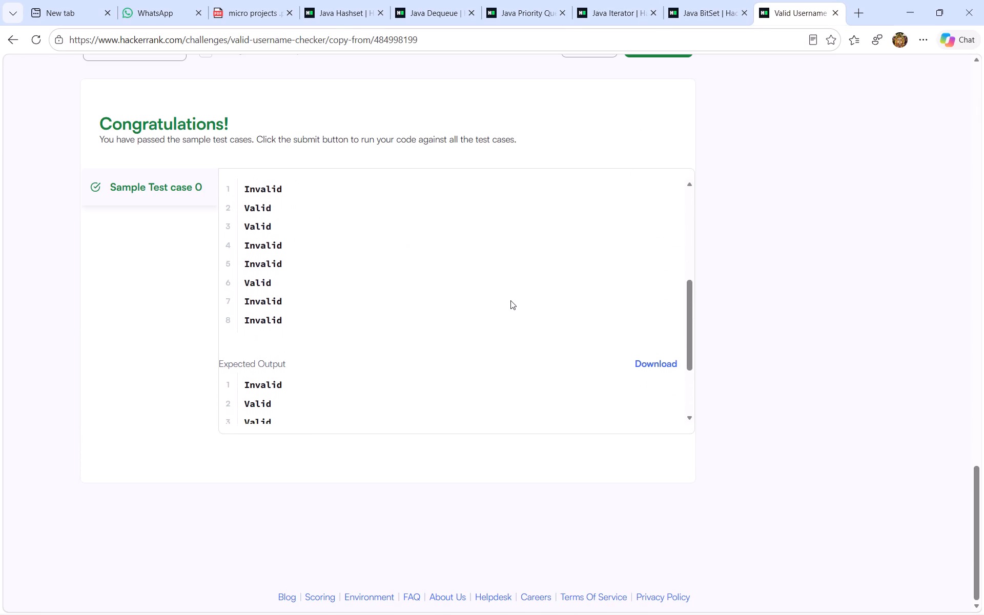
scroll(510, 300, right, 1)
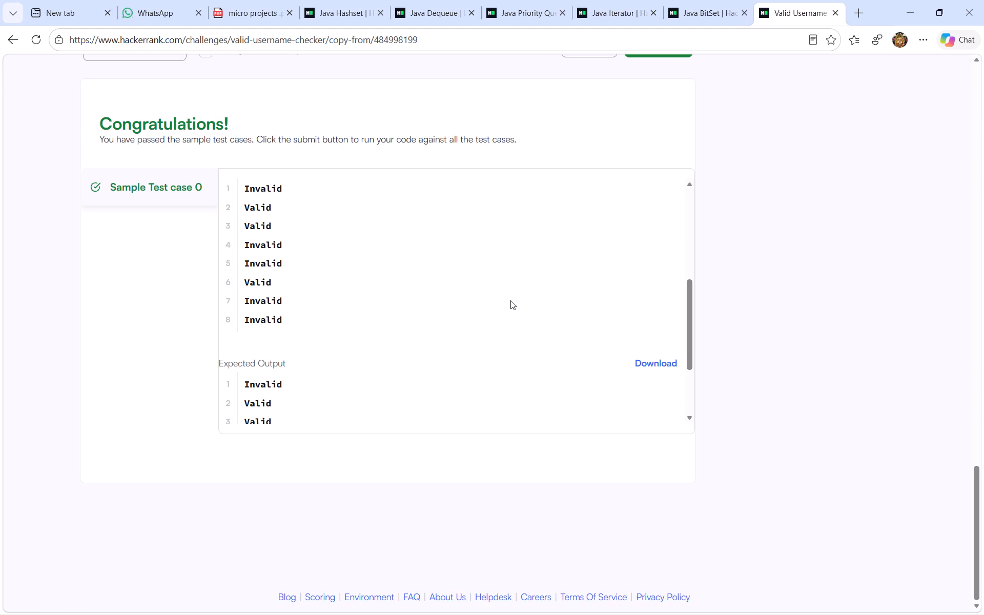
key(shift+super+s)
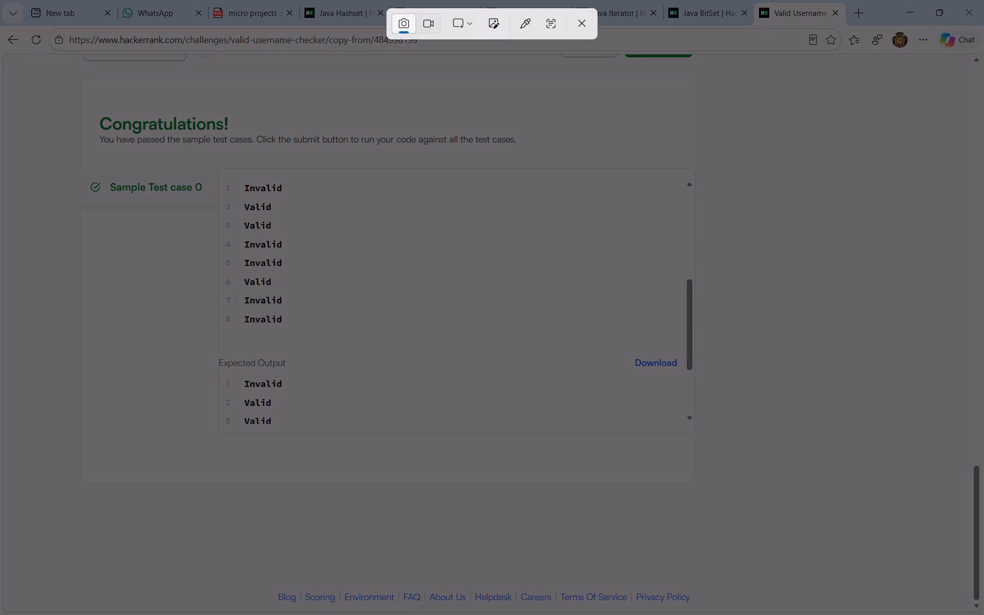
drag(77, 78, 371, 212)
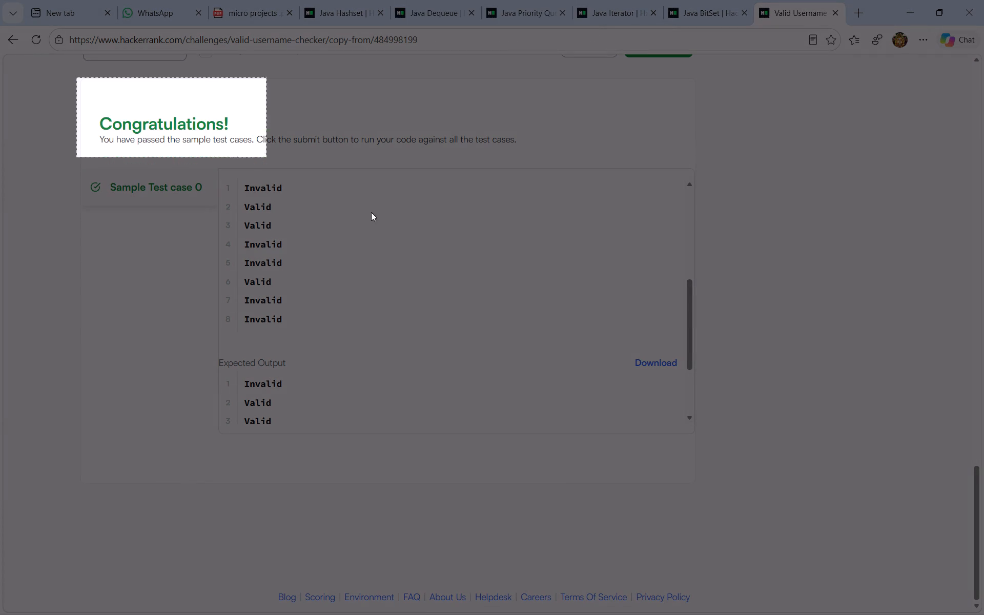
drag(371, 212, 702, 469)
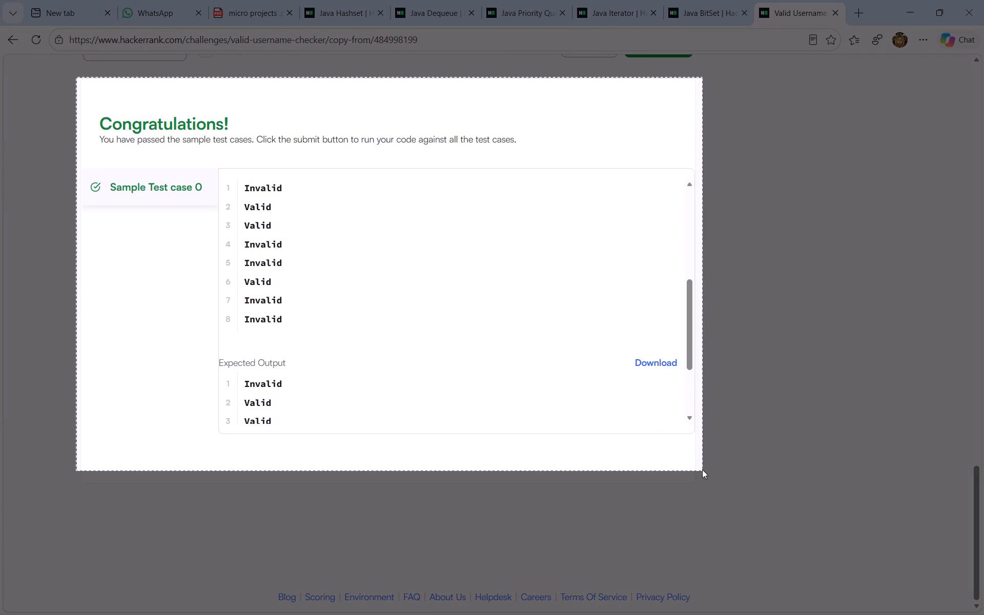
drag(702, 469, 695, 444)
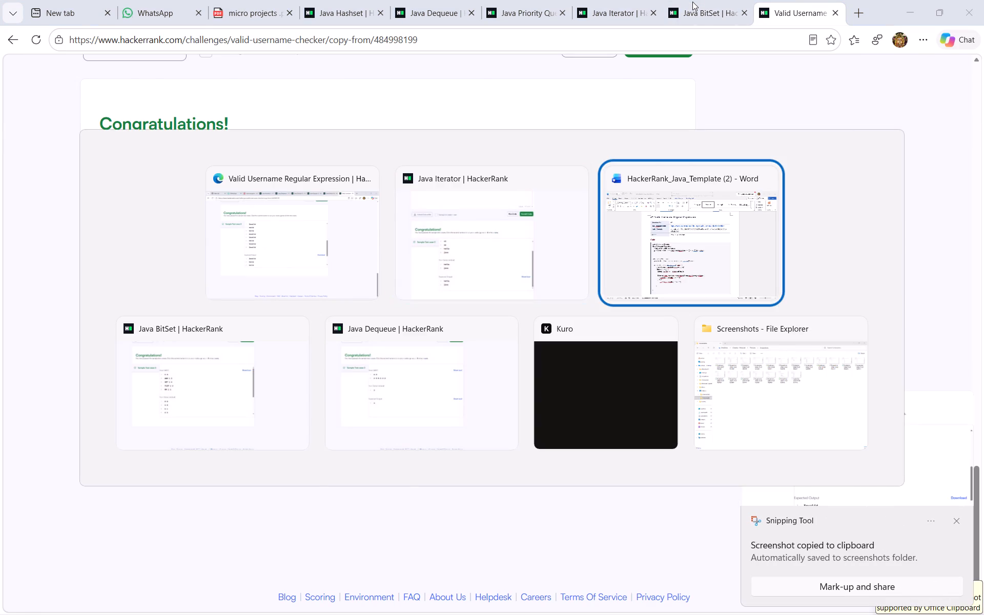
Delete the placeholder text in question 47's Output – Screenshot of Passed Test Cases box in Word.
scroll(654, 161, down, 3)
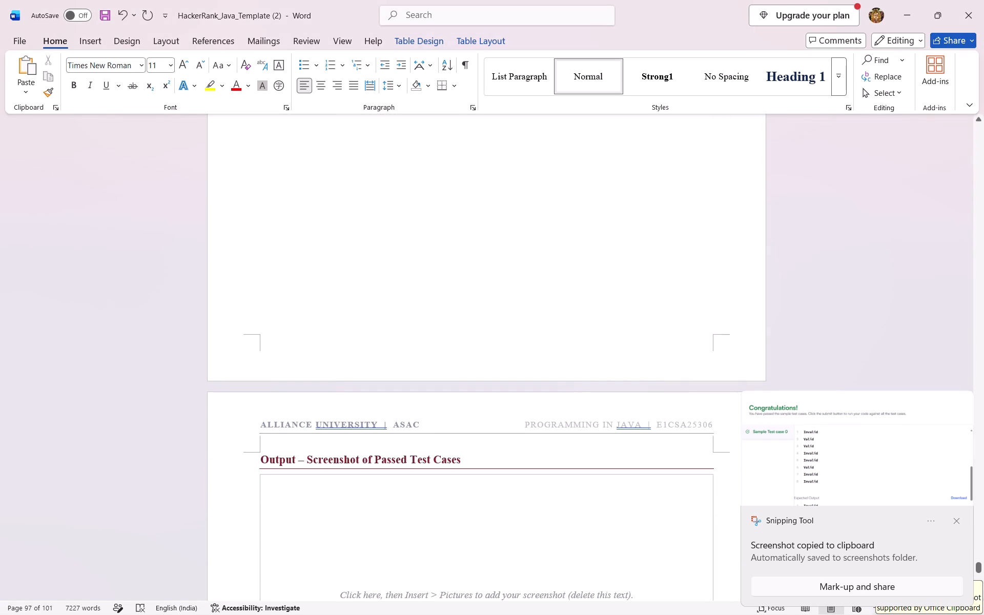
scroll(553, 426, down, 2)
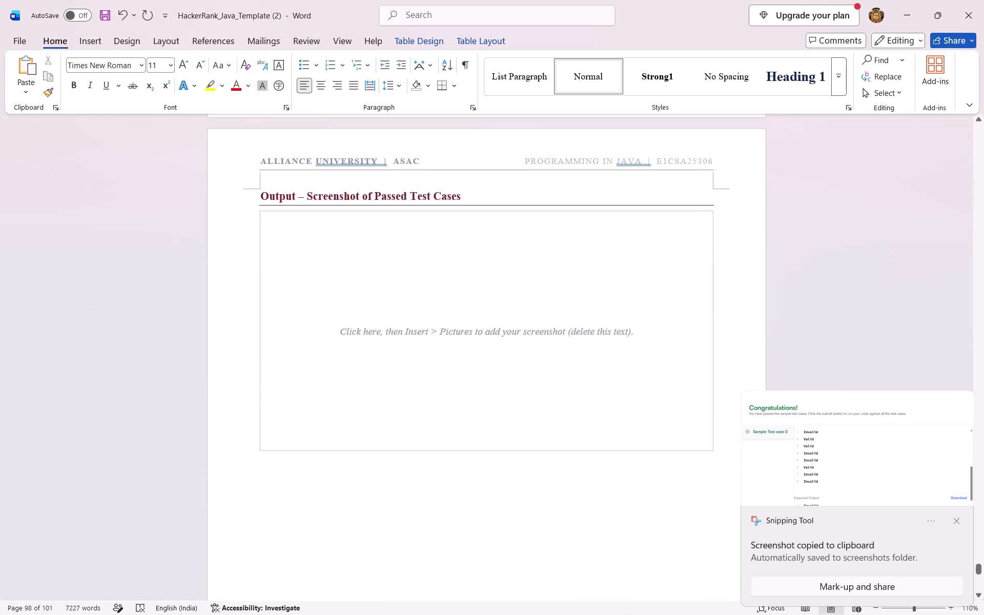
drag(646, 331, 535, 336)
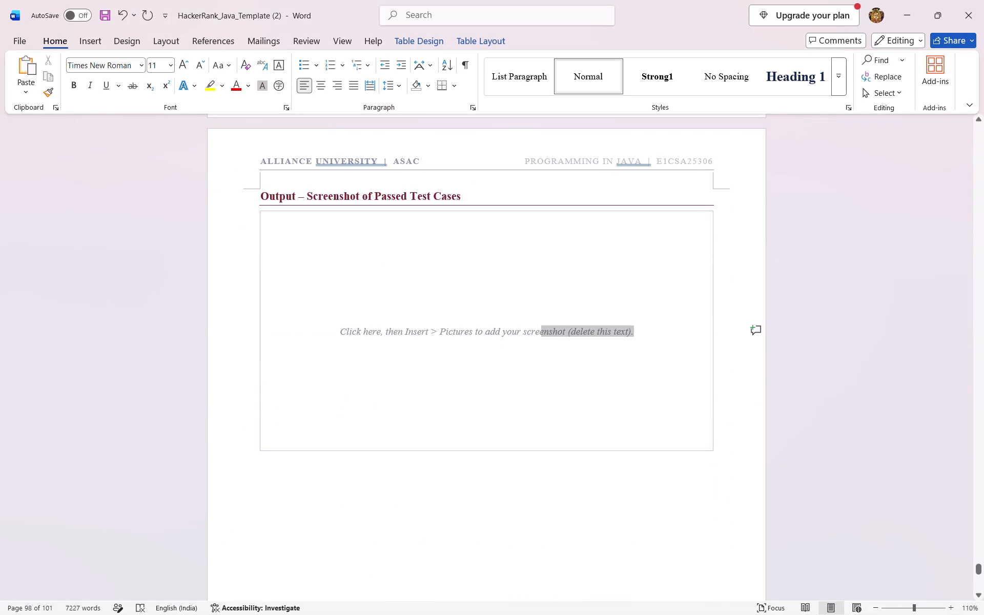
drag(535, 336, 353, 346)
key(BackSpace)
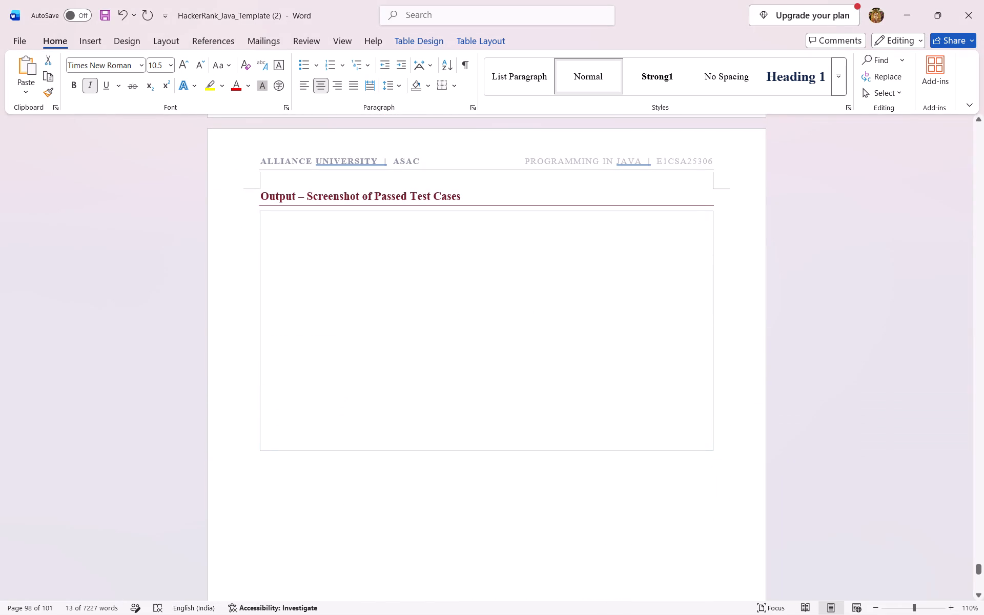
click(93, 39)
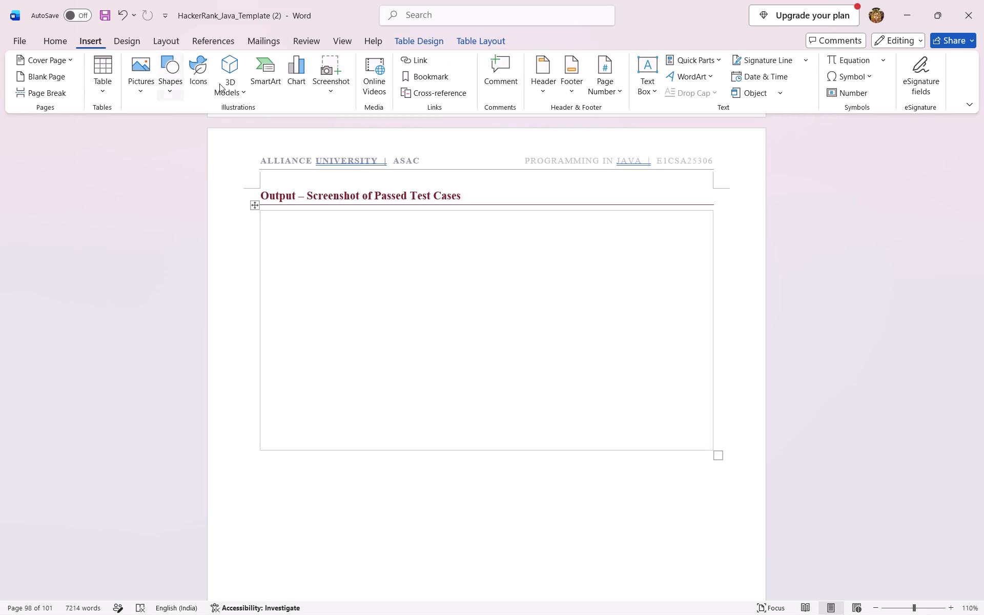
click(139, 70)
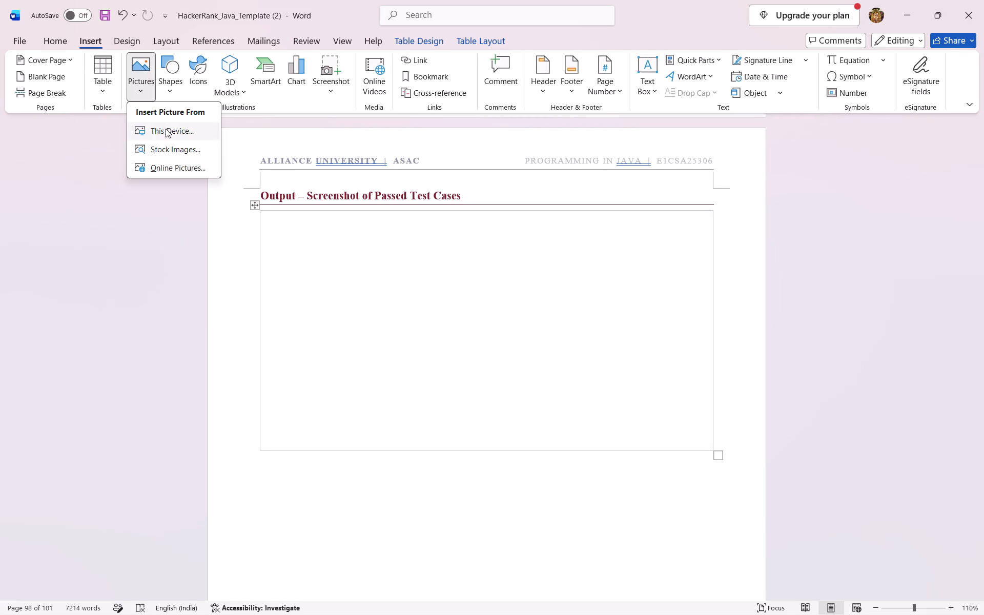
click(166, 129)
scroll(319, 182, down, 7)
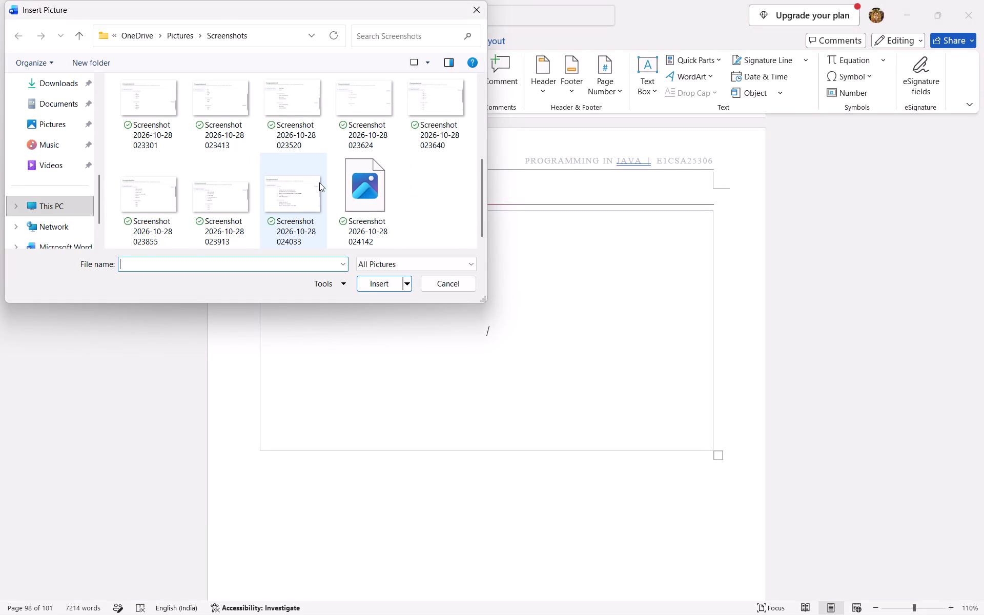
click(367, 207)
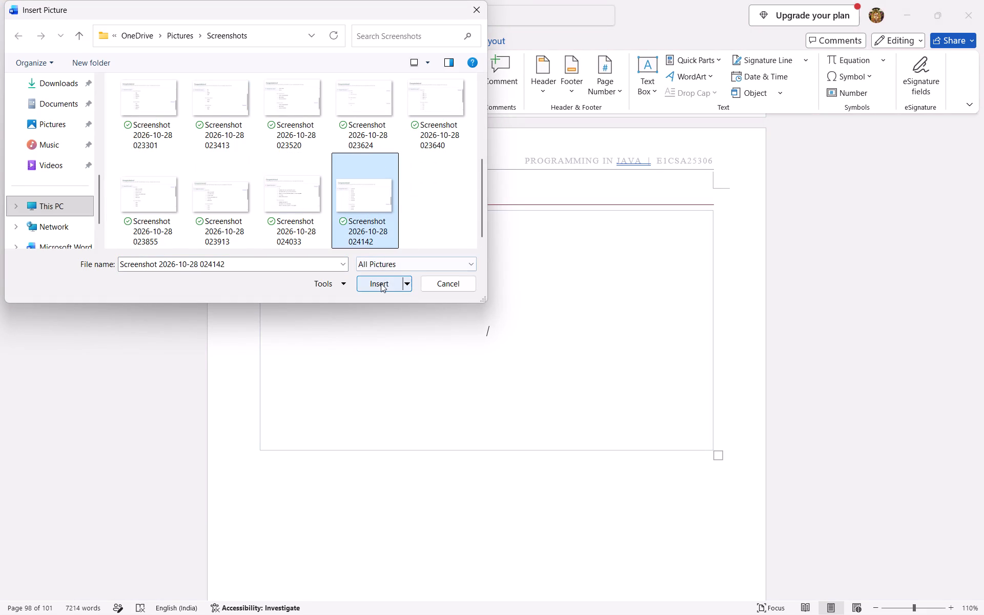
click(381, 283)
scroll(381, 283, down, 1)
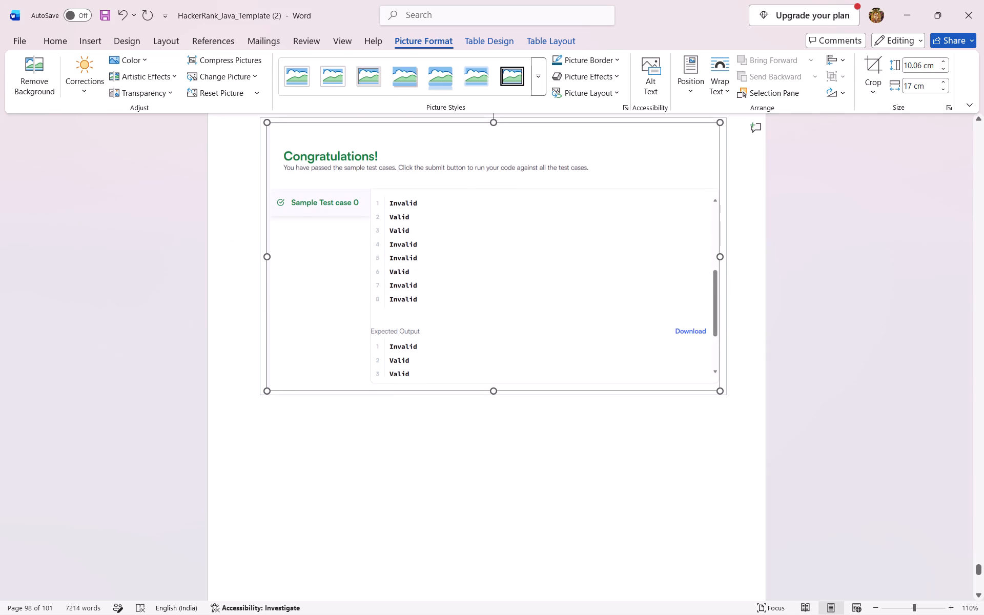
click(400, 422)
scroll(400, 422, down, 1)
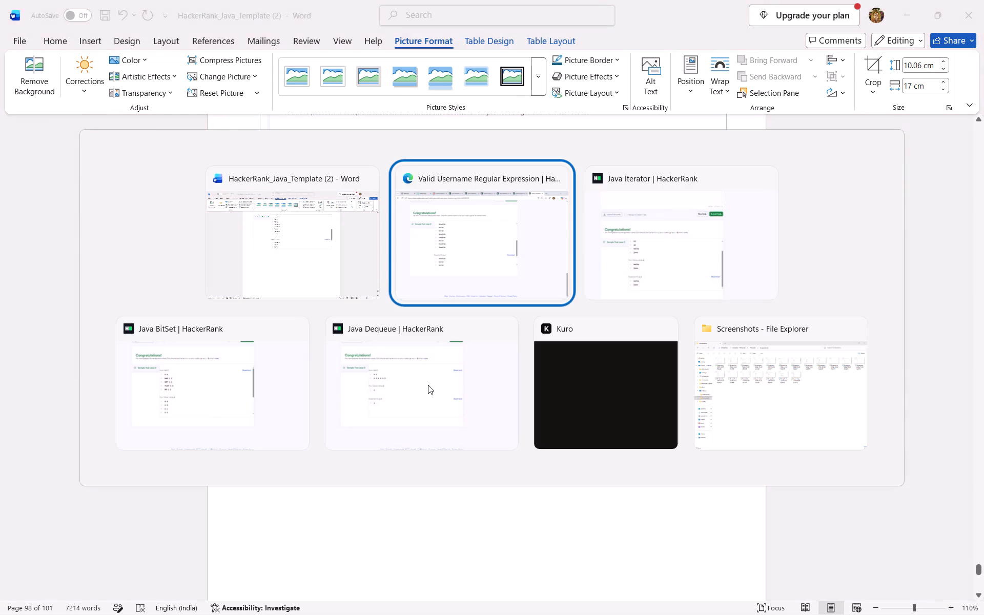
Capture a second screen snip in Edge covering the complete Expected Output section of the Valid Username test case.
scroll(449, 368, down, 3)
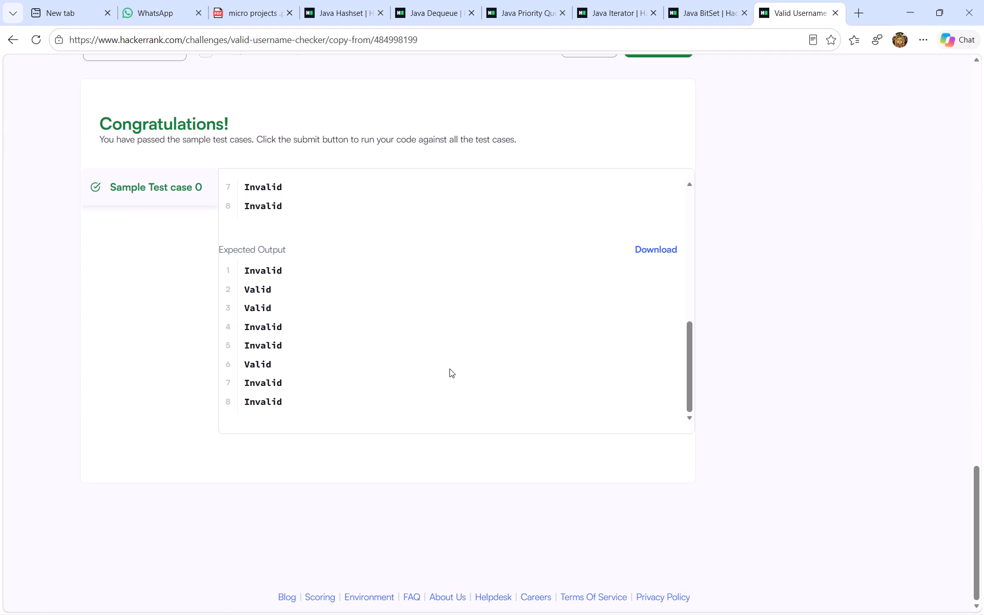
key(shift+super+s)
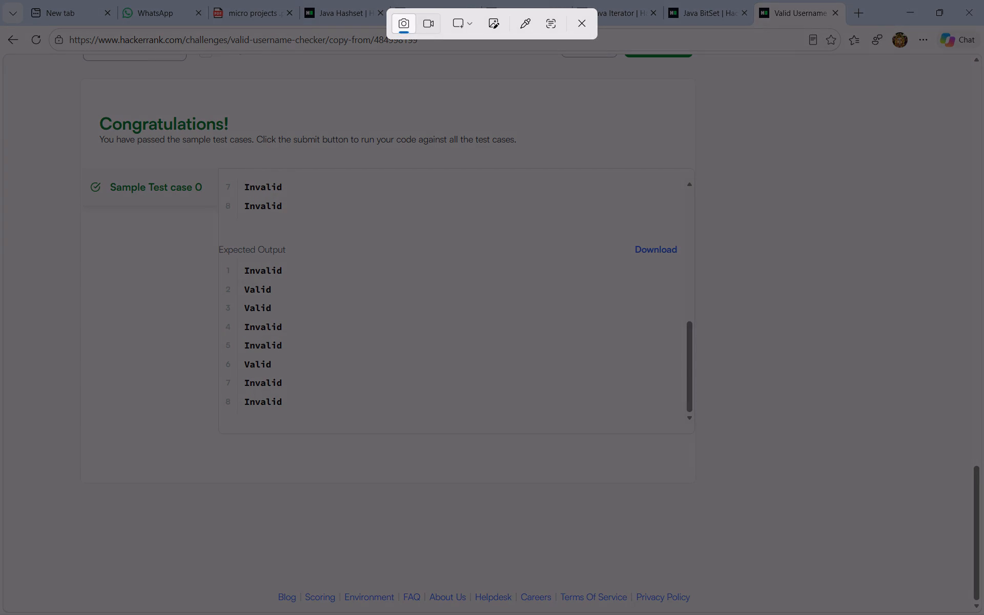
drag(217, 242, 662, 455)
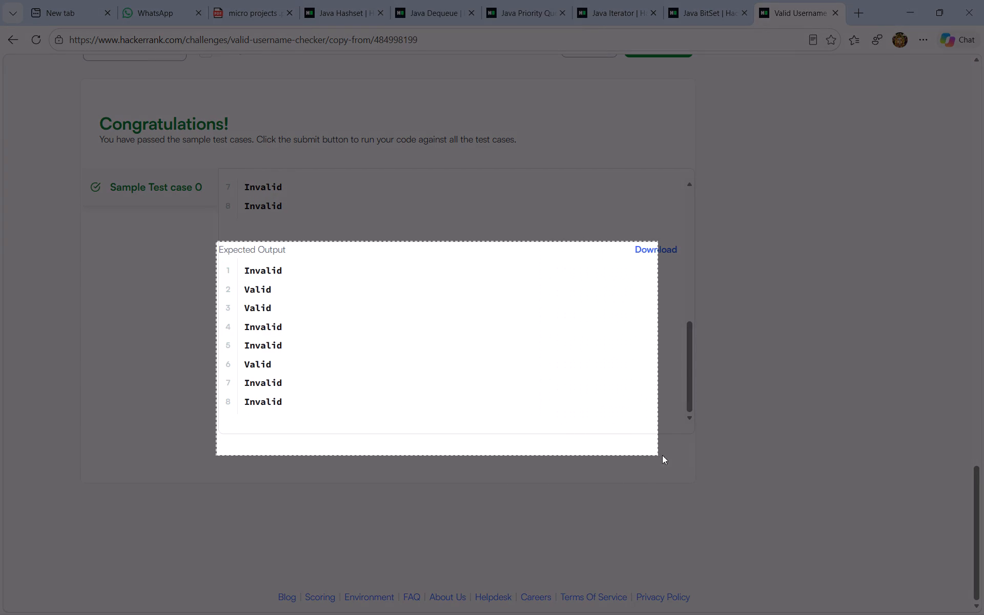
drag(662, 455, 686, 430)
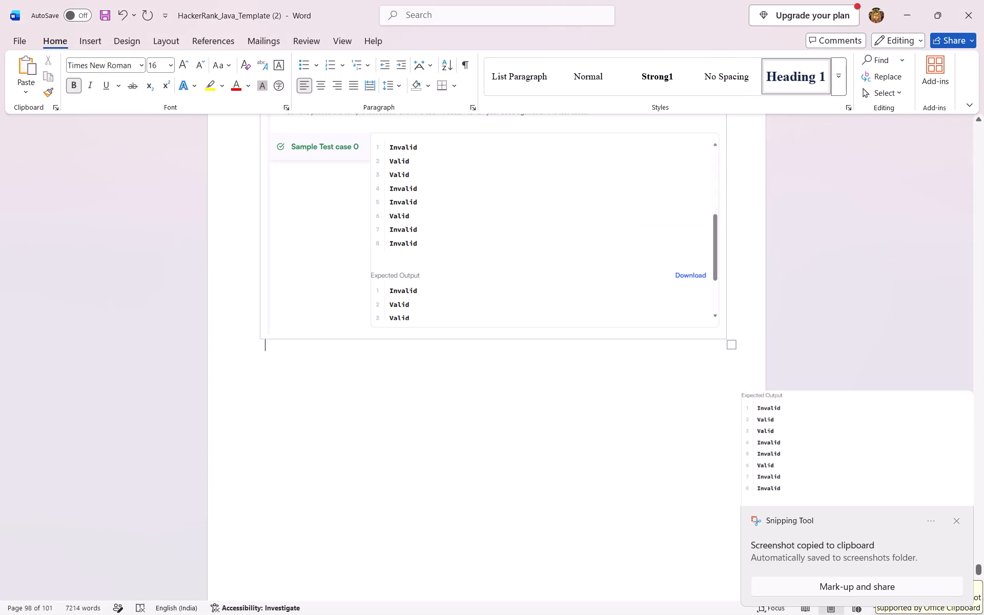
click(725, 316)
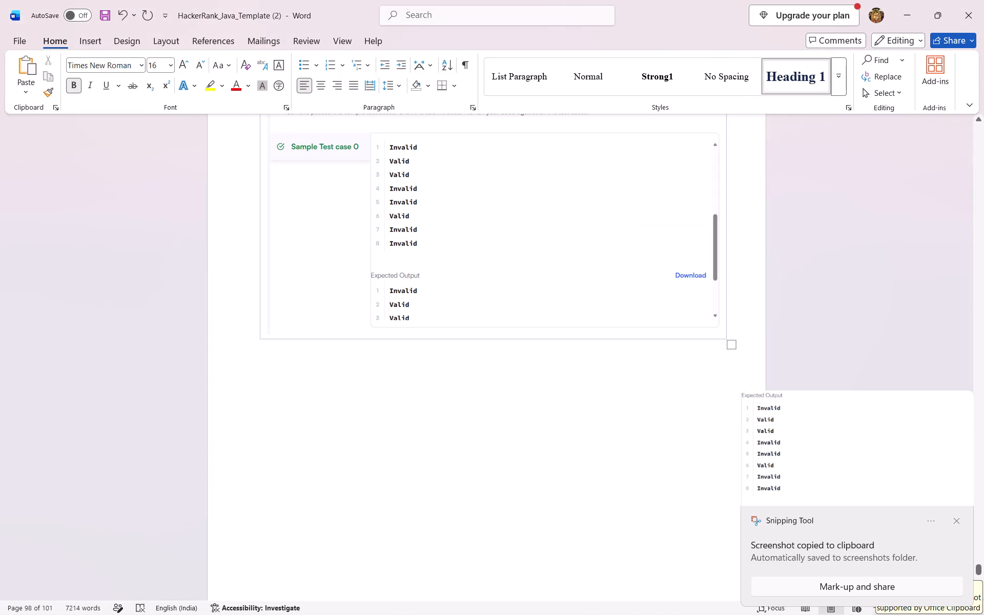
click(726, 330)
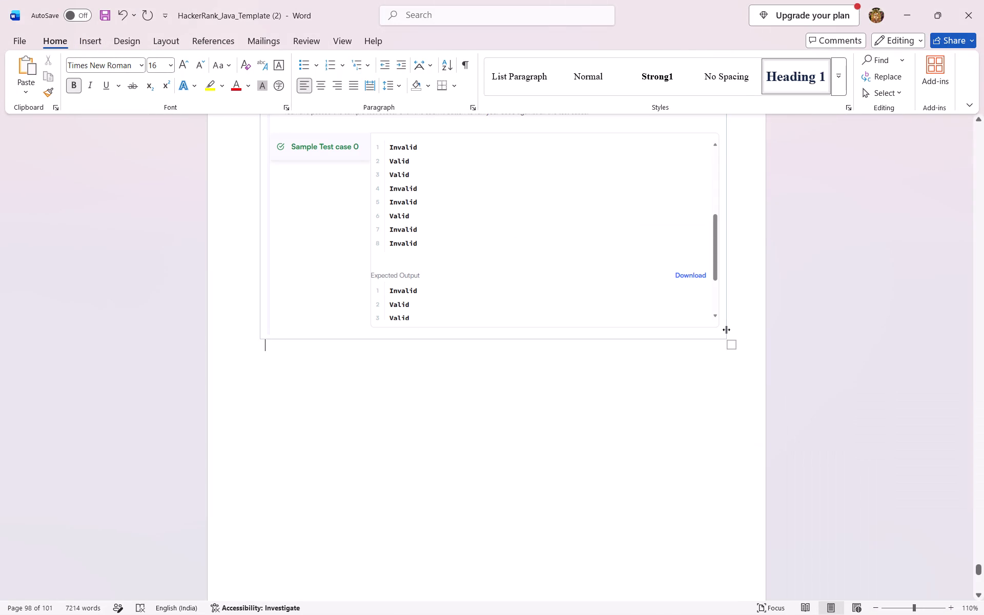
scroll(726, 330, up, 1)
click(695, 339)
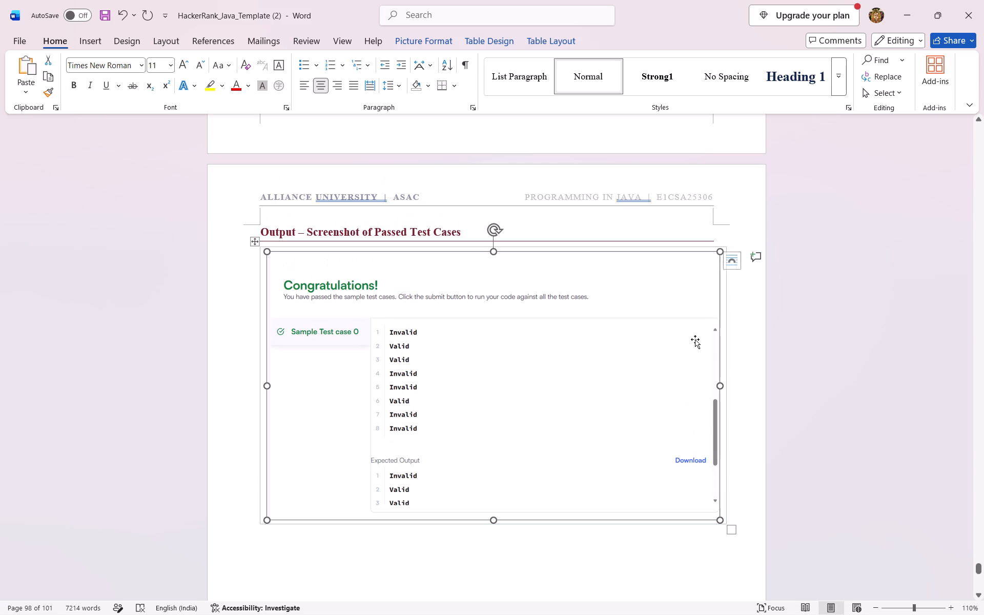
click(723, 495)
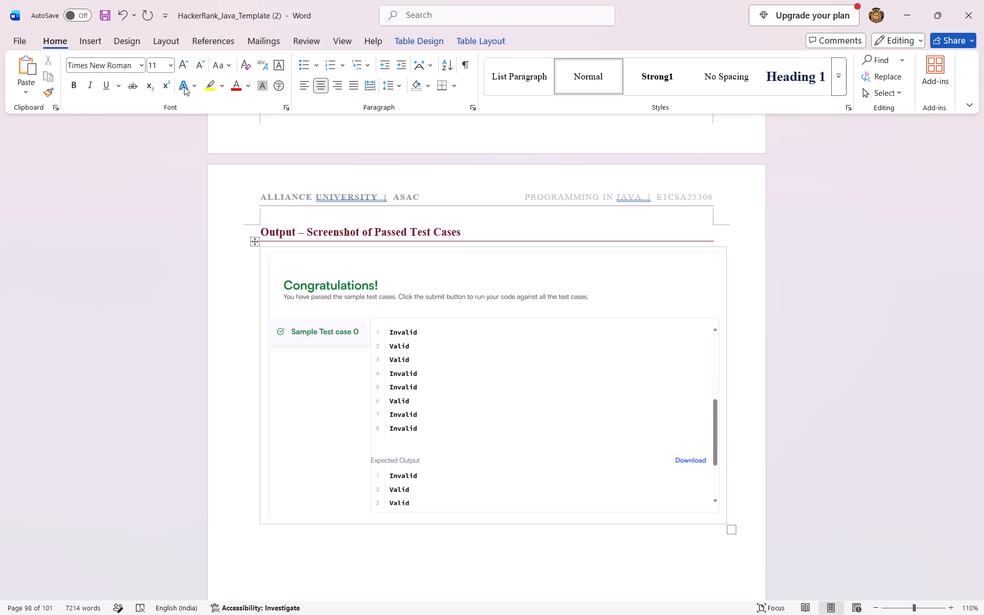
click(101, 43)
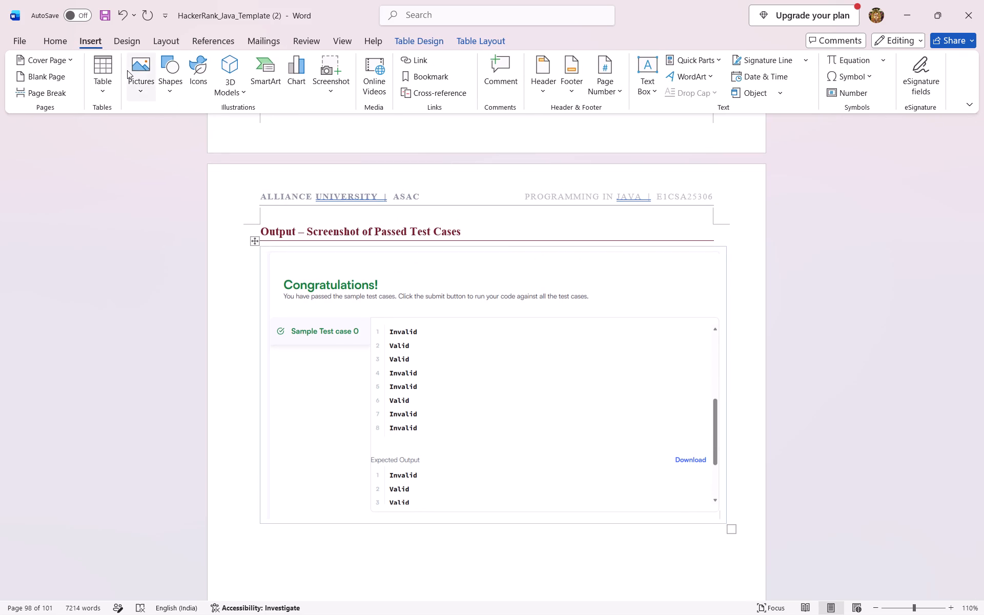
click(127, 70)
click(172, 129)
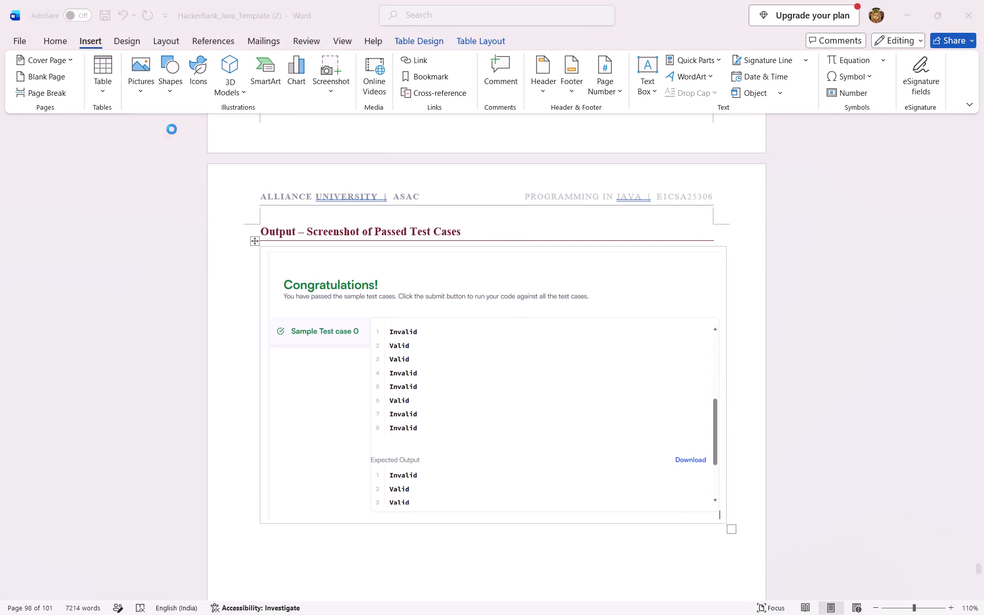
scroll(287, 183, down, 5)
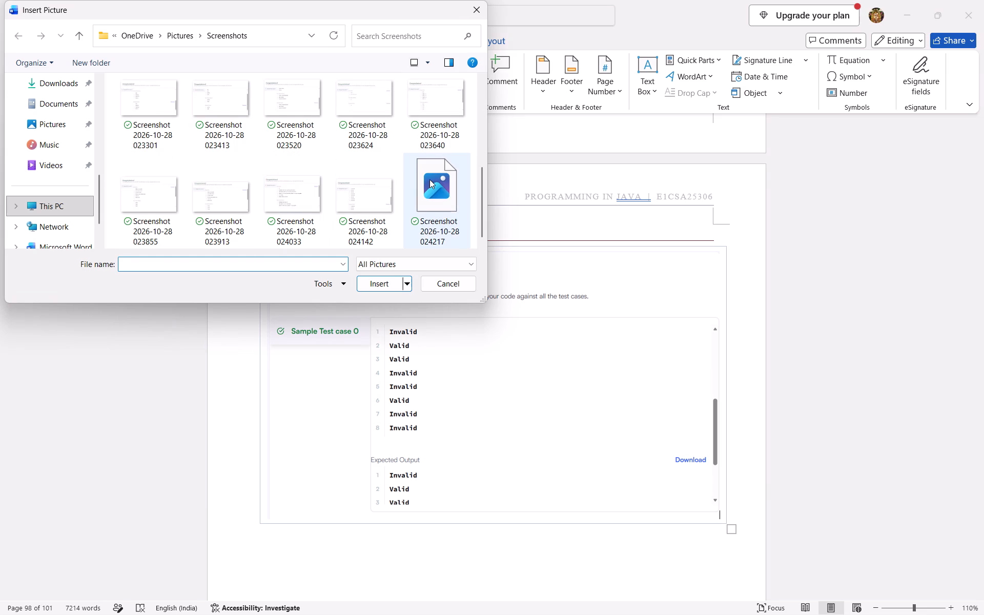
click(429, 179)
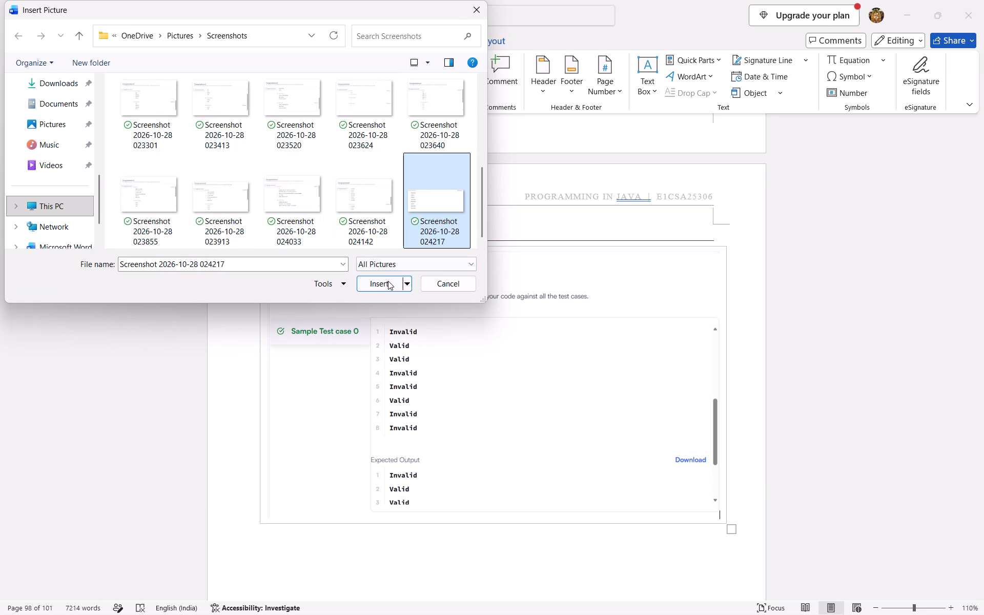
click(386, 282)
click(539, 503)
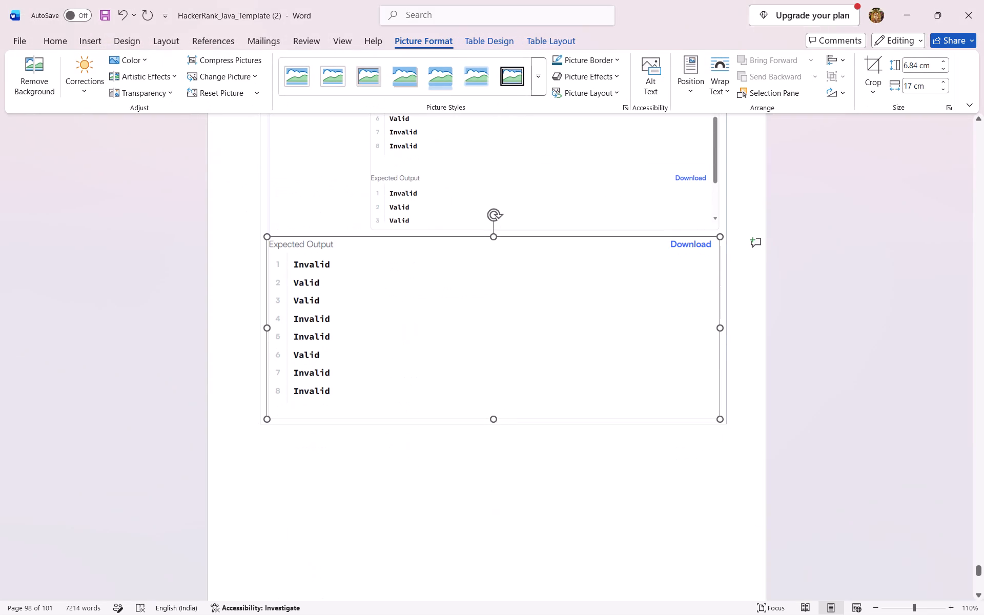
Open the HackerRank link of question 48, Tag Content Extractor, in Edge and close the finished Valid Username tab.
scroll(505, 464, down, 2)
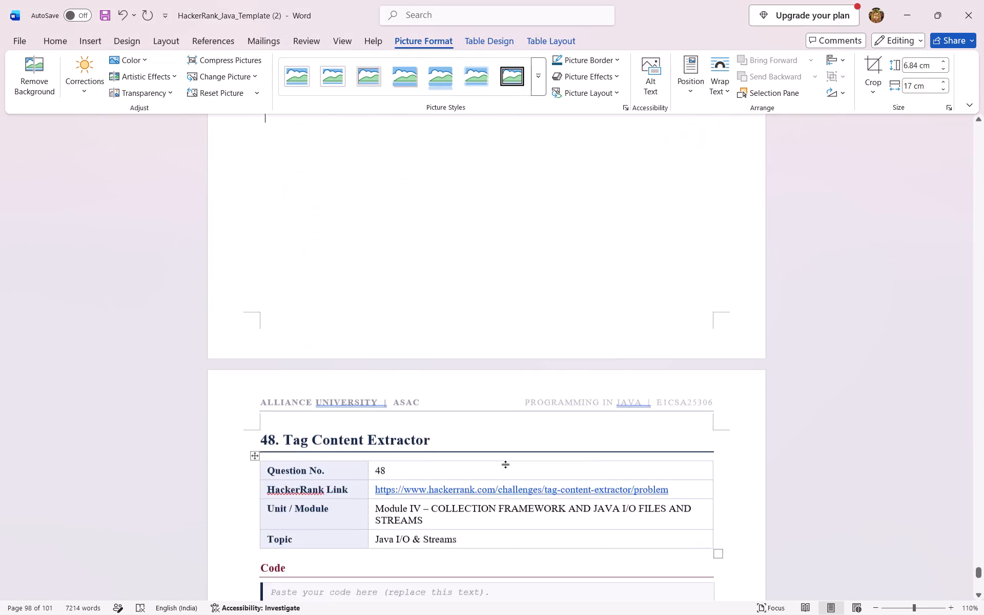
scroll(505, 464, down, 1)
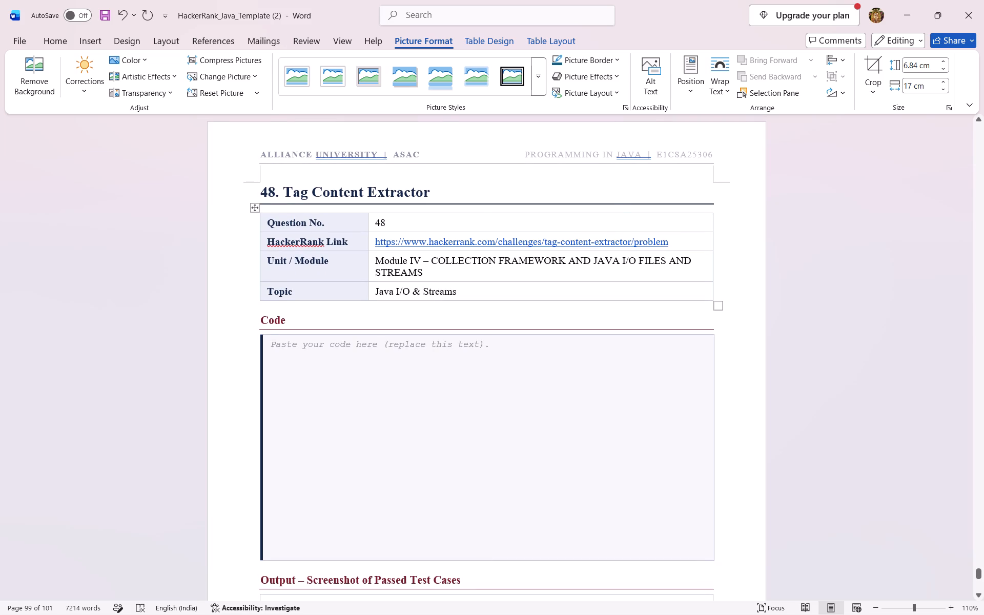
ctrl+click(476, 243)
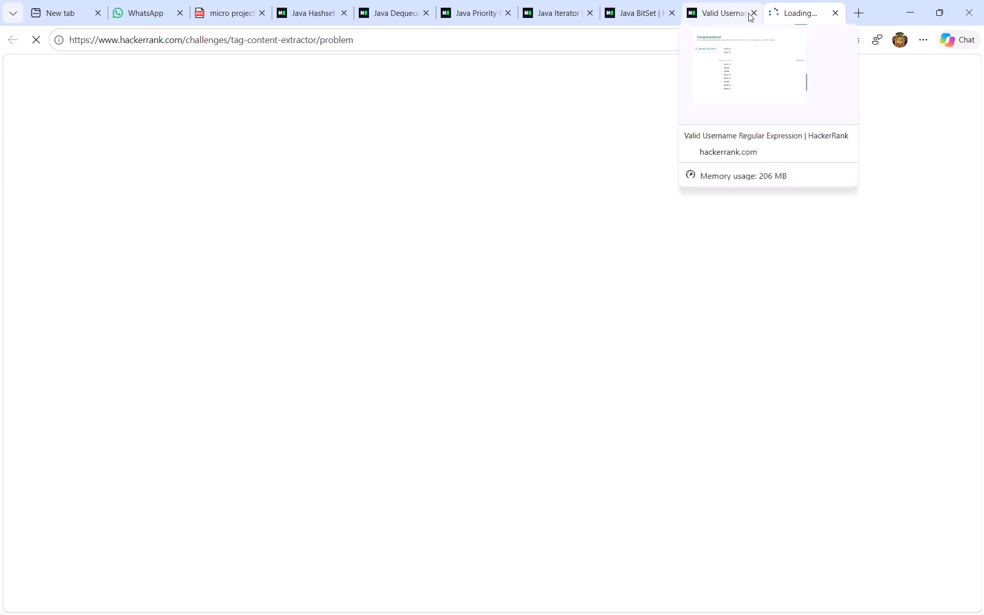
click(751, 15)
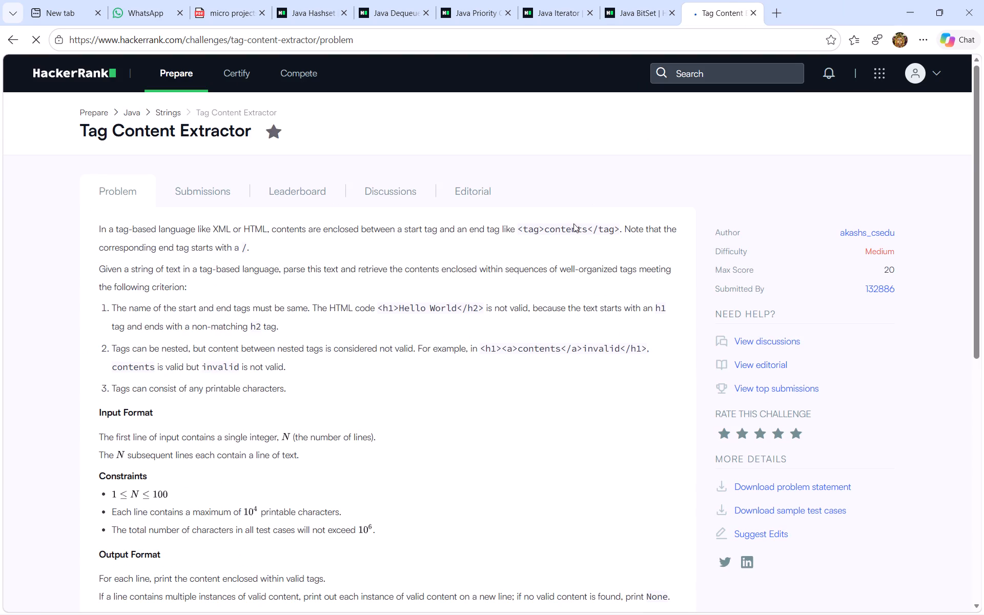
Open the accepted Tag Content Extractor submission in the code editor and copy its entire code.
click(216, 188)
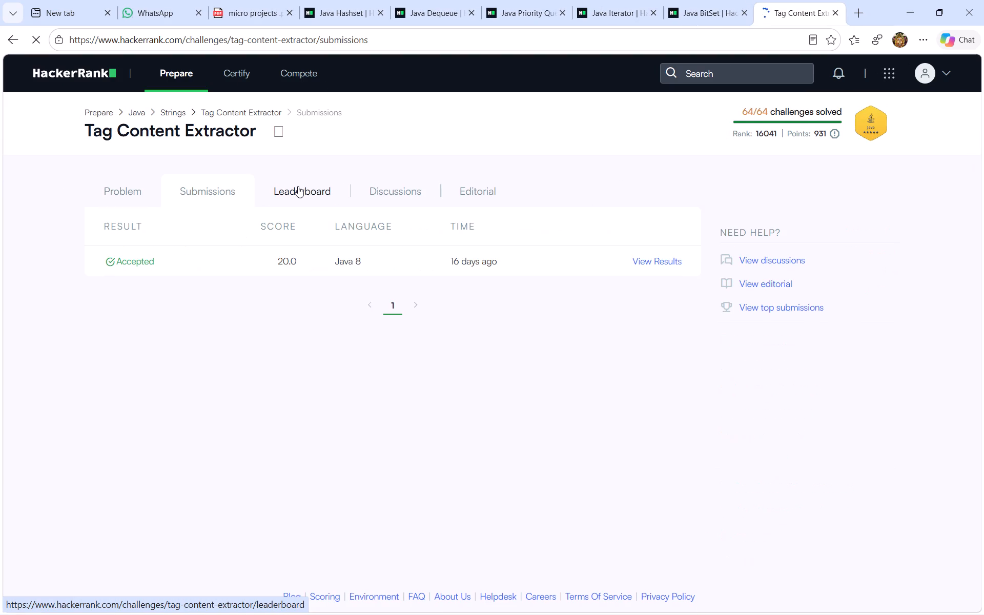
click(662, 257)
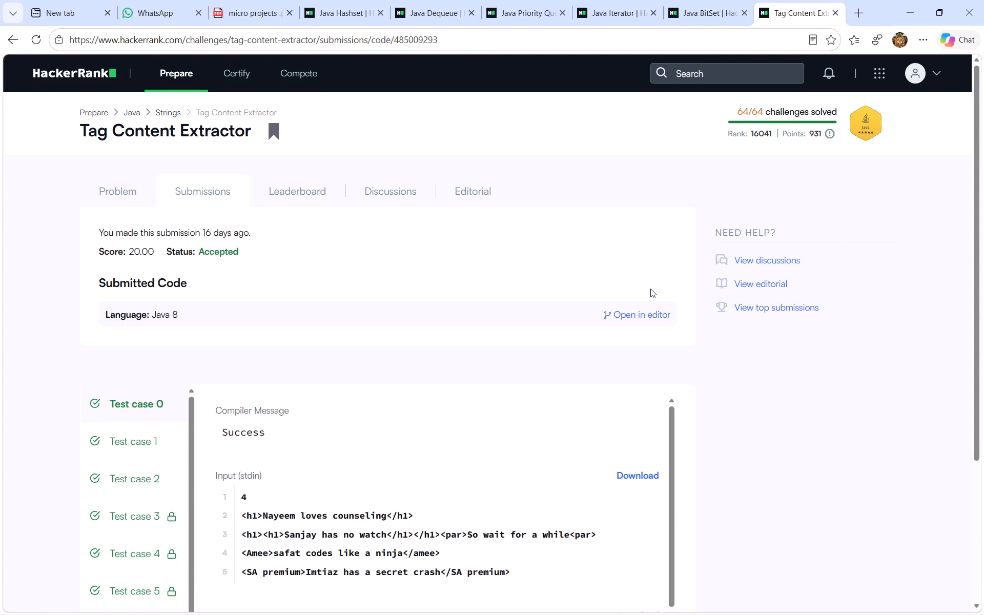
scroll(645, 310, down, 2)
scroll(645, 310, up, 2)
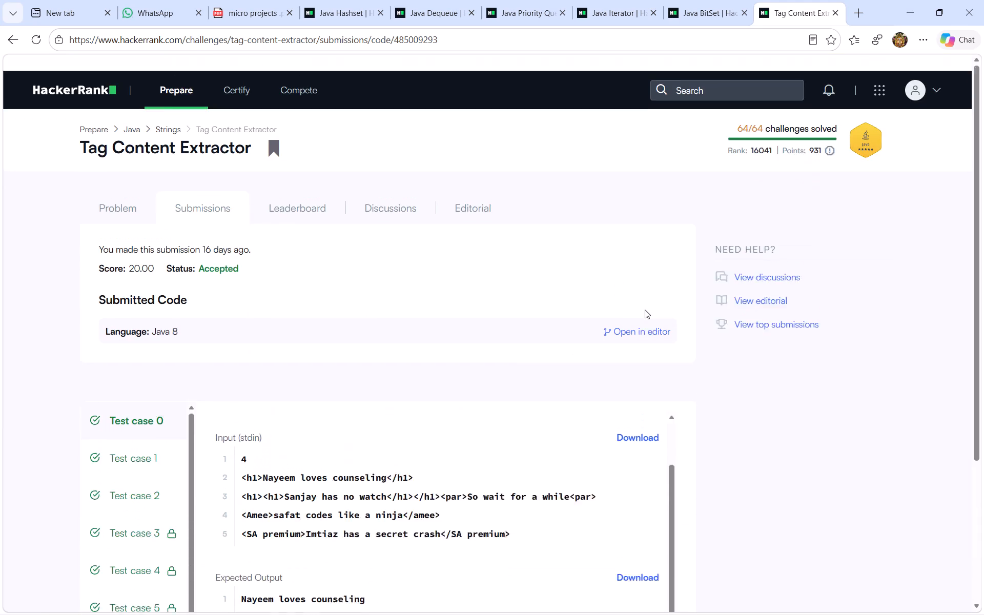
click(644, 312)
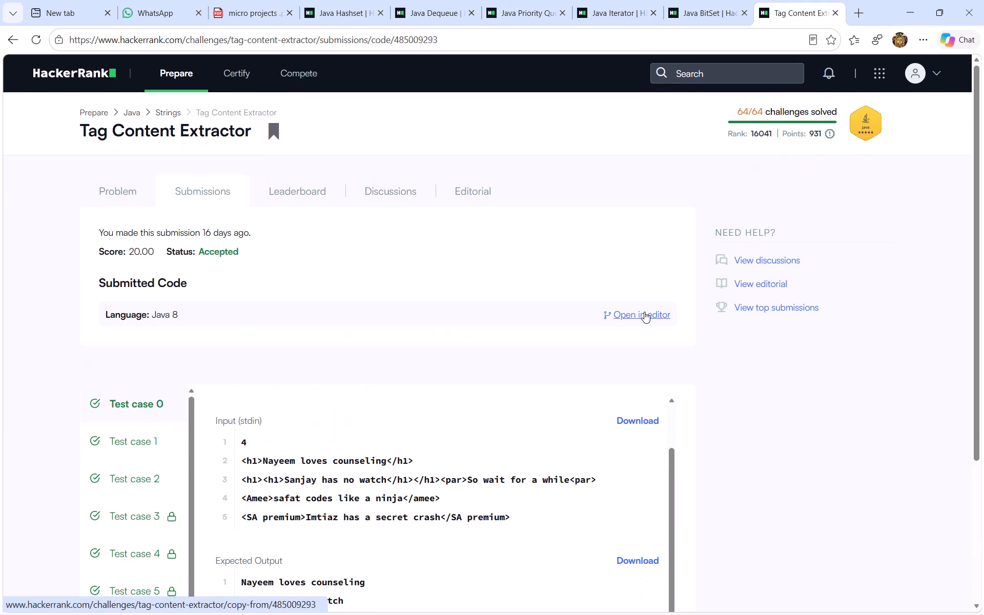
scroll(552, 395, down, 7)
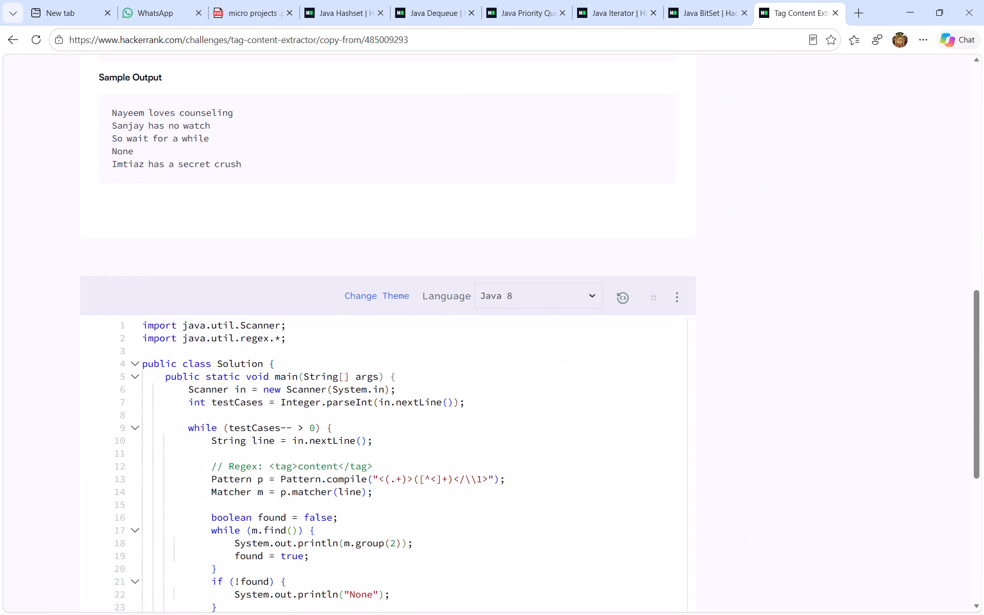
click(479, 496)
key(ctrl+a)
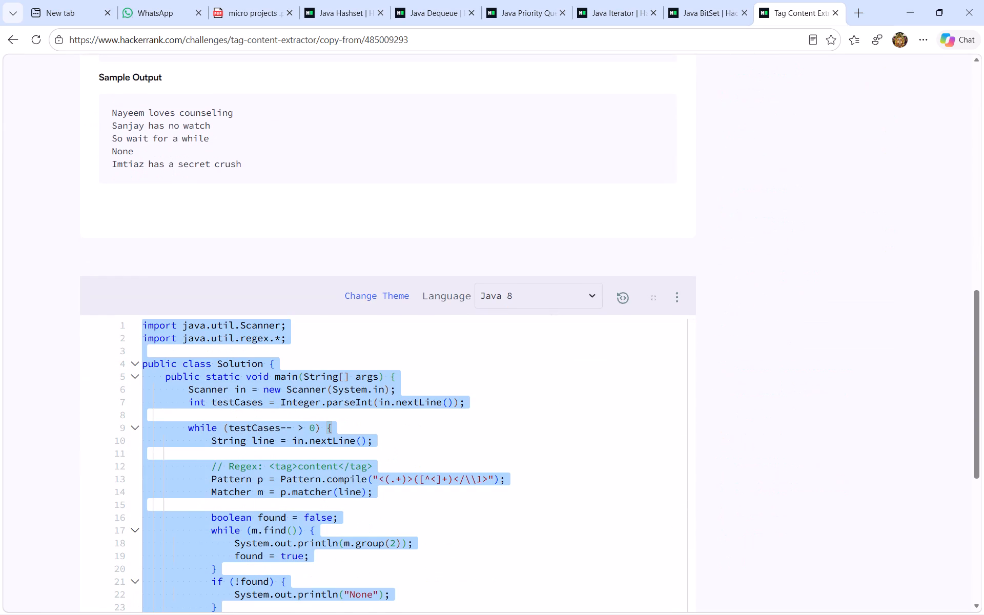
key(ctrl+c)
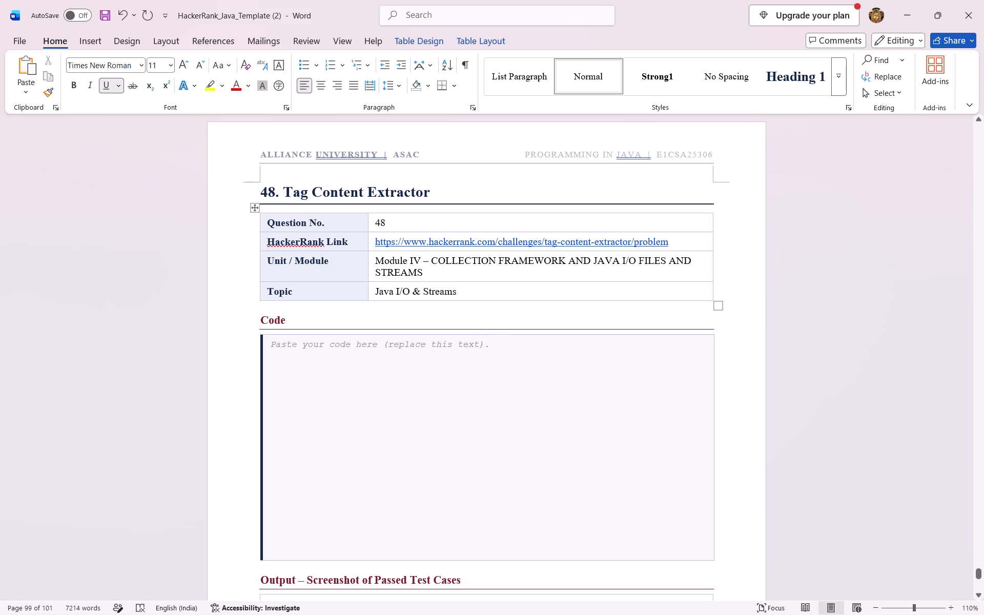
Switch to Word and replace the placeholder text in question 48's code box with the copied code.
drag(491, 351, 268, 345)
key(BackSpace)
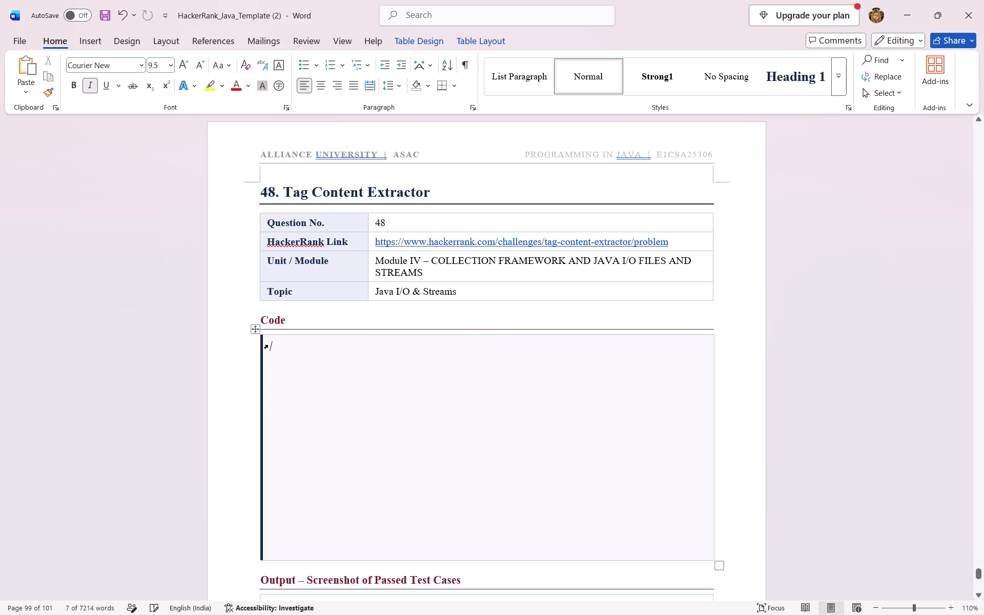
key(ctrl+v)
Delete the placeholder text from question 48's Output – Screenshot of Passed Test Cases box.
scroll(369, 377, down, 1)
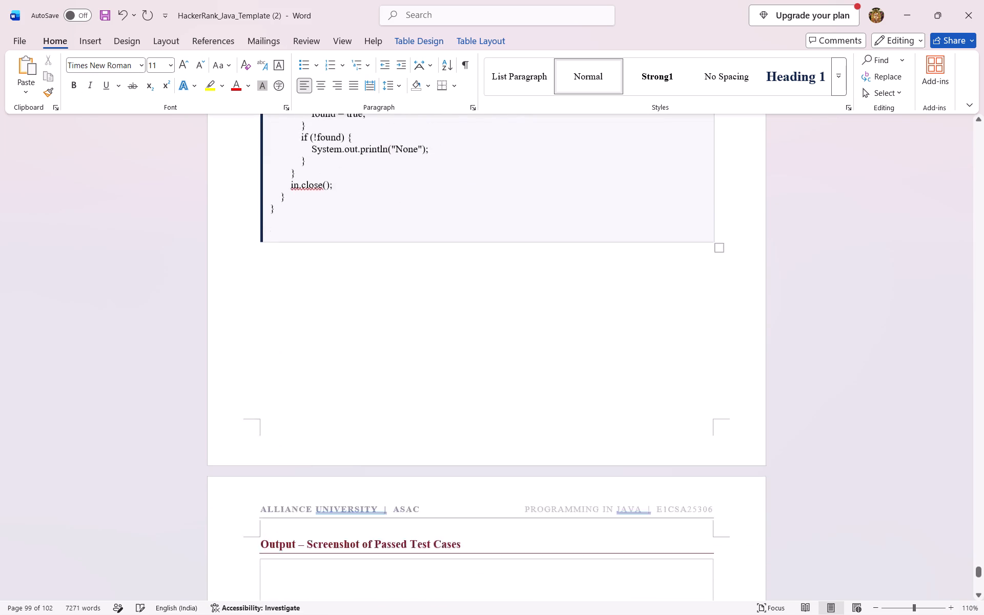
scroll(369, 377, down, 2)
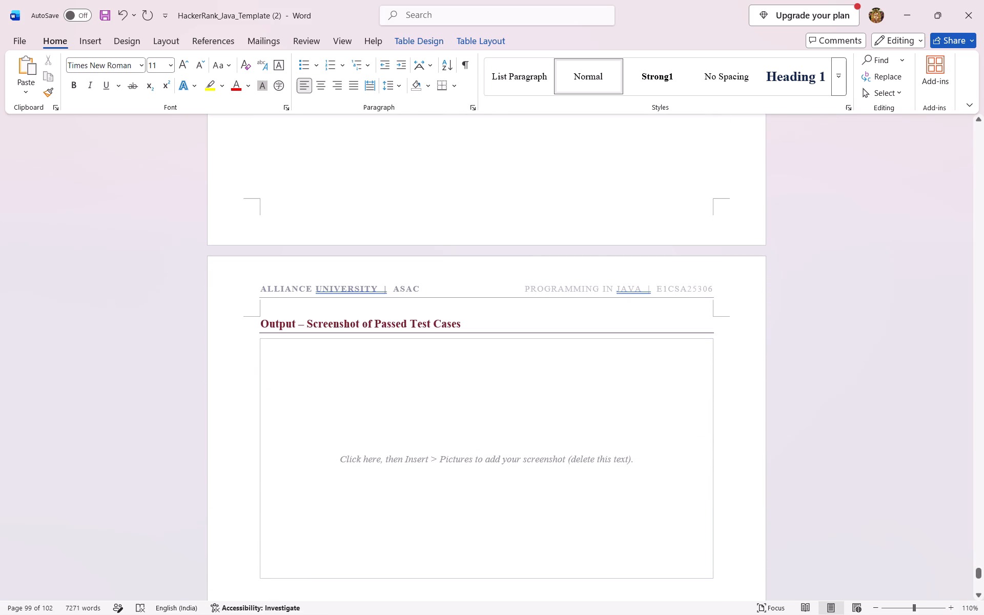
drag(639, 459, 330, 456)
key(BackSpace)
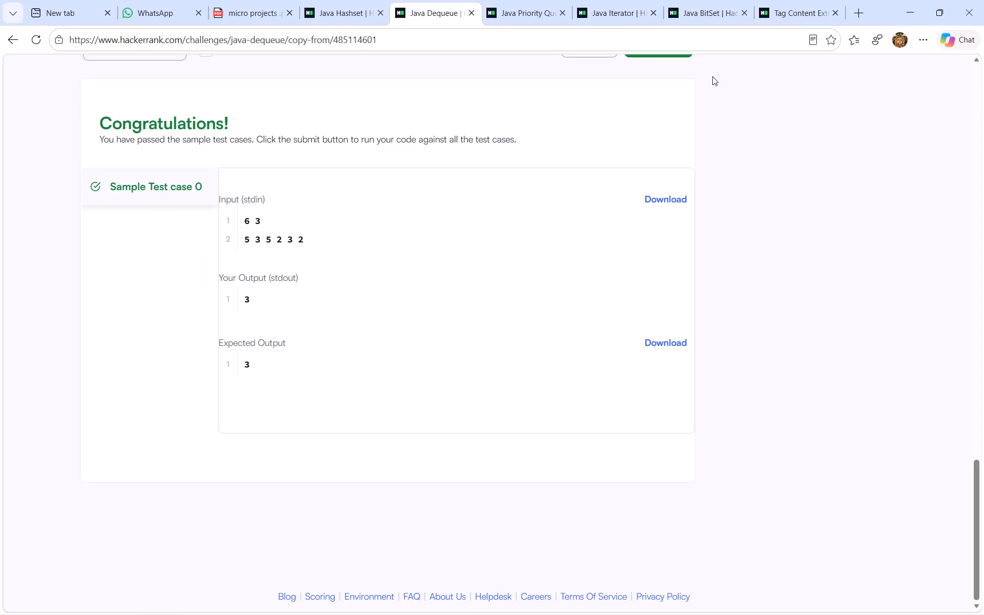
Return to the Tag Content Extractor tab in Edge and run the code against the sample test cases.
click(805, 15)
scroll(587, 344, down, 3)
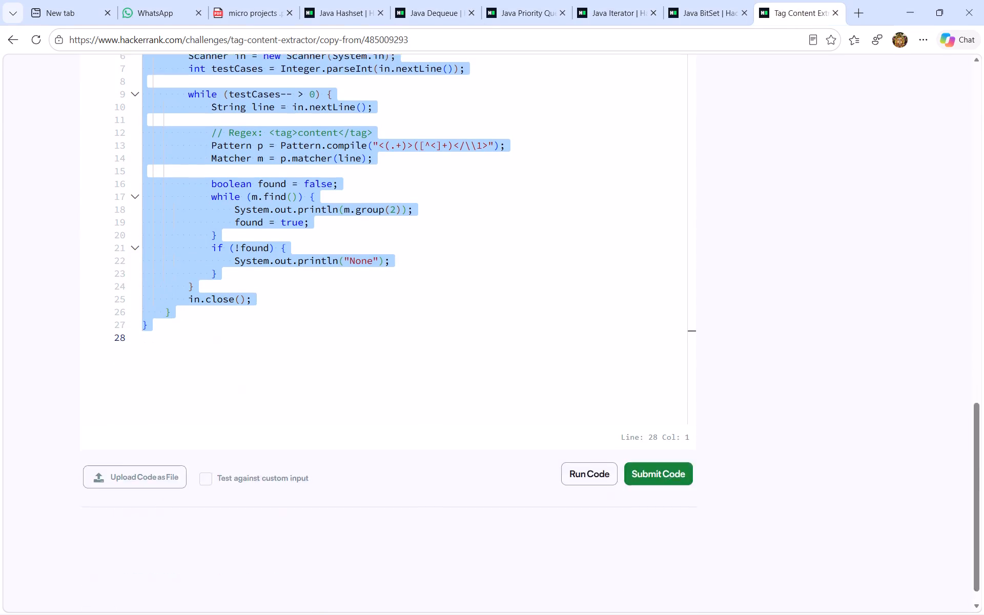
scroll(587, 344, down, 3)
click(600, 453)
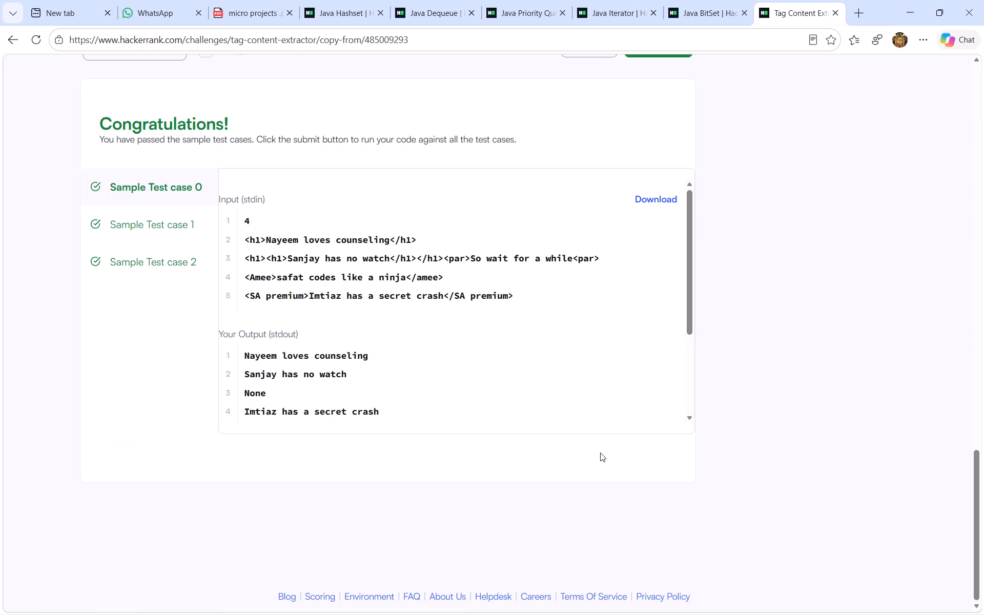
Capture a screen snip of the Congratulations message and the Sample Test case 0 results panel.
key(shift+super+s)
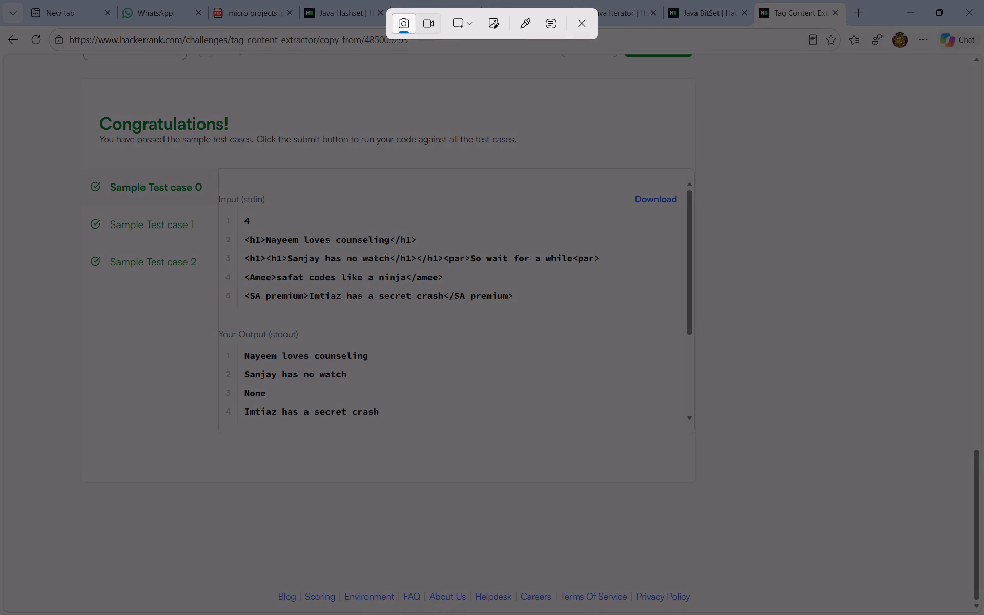
drag(78, 79, 655, 450)
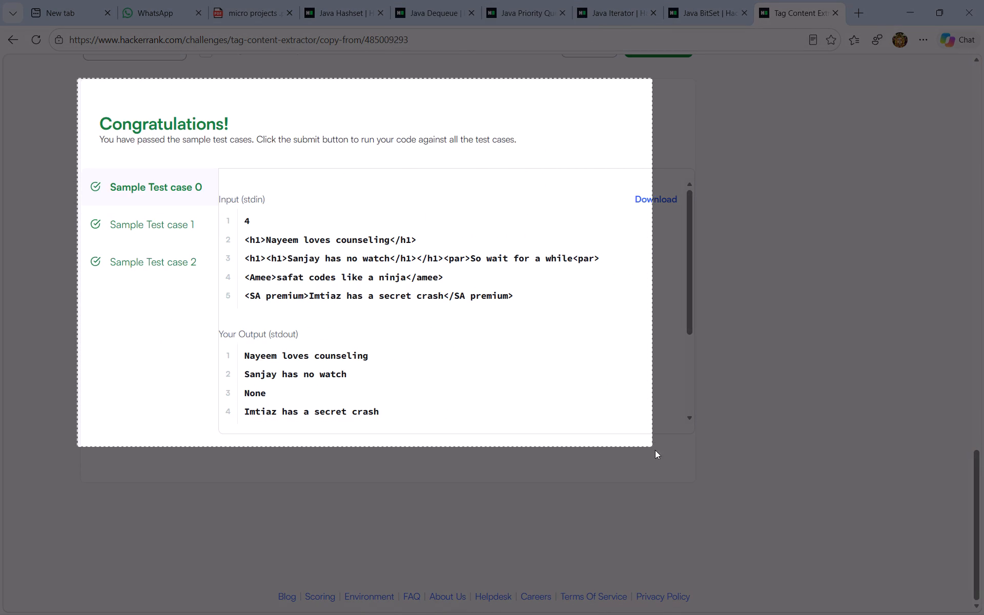
drag(655, 450, 694, 476)
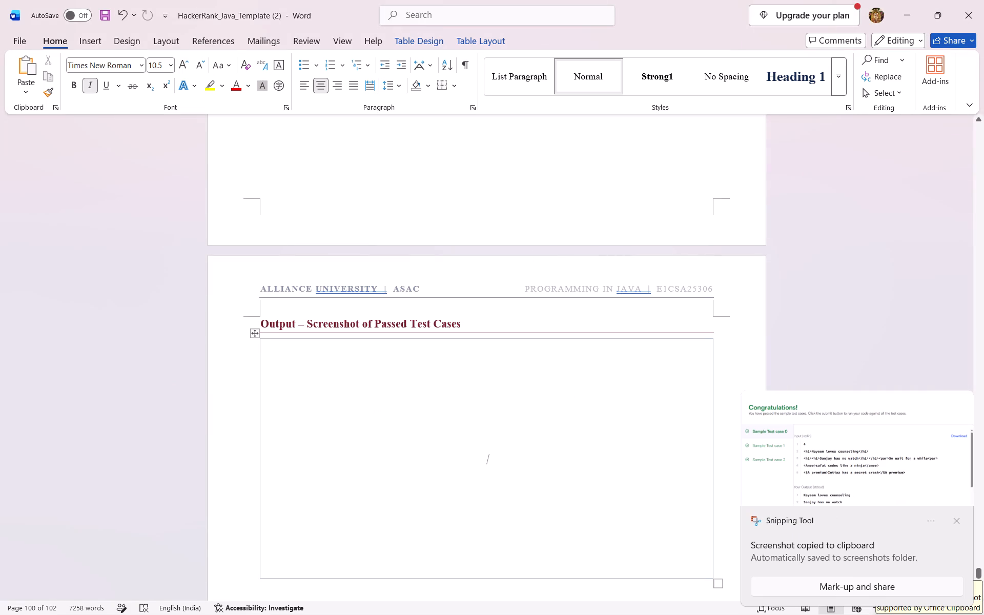
click(89, 43)
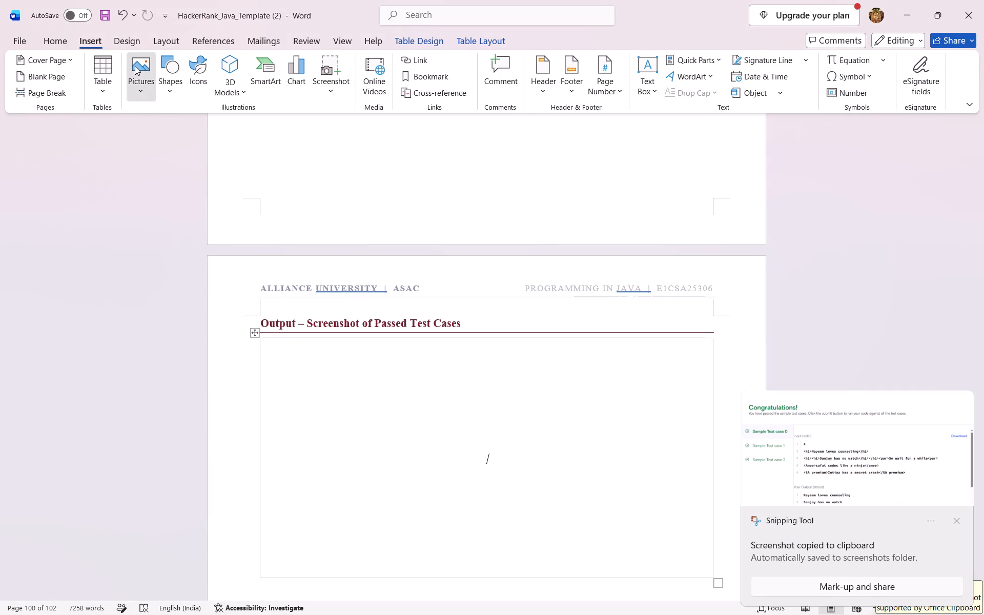
click(135, 66)
click(166, 131)
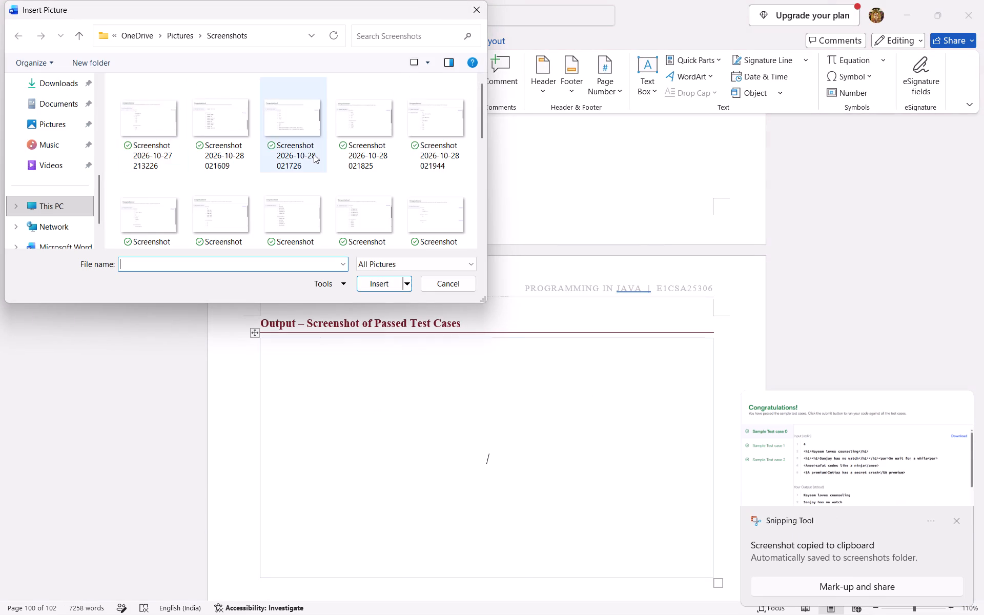
scroll(348, 184, down, 4)
click(133, 200)
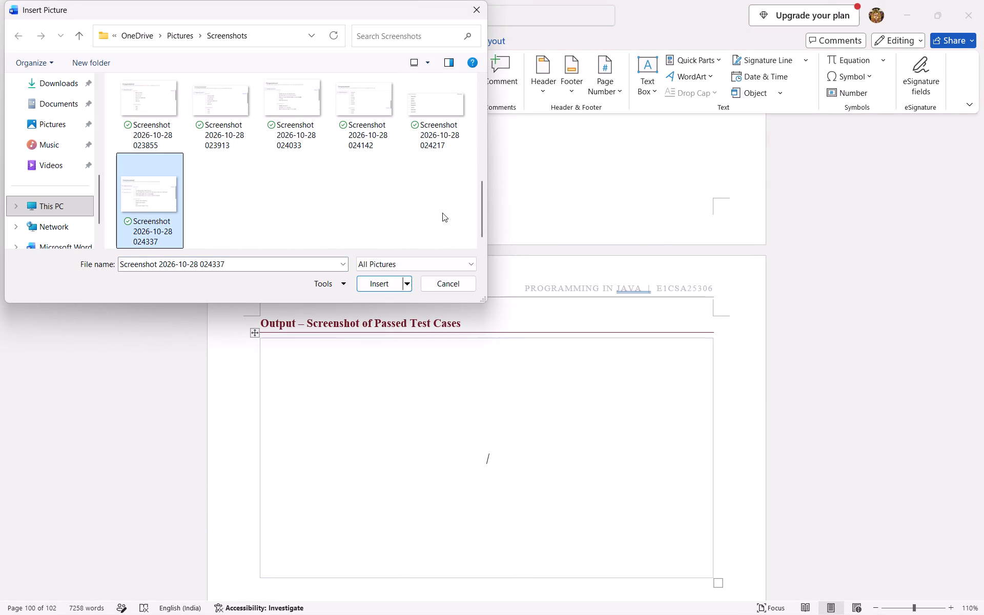
click(386, 279)
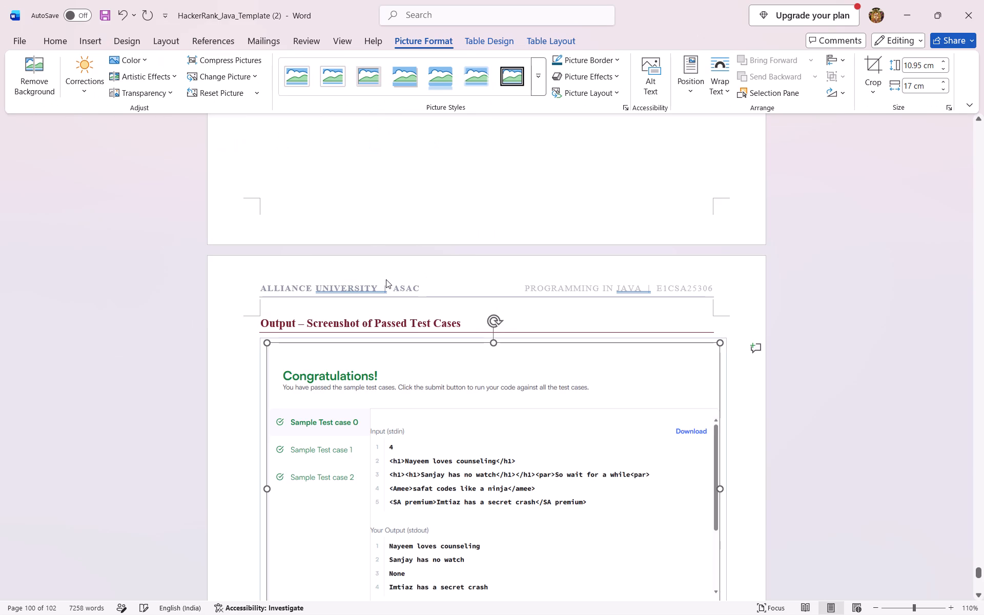
Open the HackerRank link of question 49, Java MD5, from its details table.
scroll(386, 279, down, 5)
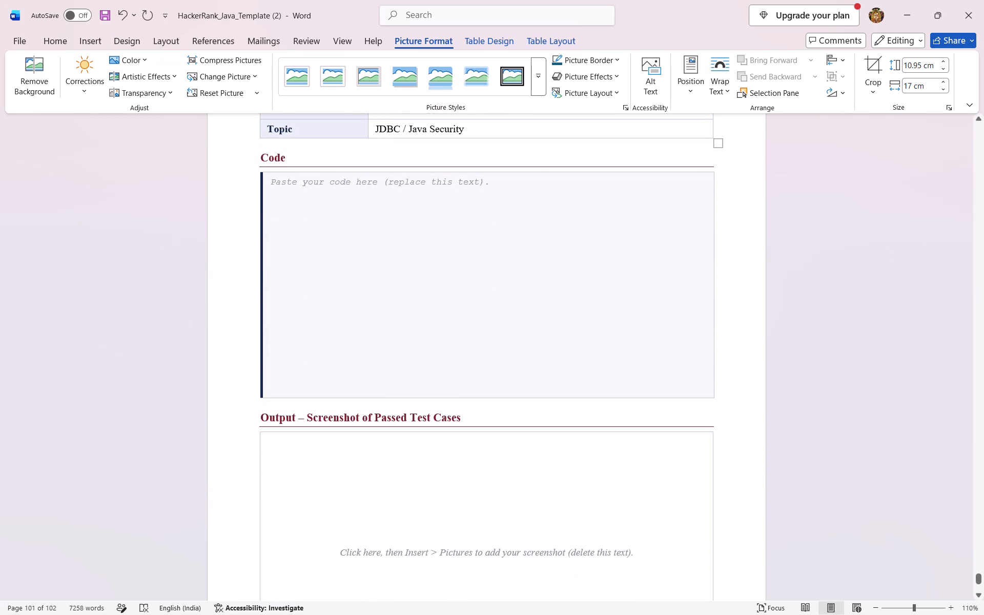
scroll(491, 211, up, 1)
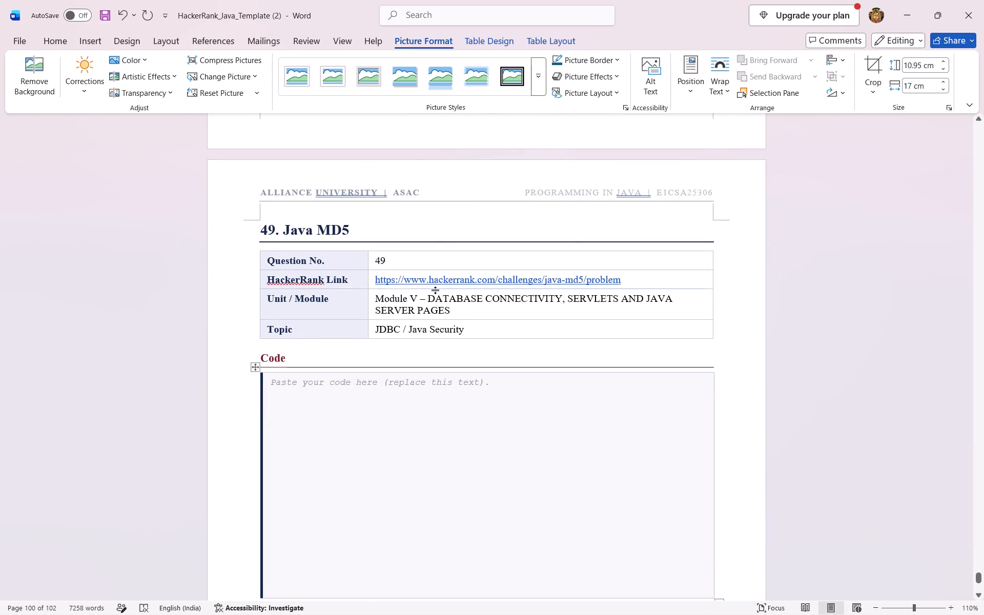
ctrl+click(435, 280)
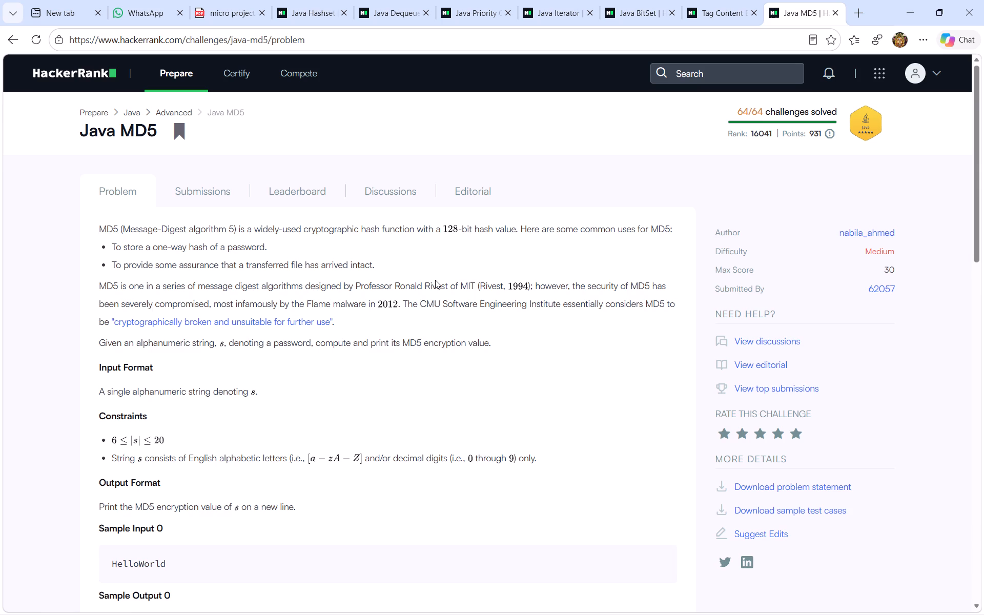
Open the accepted Java 8 submission of the Java MD5 challenge in the code editor.
scroll(435, 280, down, 7)
scroll(435, 280, up, 1)
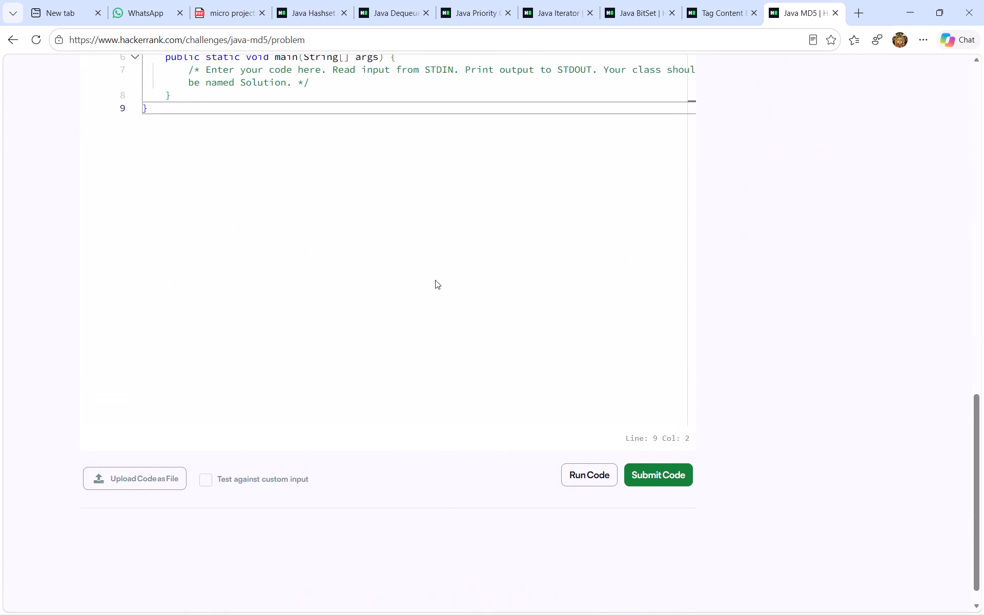
scroll(435, 280, up, 7)
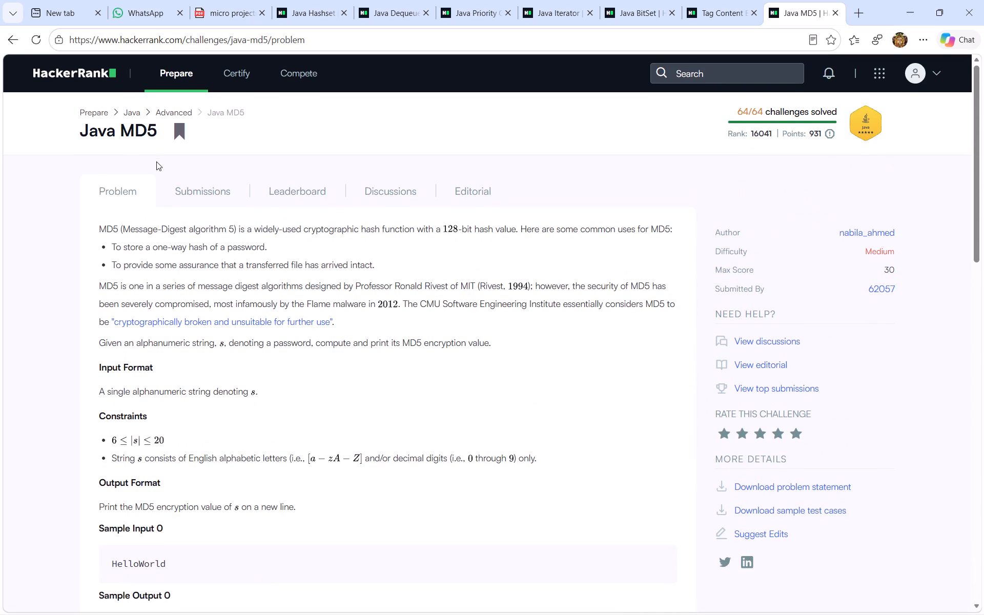
click(189, 190)
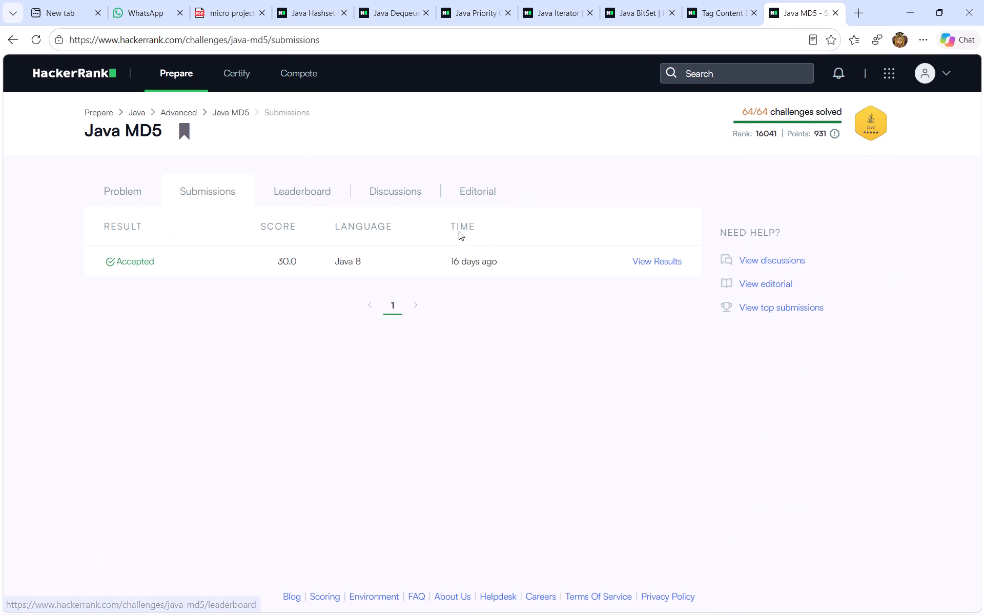
click(643, 255)
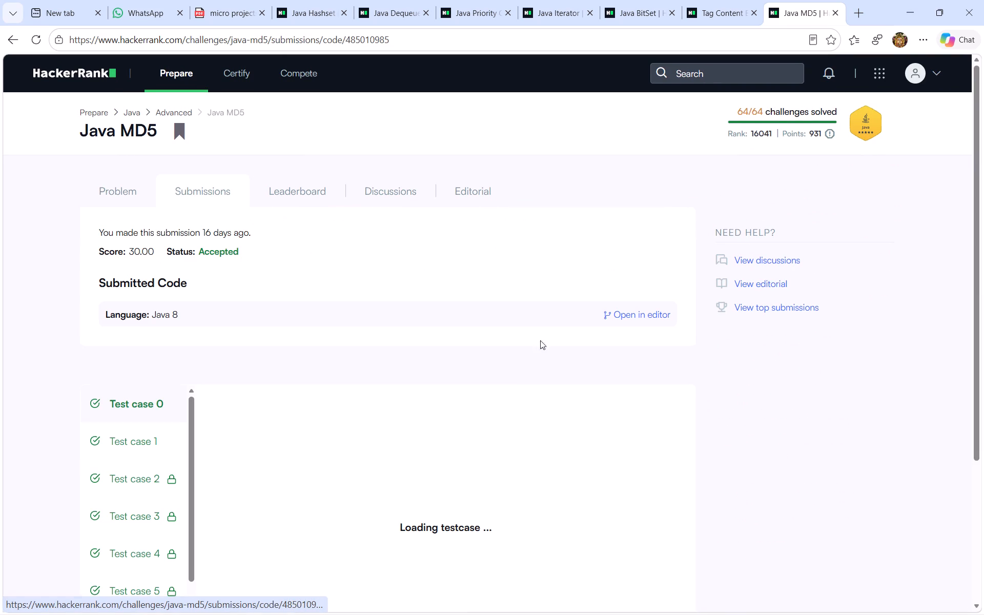
scroll(519, 367, down, 5)
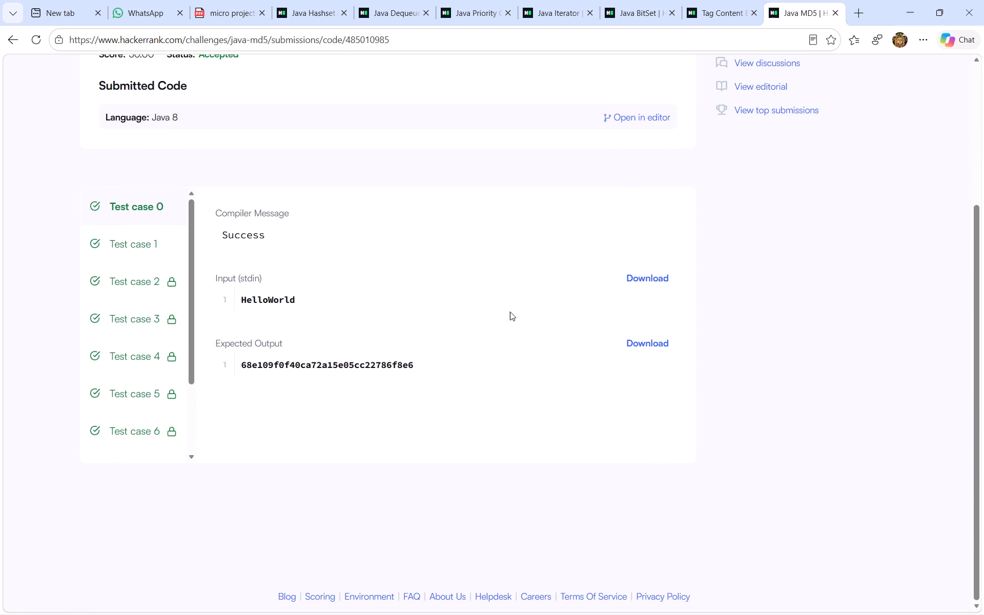
scroll(510, 312, up, 1)
click(631, 211)
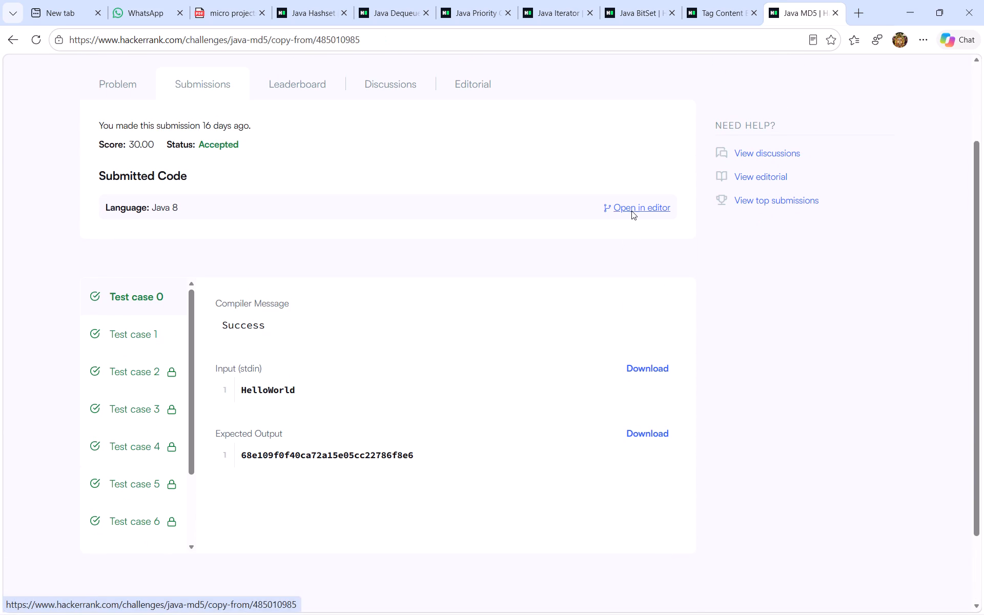
Run the Java MD5 code against the sample test cases.
scroll(631, 211, down, 5)
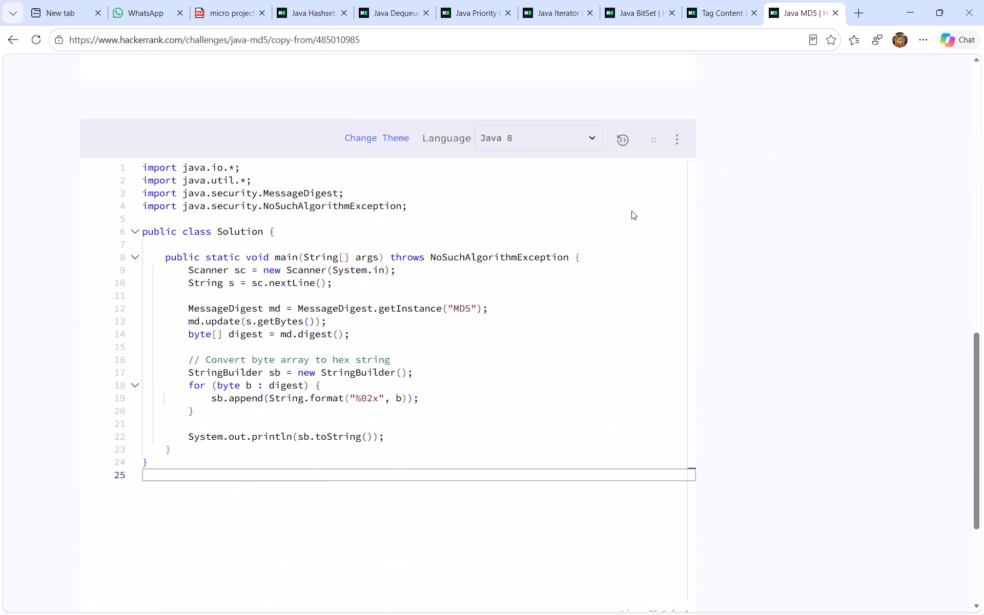
scroll(631, 211, down, 2)
click(583, 458)
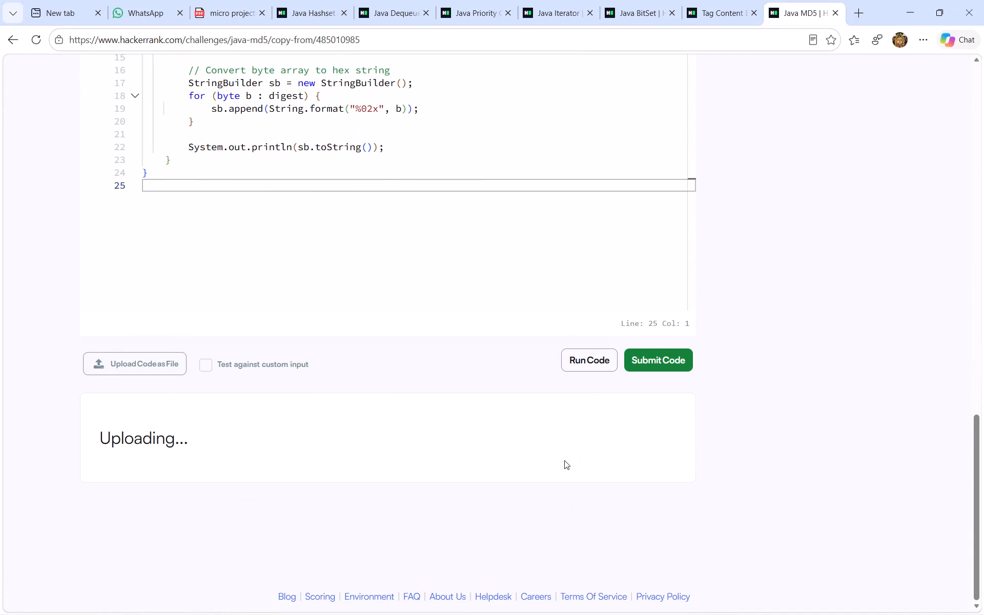
Copy the entire Java MD5 solution code from the editor.
click(155, 189)
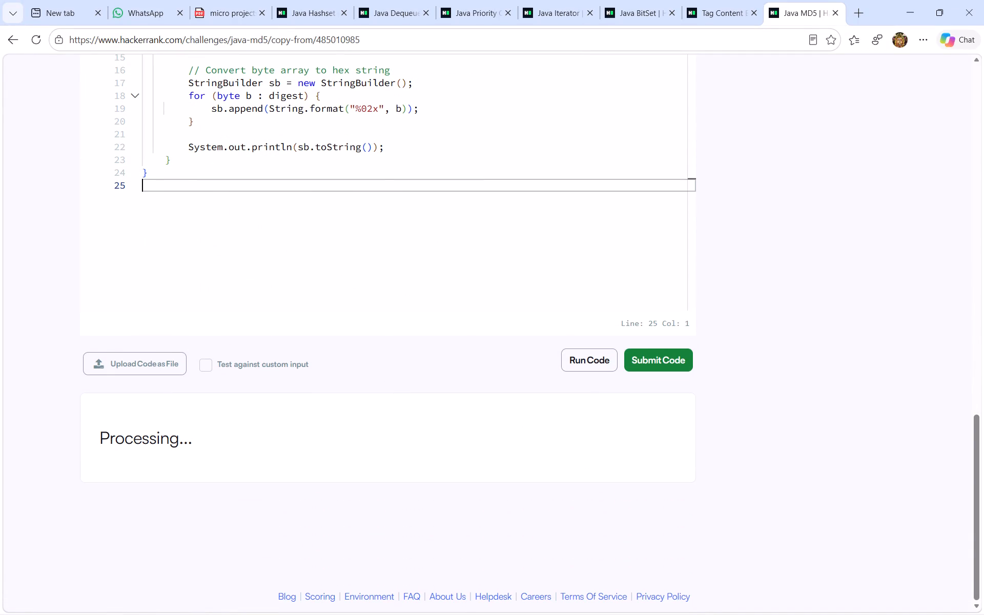
scroll(155, 189, up, 4)
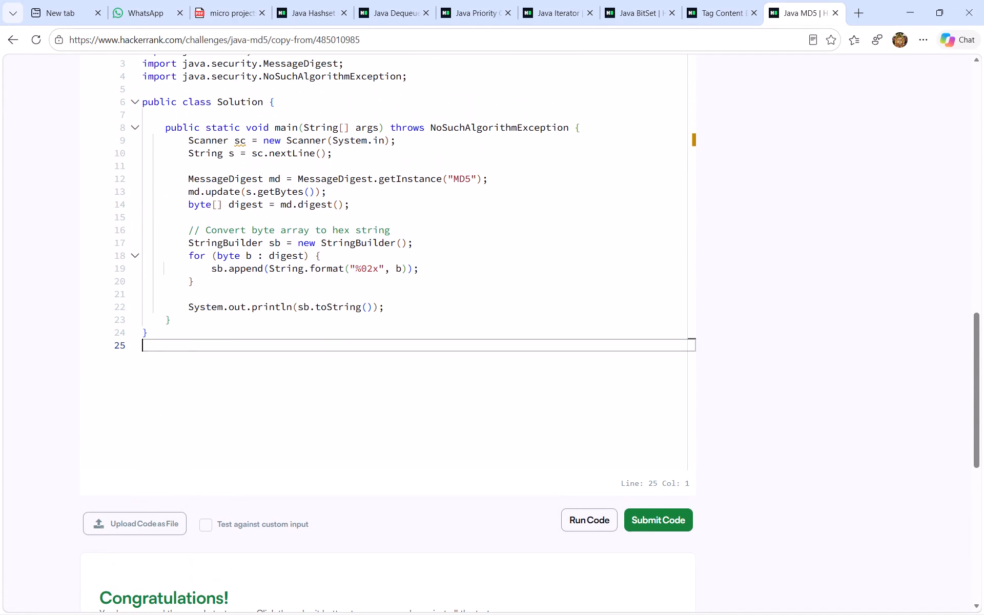
key(ctrl+a)
key(ctrl+c)
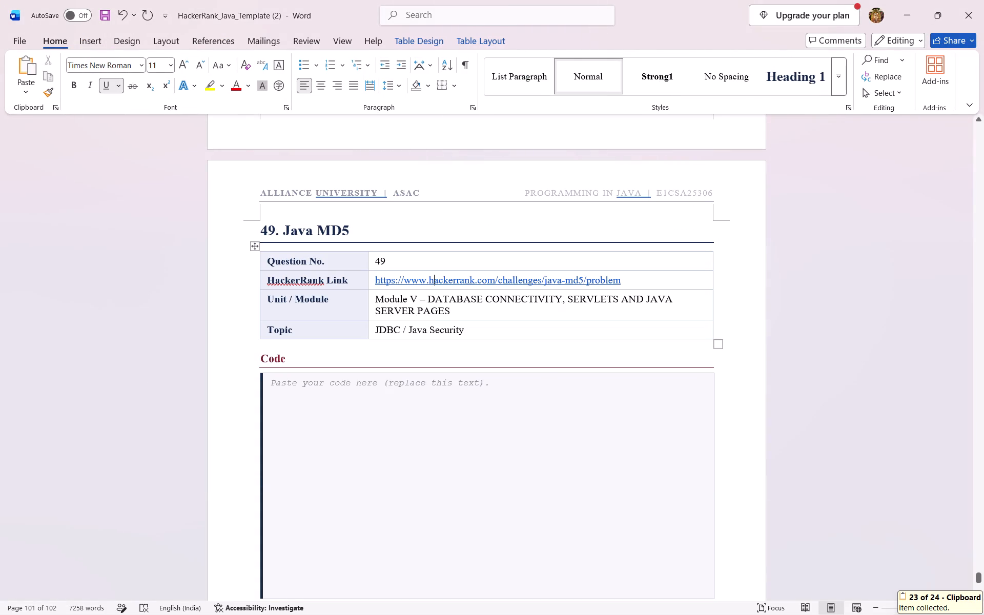
Replace the placeholder in question 49's Code box with the copied Java MD5 solution.
drag(489, 387, 272, 392)
key(BackSpace)
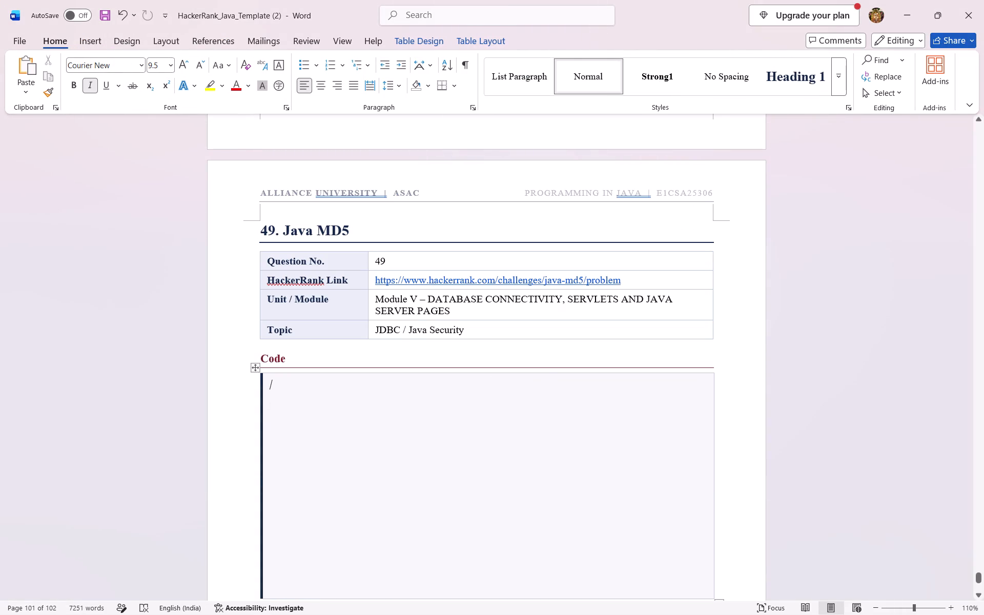
key(ctrl+v)
scroll(393, 447, down, 1)
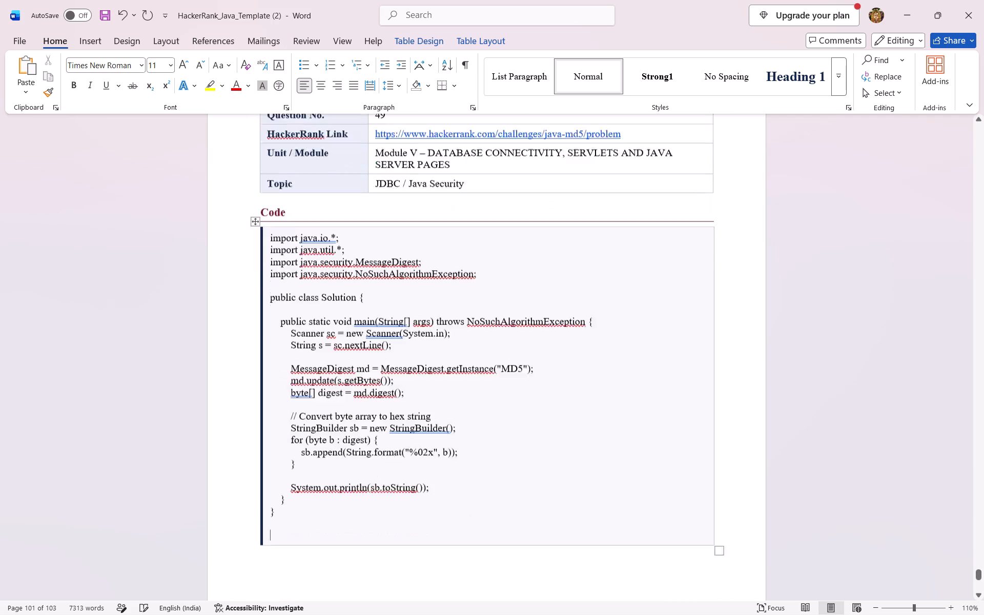
scroll(393, 447, down, 2)
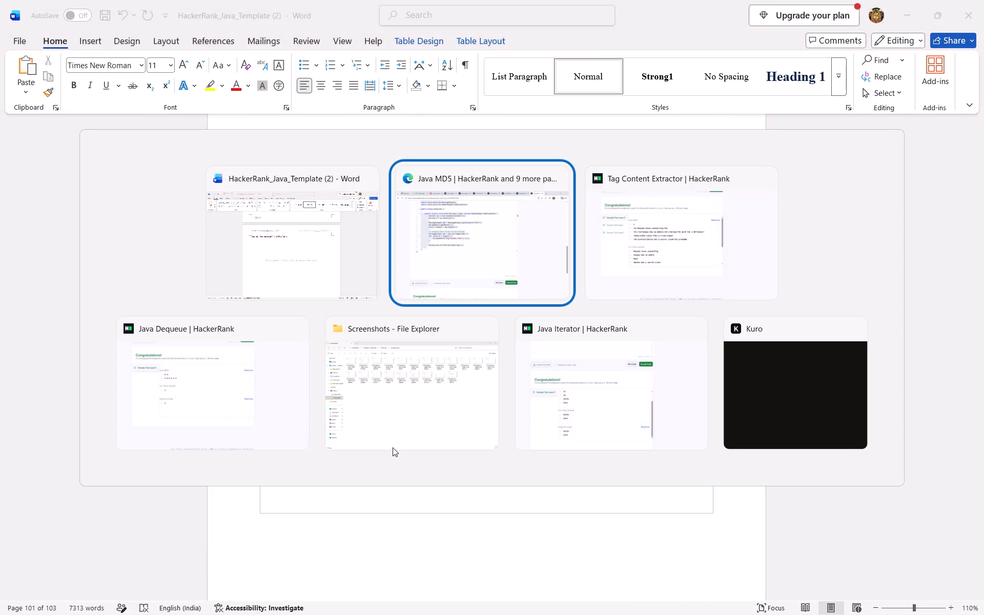
Switch to Edge and capture a screenshot of the full Java MD5 panel showing the passed sample test cases.
scroll(393, 447, down, 3)
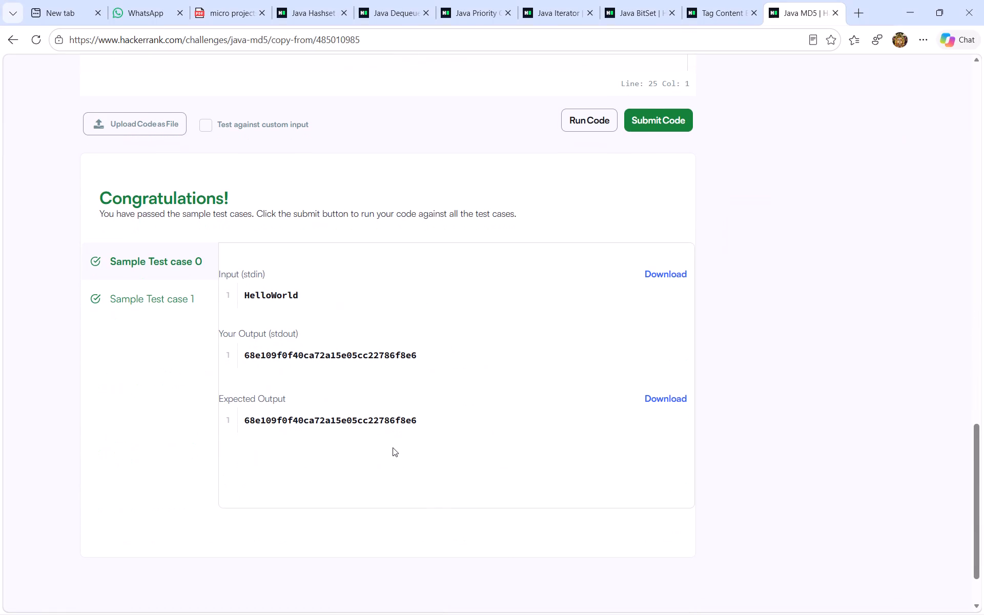
key(shift+super+s)
drag(81, 156, 674, 536)
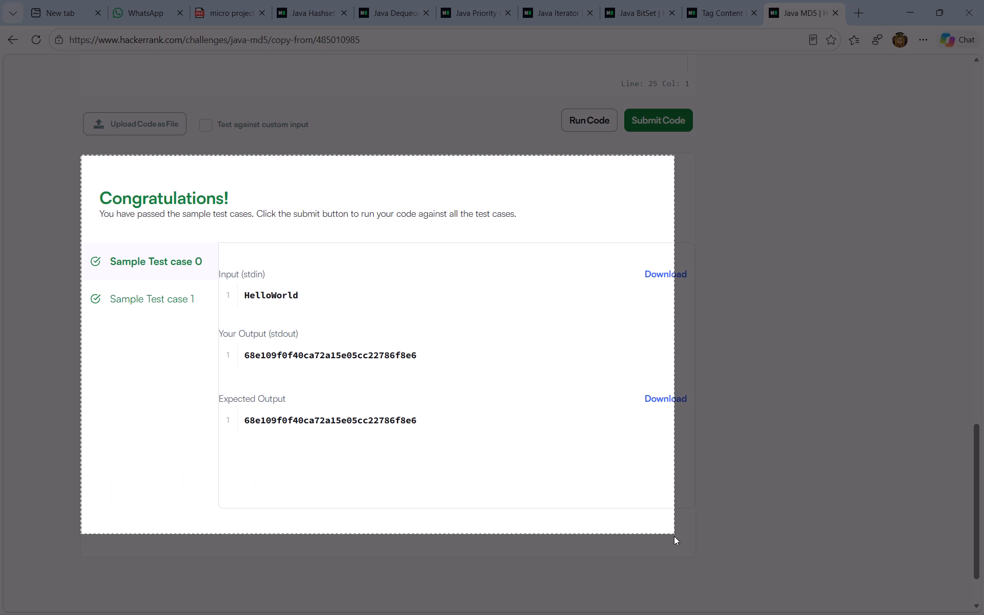
drag(674, 536, 697, 537)
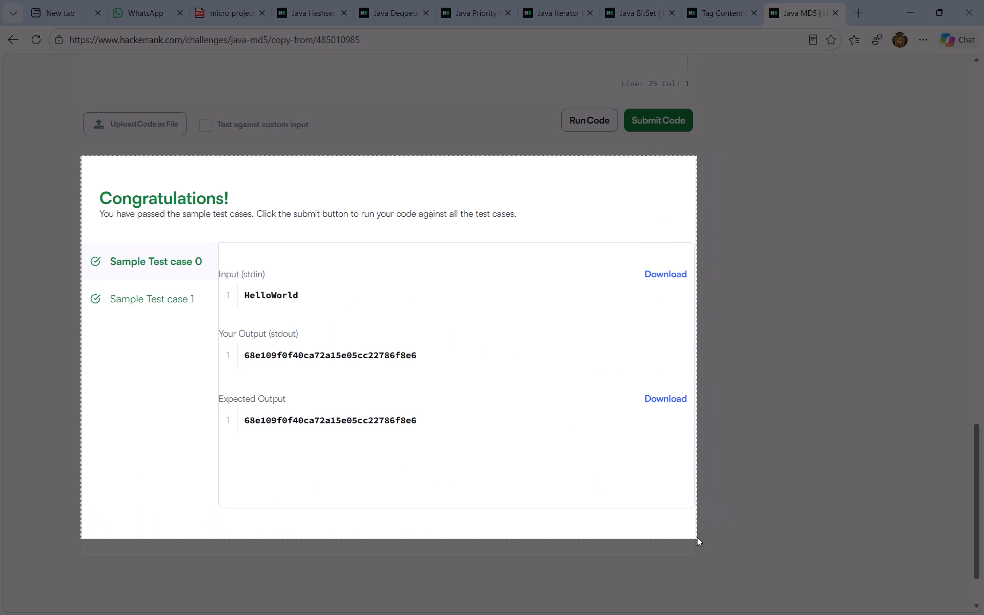
drag(697, 537, 699, 591)
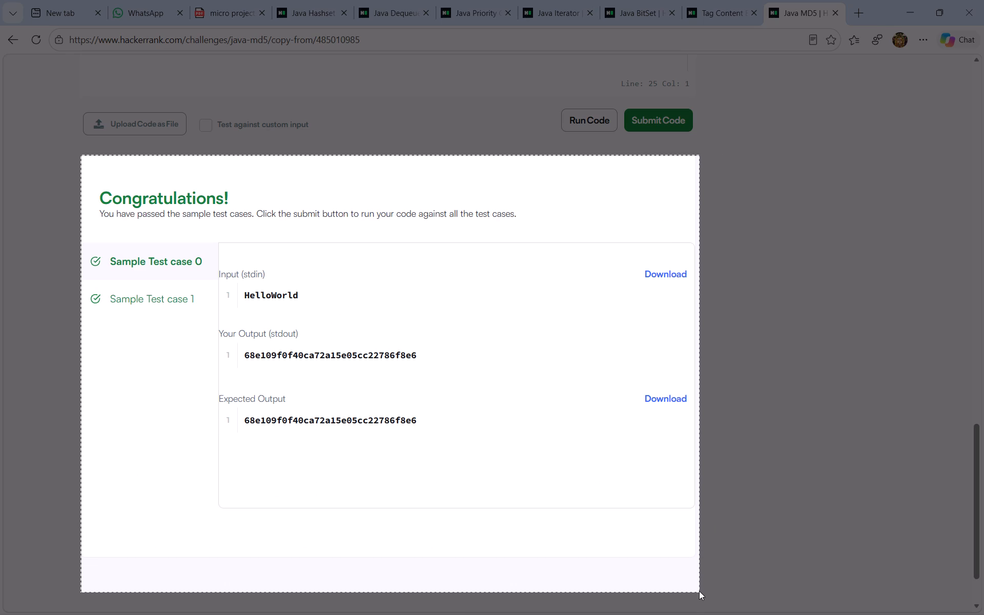
drag(699, 591, 700, 558)
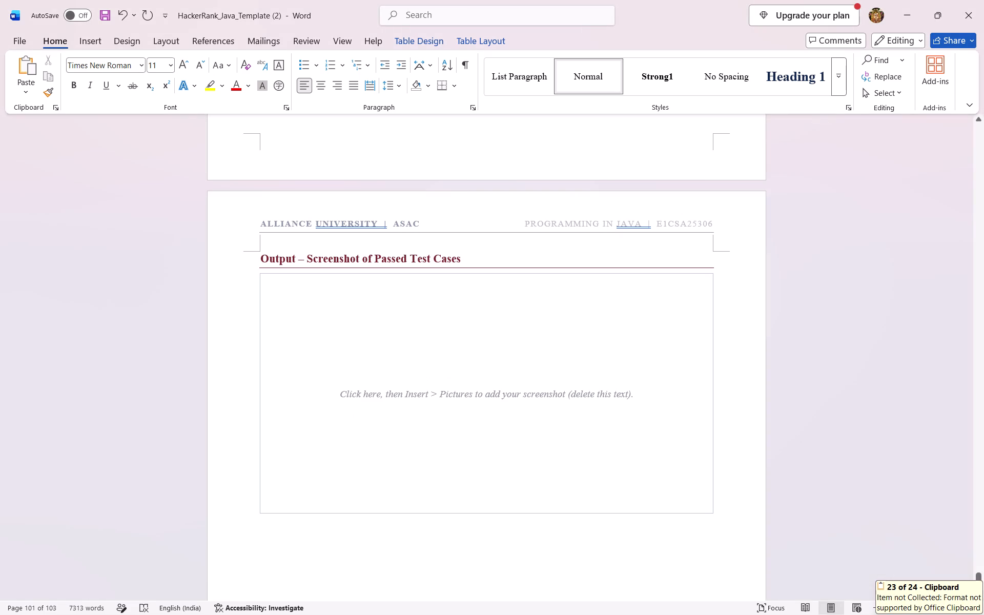
drag(635, 397, 339, 399)
key(BackSpace)
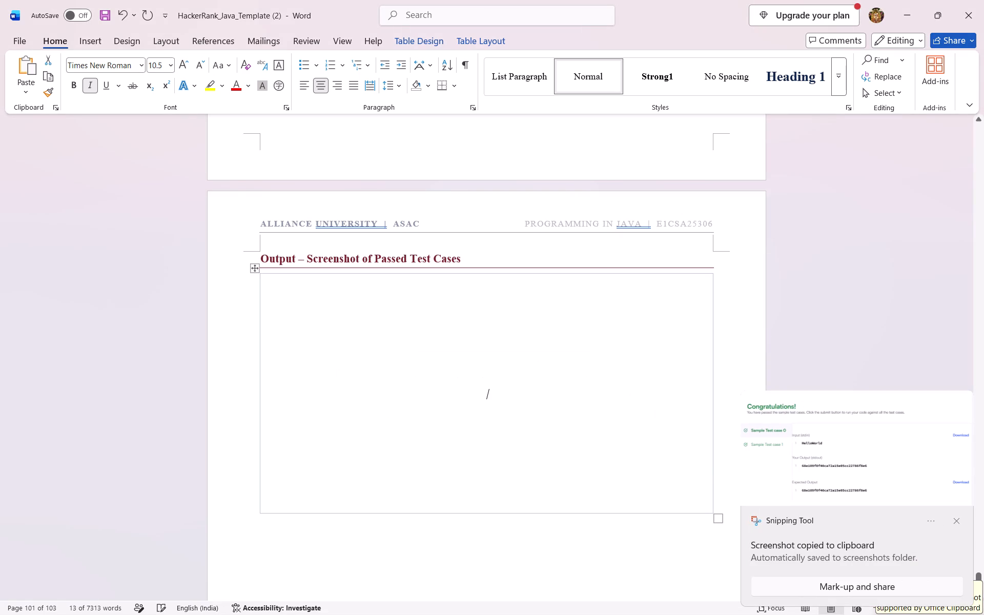
click(89, 33)
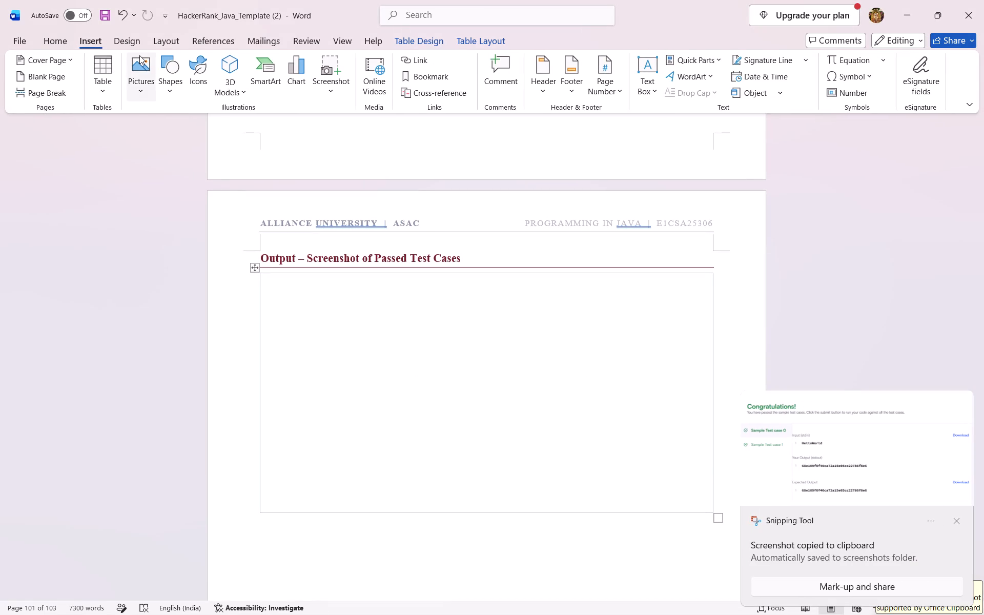
click(139, 55)
click(157, 125)
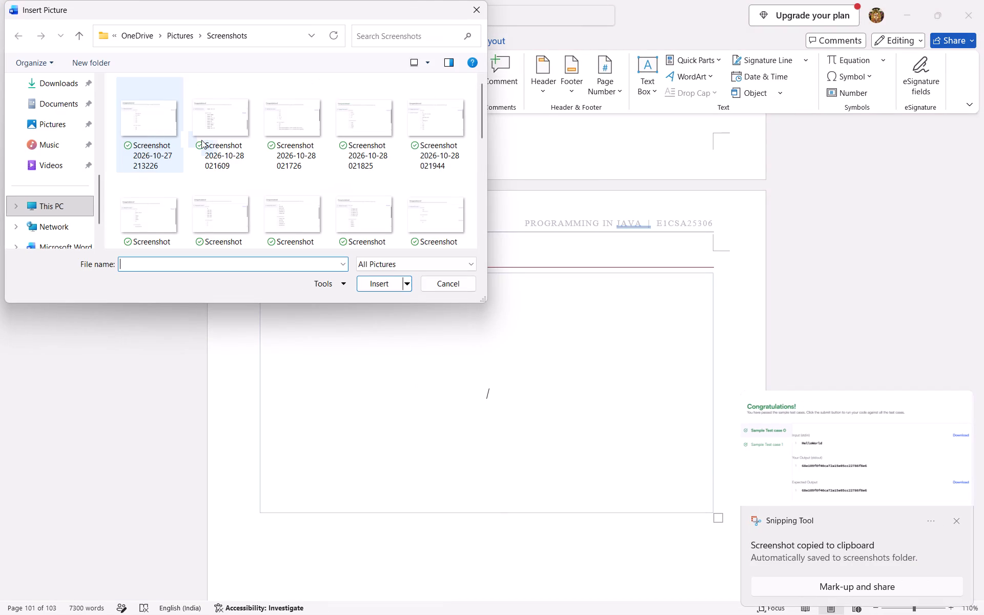
scroll(201, 140, down, 7)
click(200, 183)
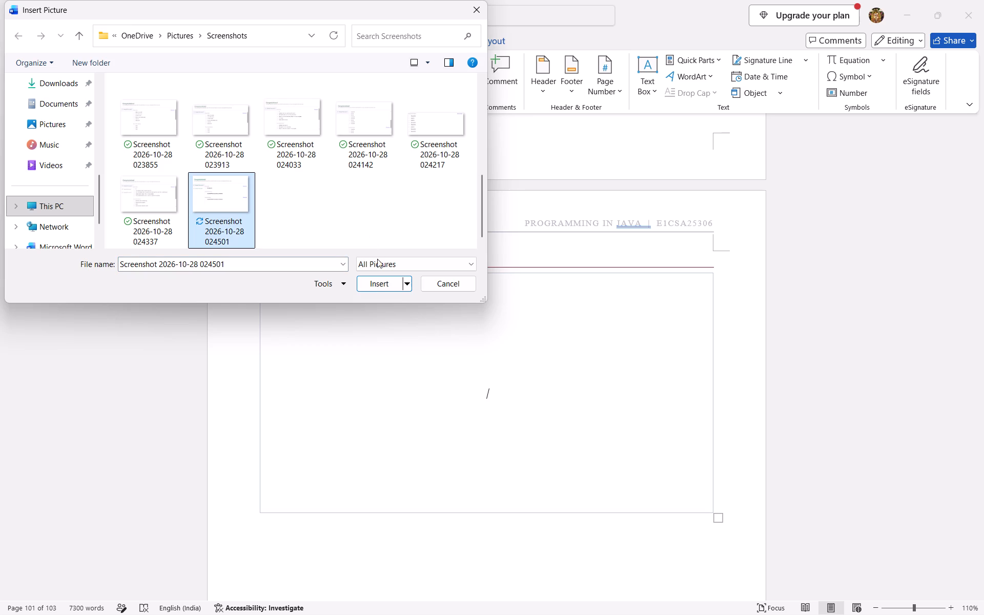
click(371, 286)
Delete the placeholder text from the Code box of question 50, Java SHA-256.
scroll(367, 324, down, 2)
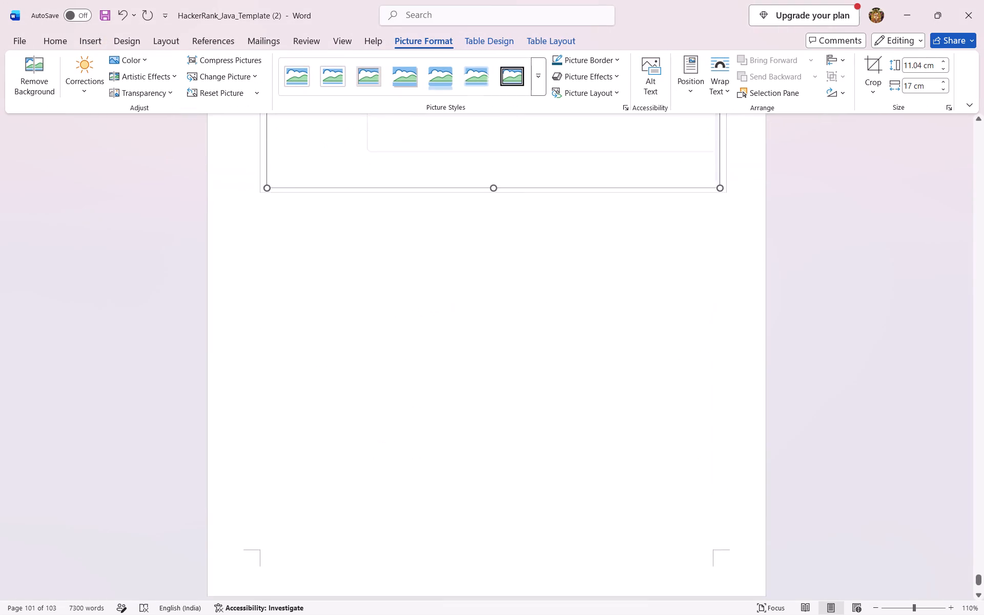
scroll(367, 324, down, 3)
drag(497, 259, 291, 248)
click(488, 302)
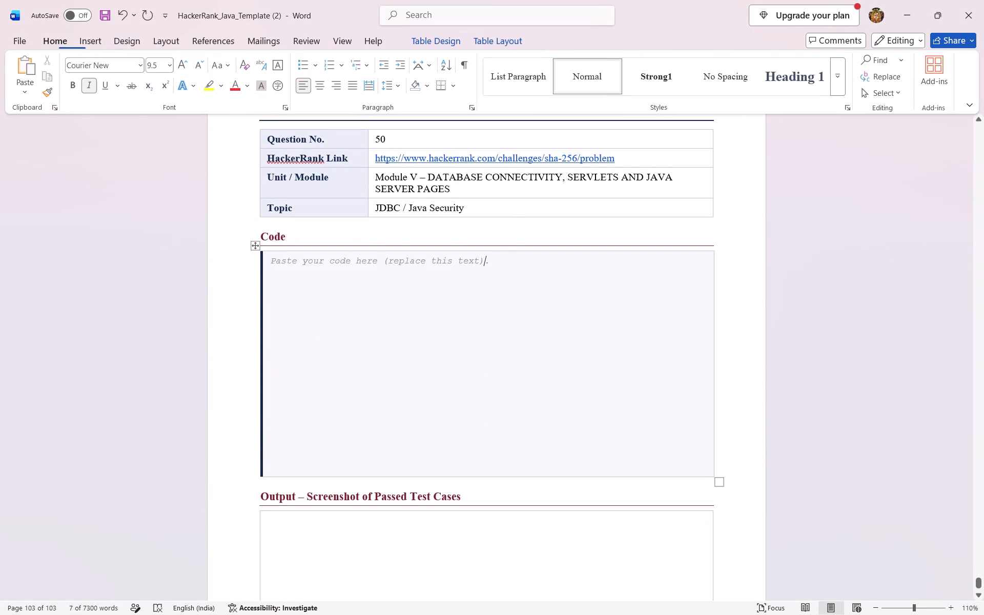
drag(491, 263, 285, 254)
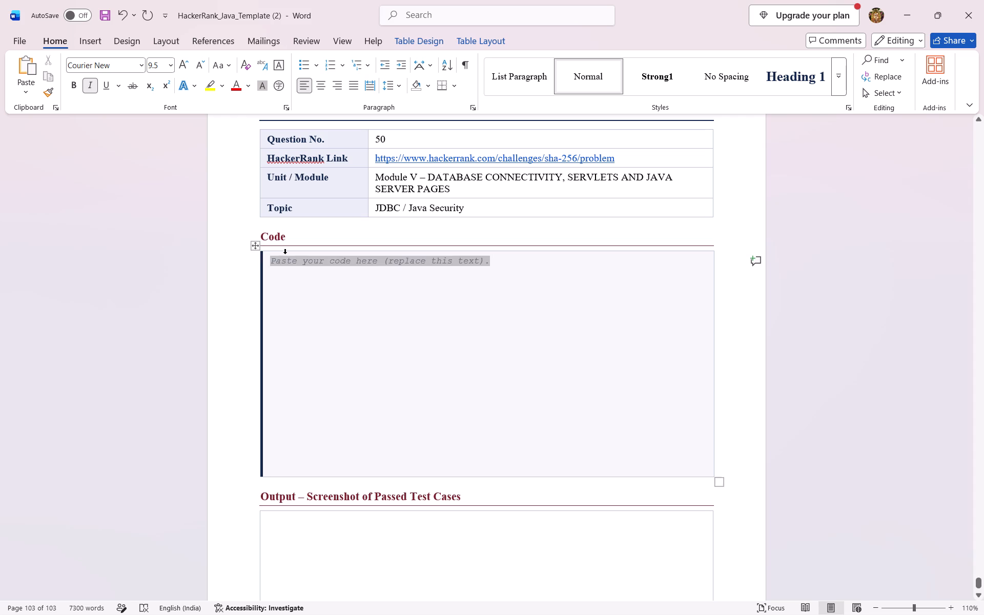
key(BackSpace)
Open the HackerRank link of question 50, Java SHA-256, from its details table.
scroll(413, 537, down, 13)
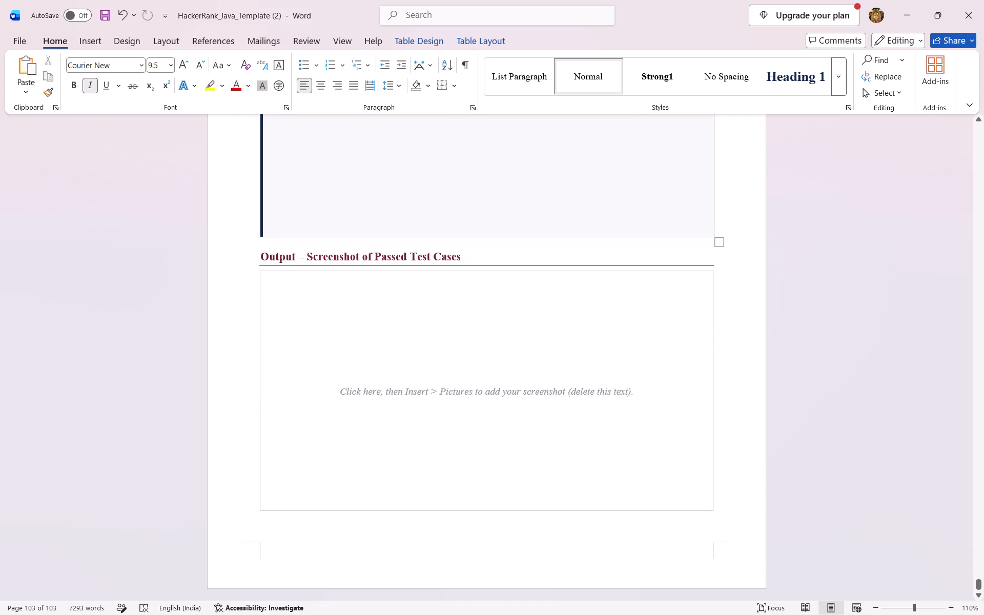
scroll(413, 537, up, 2)
ctrl+click(432, 311)
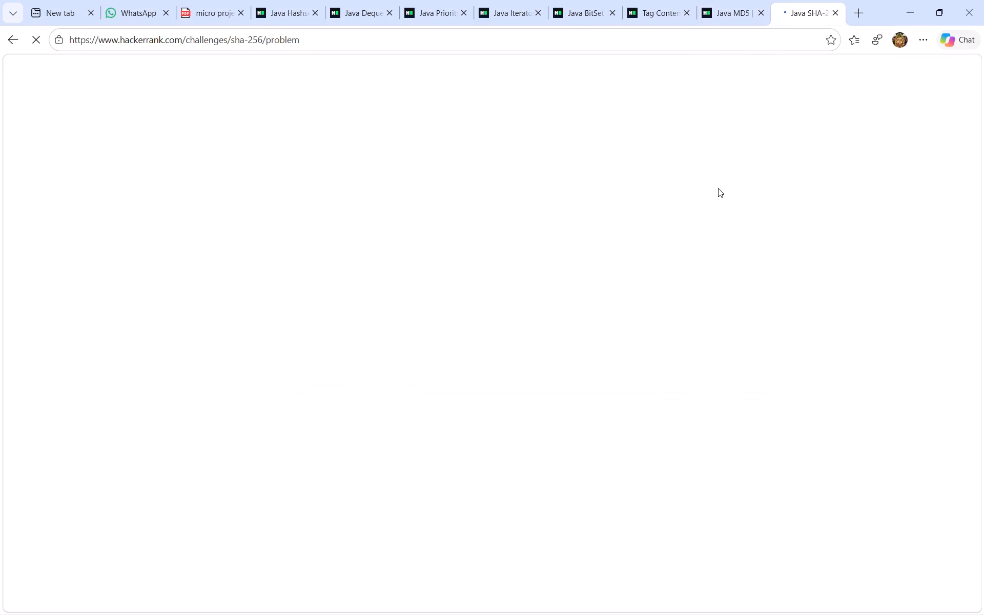
Open the accepted Java 8 submission of the Java SHA-256 challenge in the code editor.
scroll(661, 271, down, 4)
scroll(661, 271, up, 4)
click(215, 186)
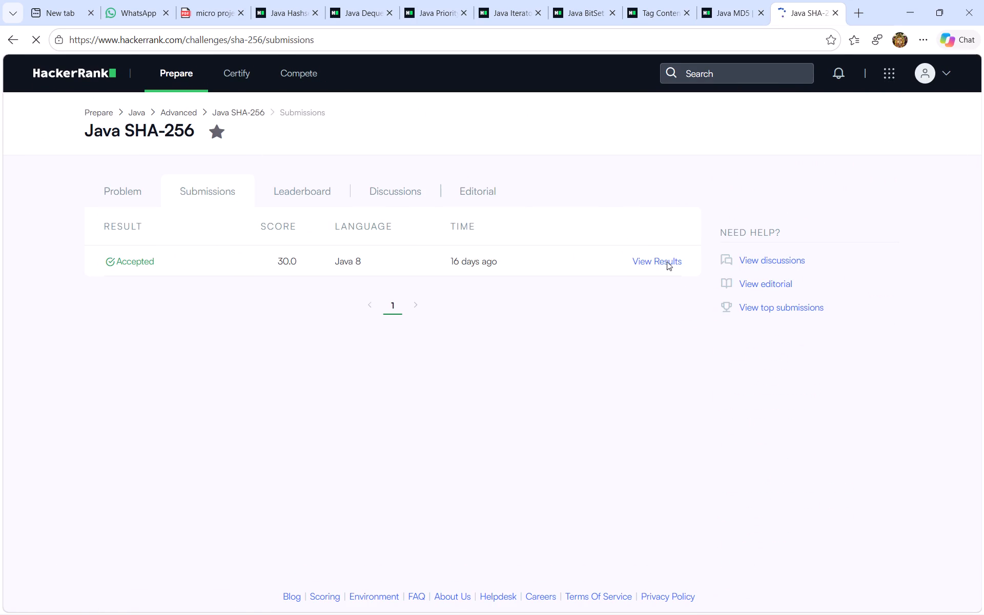
click(654, 261)
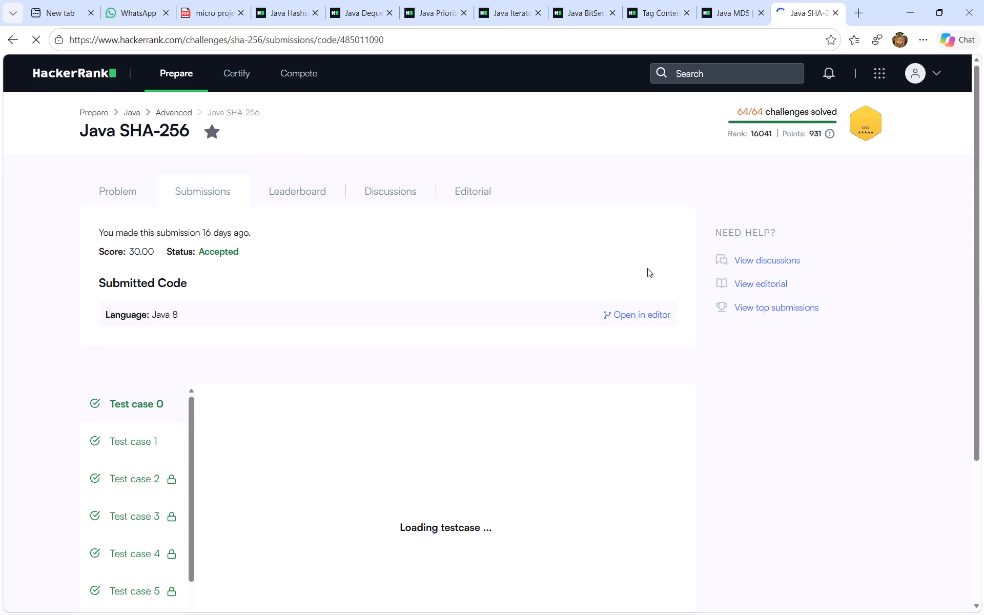
click(635, 314)
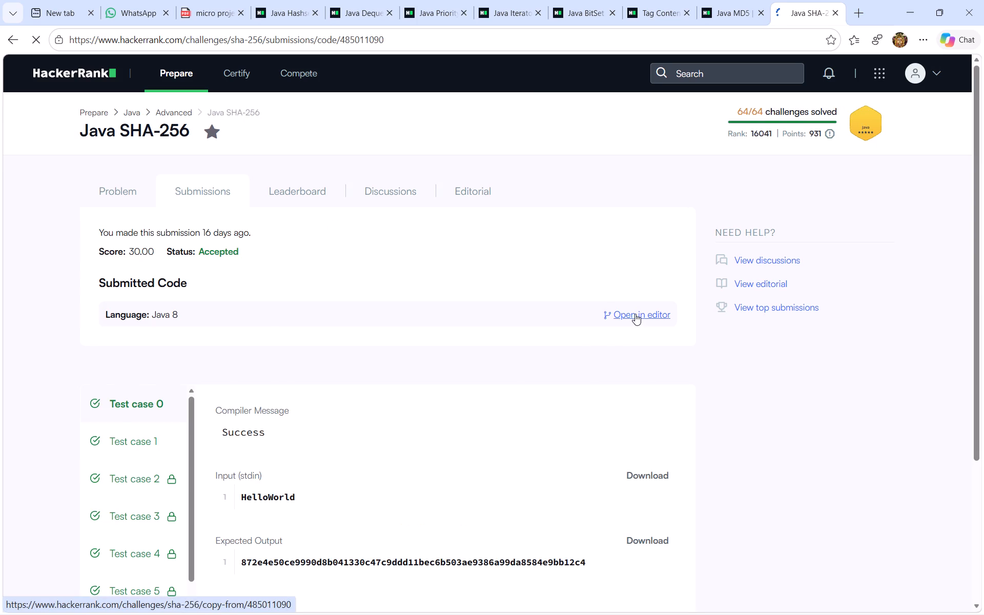
Run the Java SHA-256 code against the sample test cases.
scroll(560, 420, down, 4)
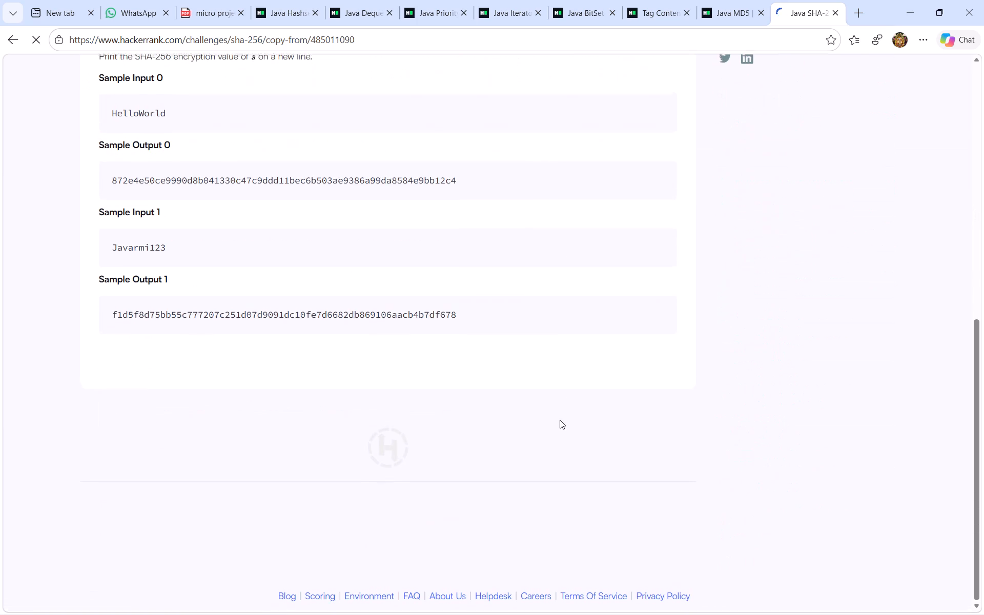
scroll(560, 420, down, 2)
scroll(560, 420, up, 5)
scroll(560, 420, down, 3)
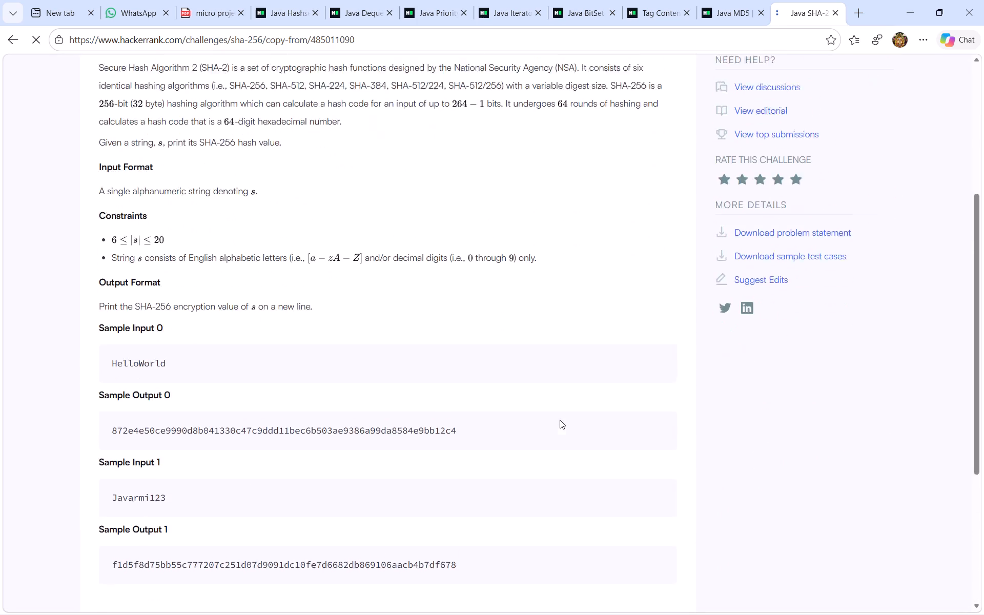
scroll(560, 420, down, 3)
scroll(518, 464, down, 3)
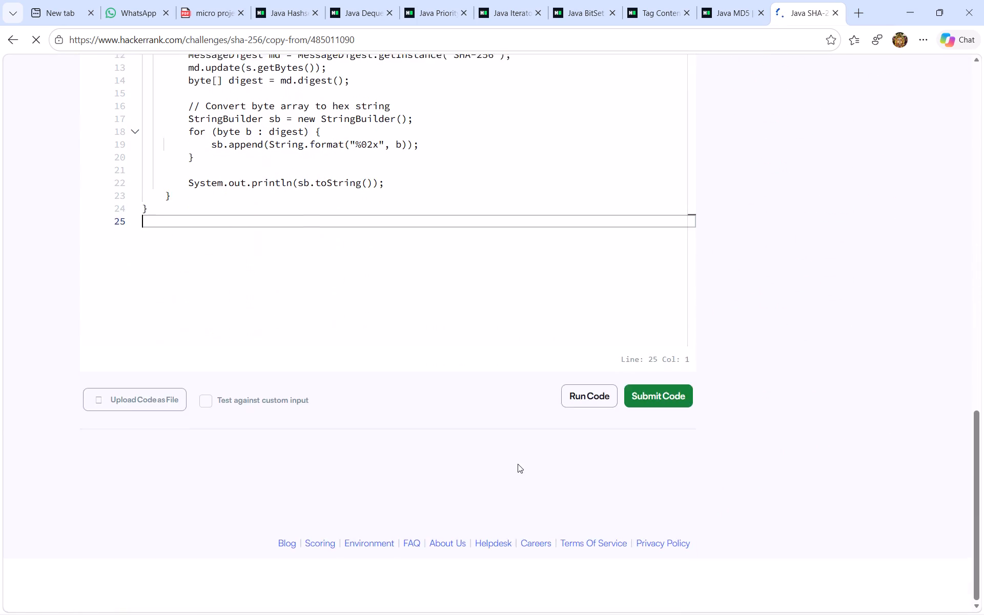
scroll(518, 464, down, 2)
click(572, 447)
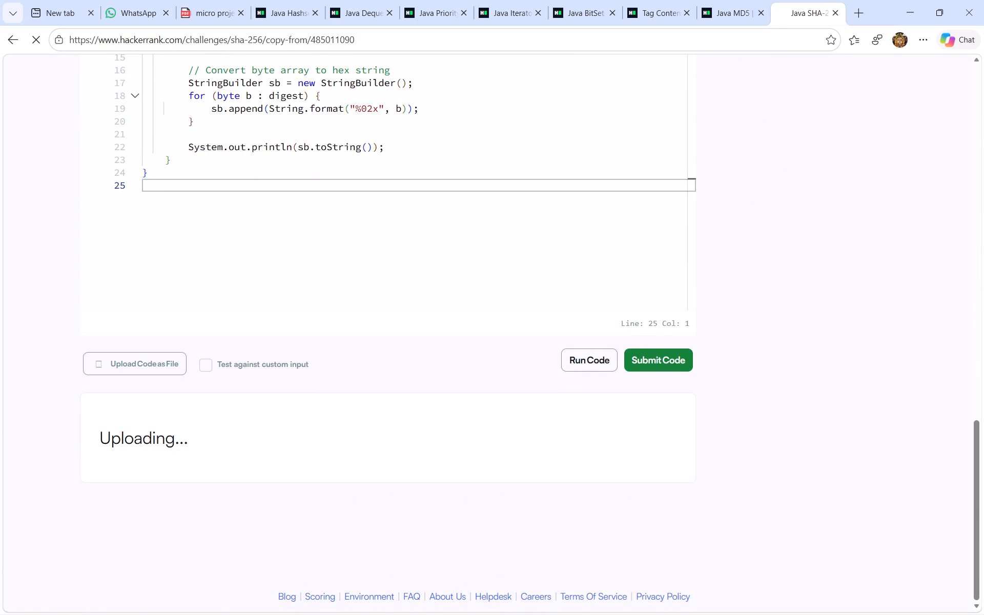
Copy the entire Java SHA-256 solution code from the editor.
click(166, 195)
key(ctrl+a)
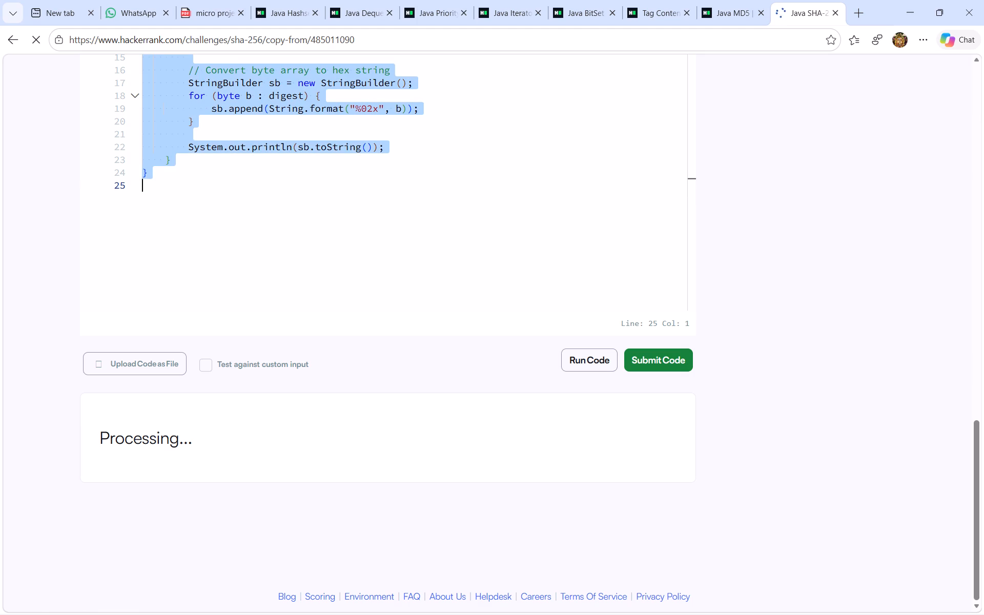
key(ctrl+c)
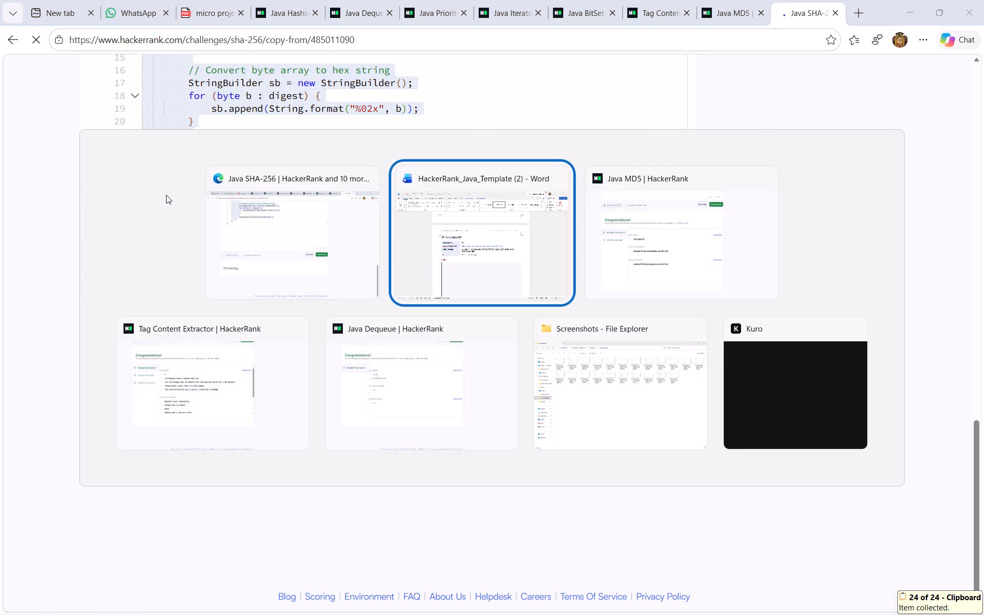
Switch to Word and paste the copied Java SHA-256 solution into question 50's empty Code box.
click(294, 417)
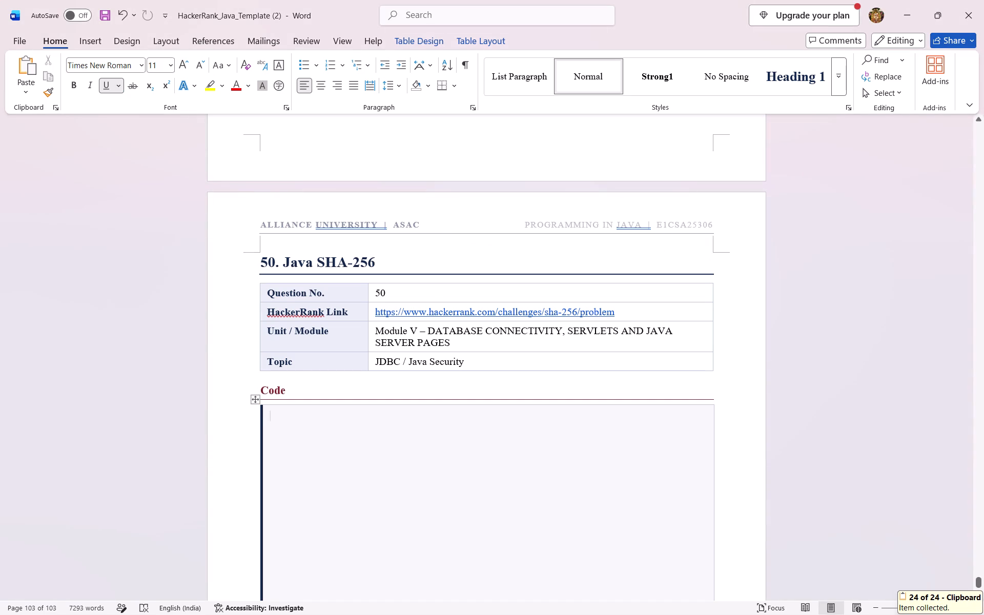
key(ctrl+v)
Delete the placeholder text from question 50's output screenshot box.
scroll(360, 438, down, 1)
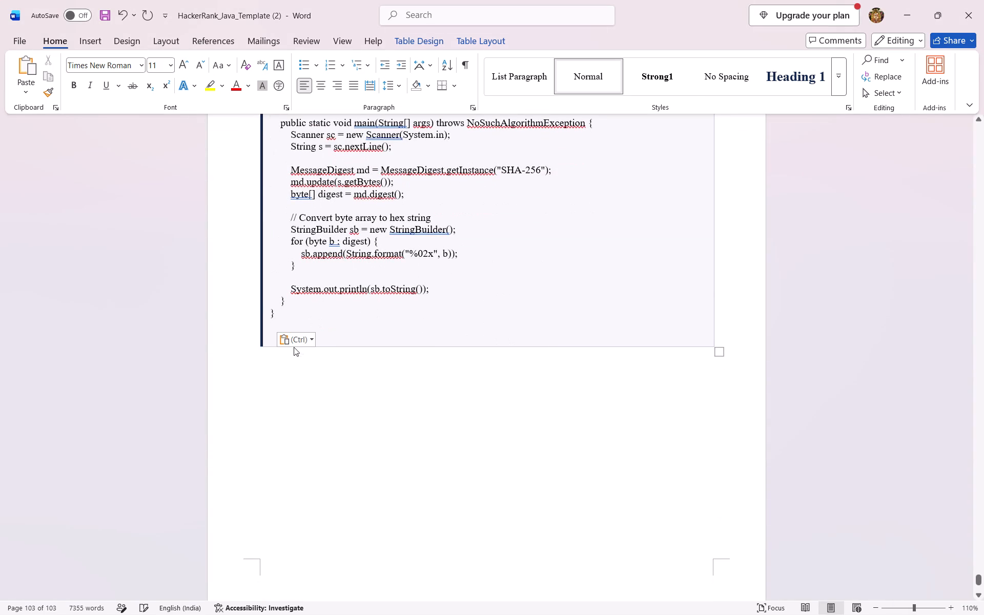
scroll(267, 330, down, 3)
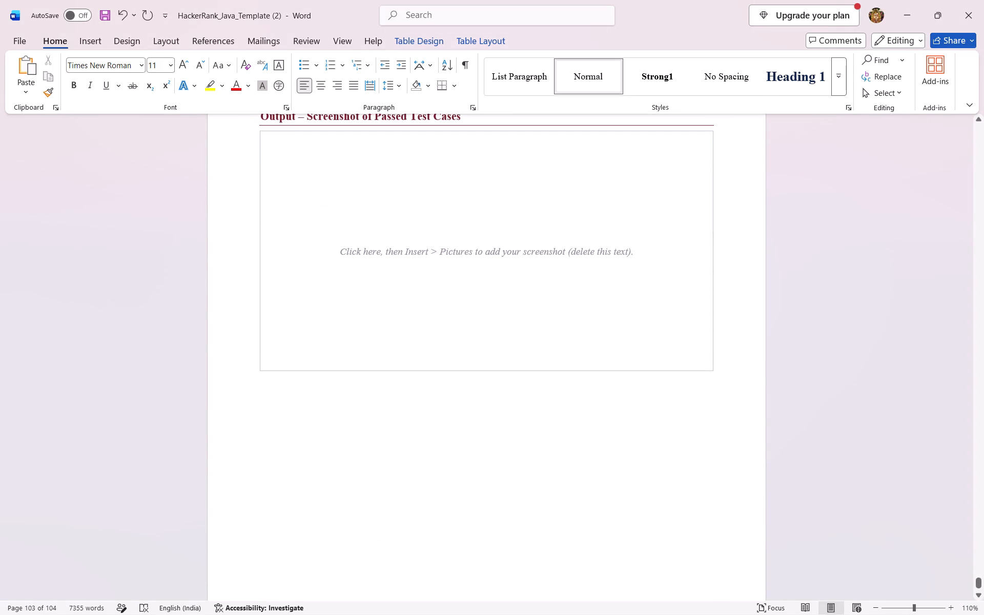
drag(633, 250, 322, 240)
key(BackSpace)
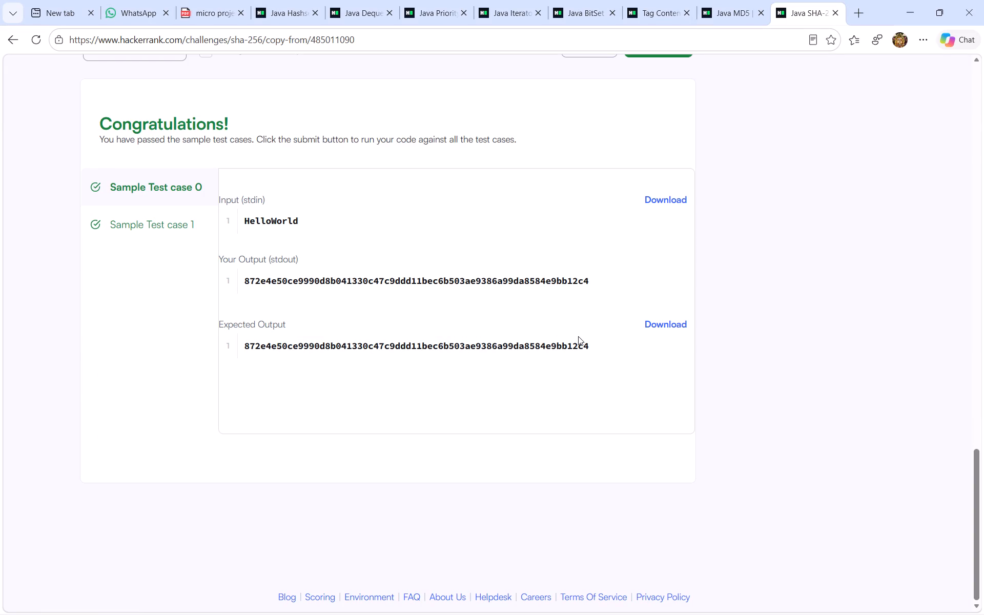
Switch to Edge and capture a screenshot of the full Java SHA-256 panel showing the passed sample test cases.
key(shift+super+s)
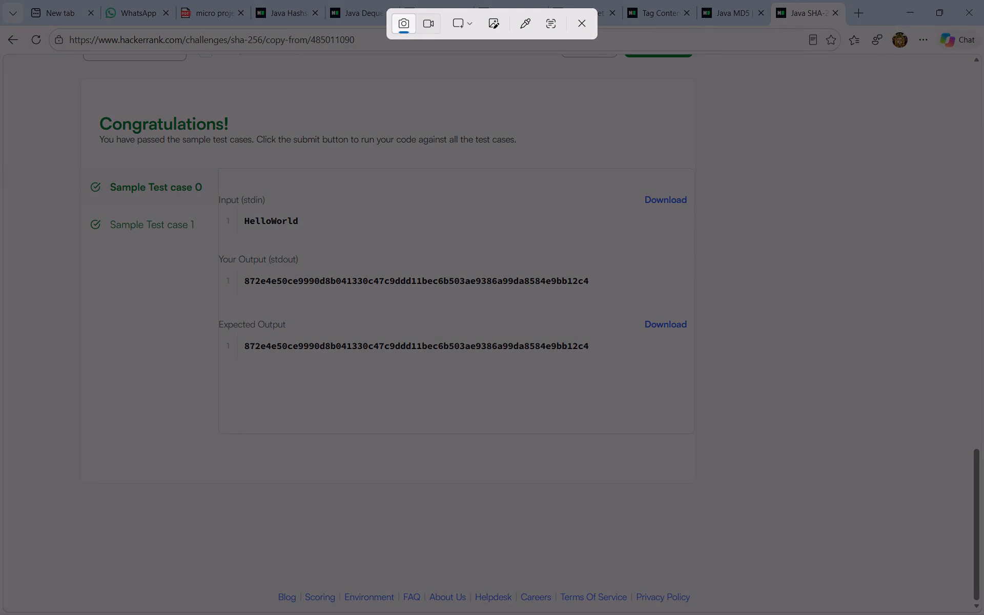
drag(78, 80, 649, 477)
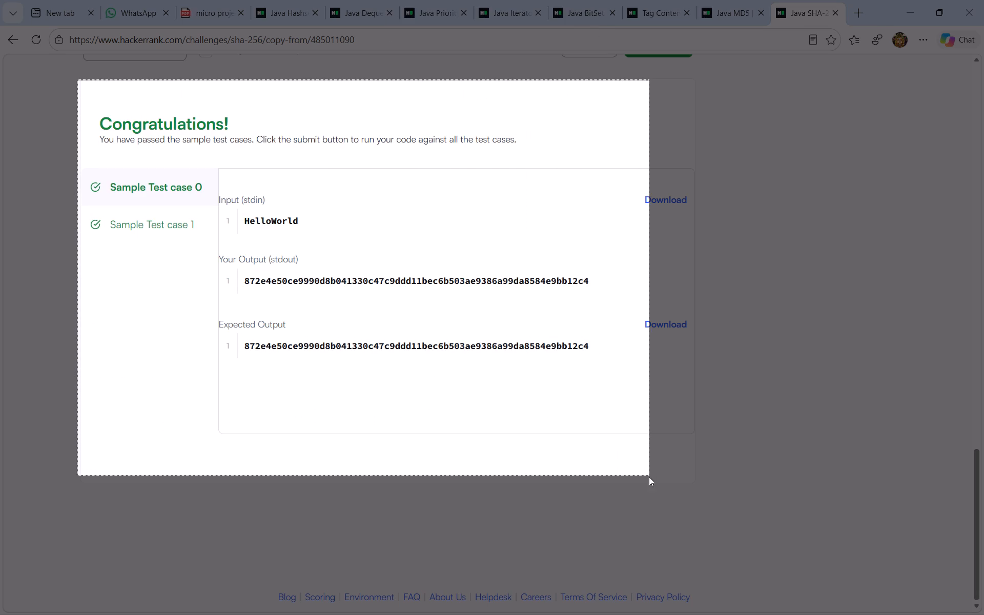
drag(649, 477, 699, 446)
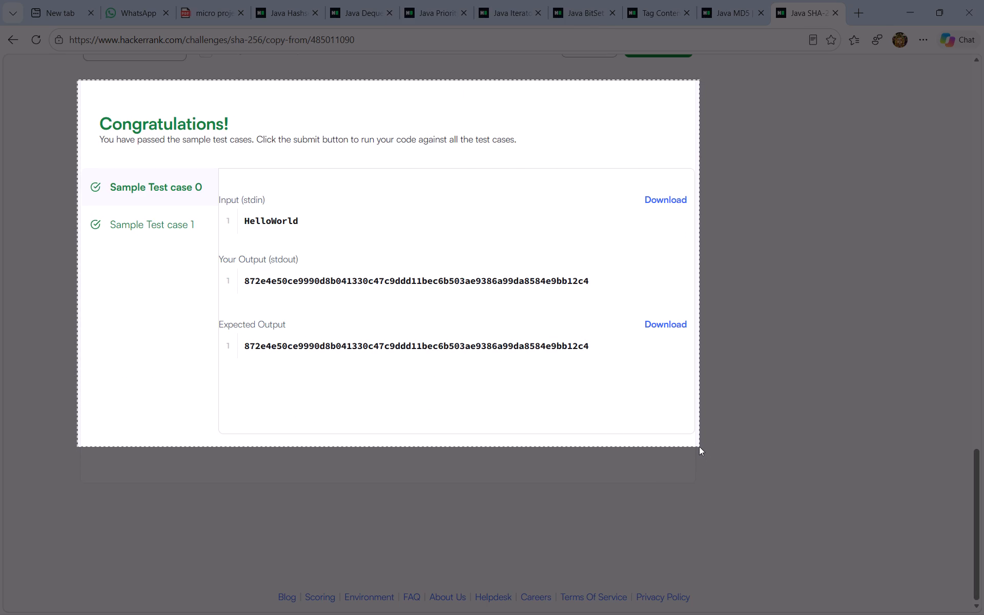
drag(699, 446, 695, 486)
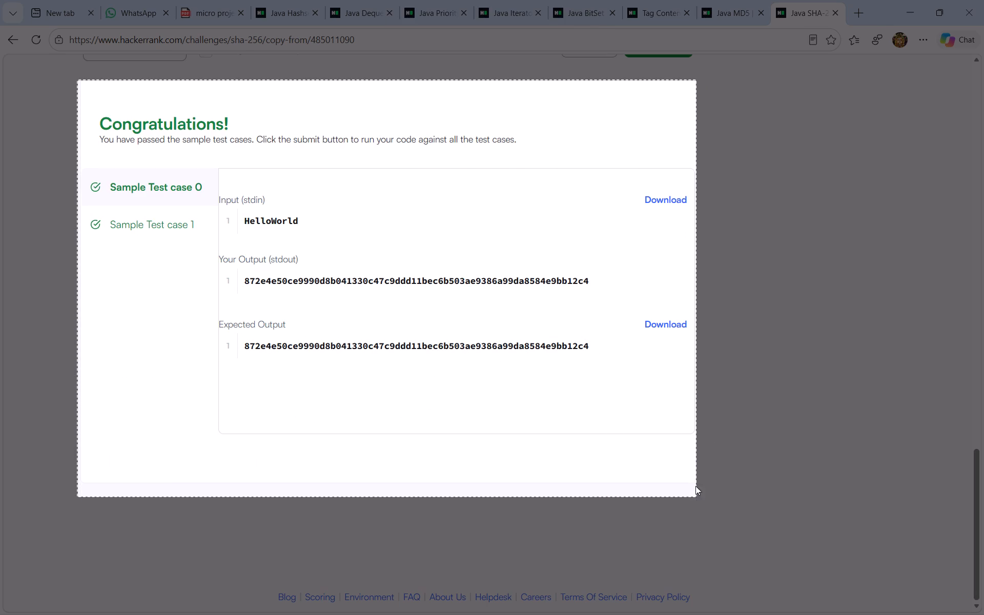
drag(695, 486, 697, 481)
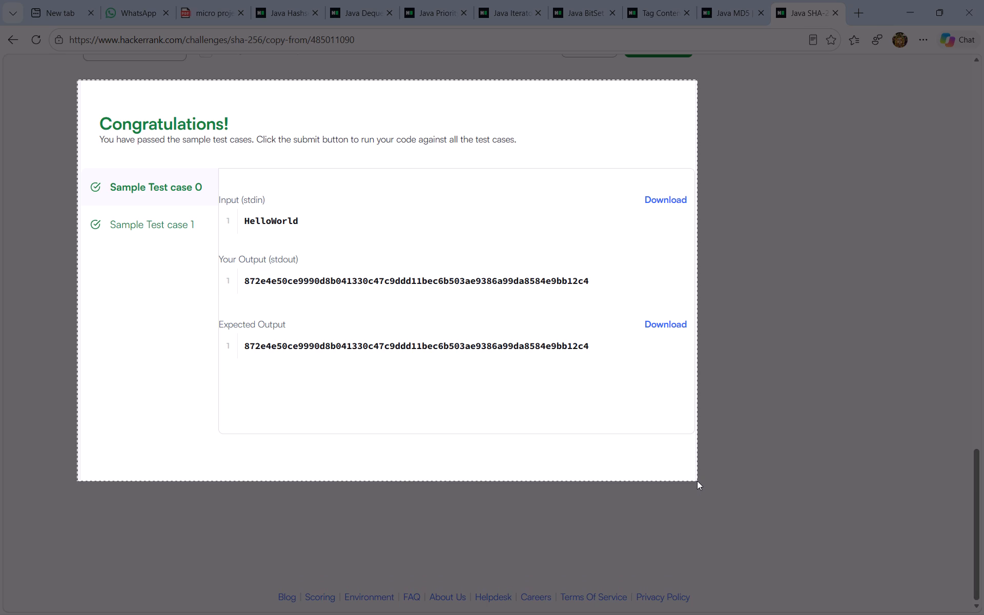
Finish capturing the passed Java SHA-256 test panel and insert the newest screenshot into question 50's output box in Word.
drag(697, 481, 694, 483)
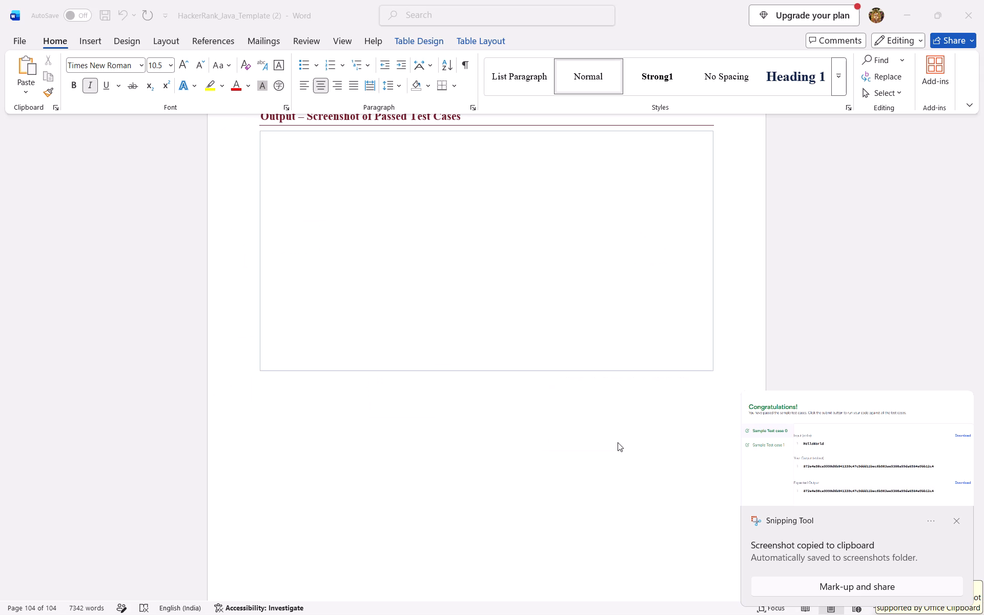
click(91, 38)
click(147, 58)
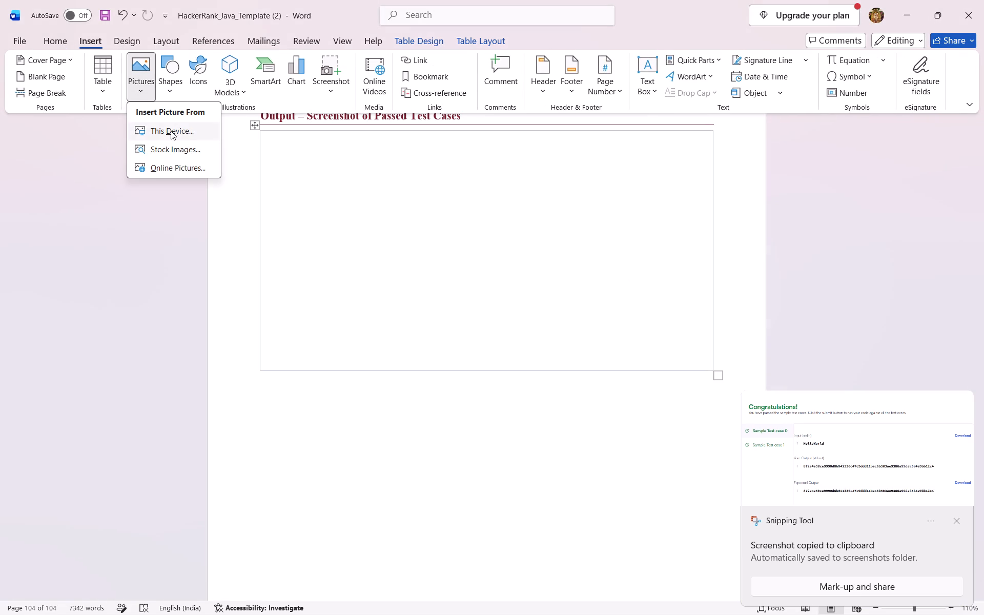
click(171, 131)
scroll(366, 221, down, 6)
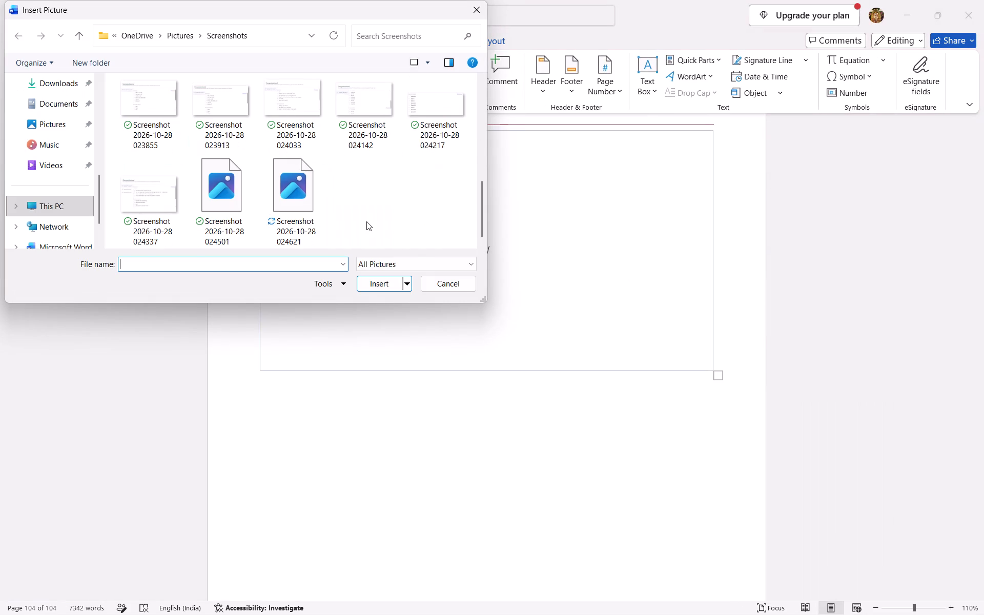
click(314, 210)
click(381, 281)
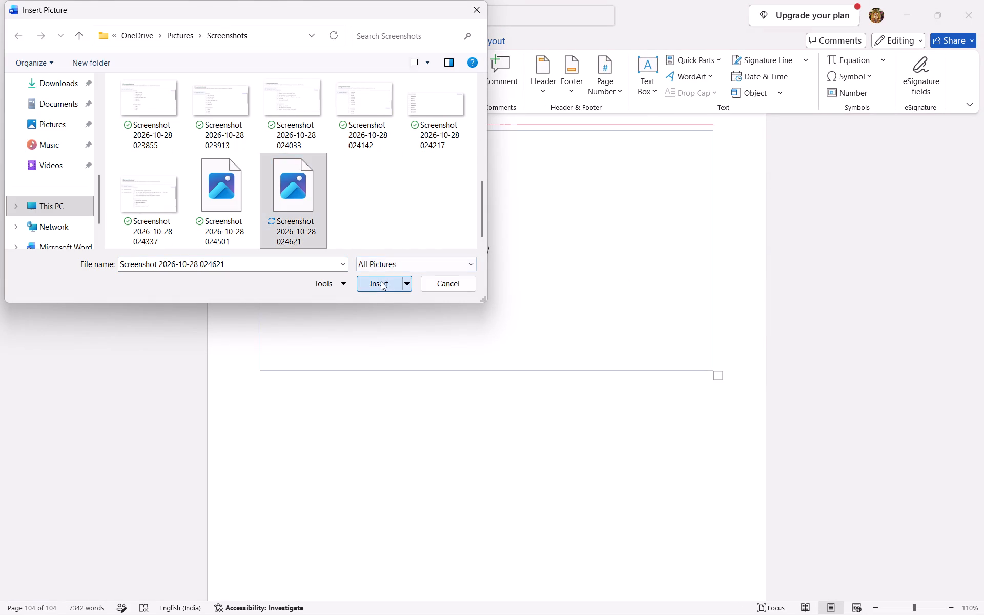
click(573, 543)
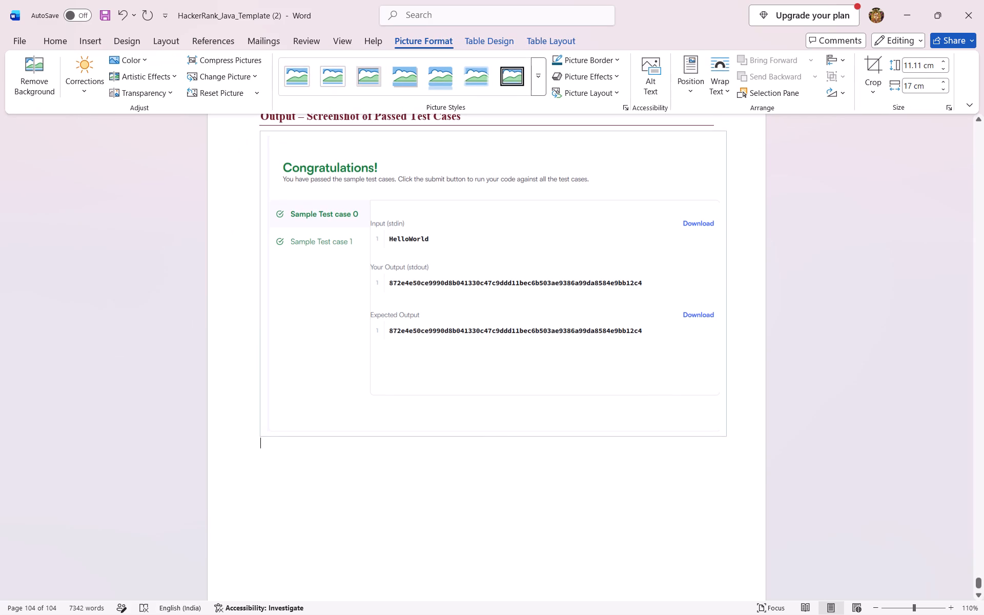
Go back through the document to the cover page and check which Submitted By fields are still blank.
scroll(518, 448, up, 20)
scroll(518, 448, up, 12)
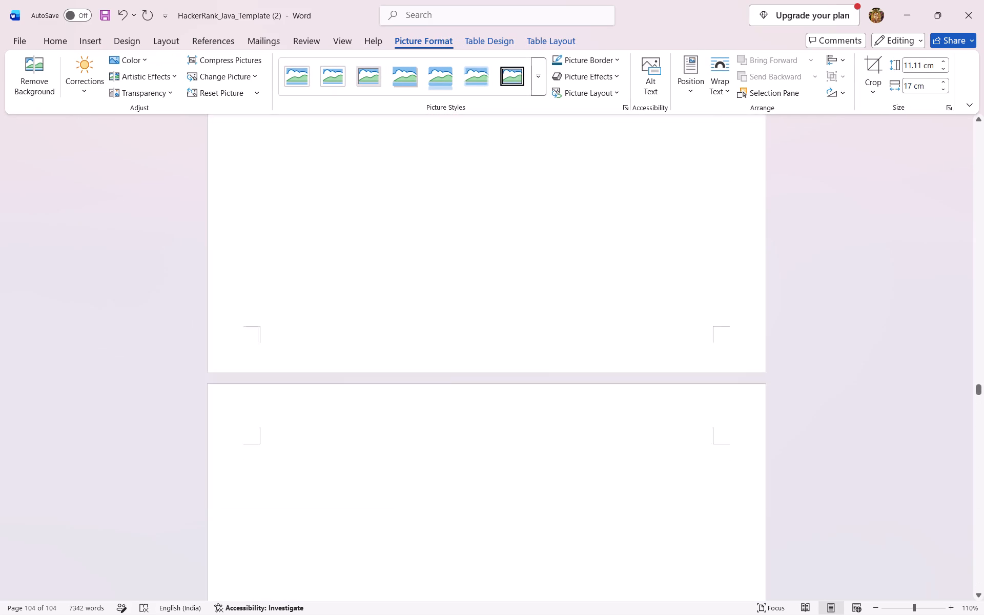
scroll(518, 448, up, 16)
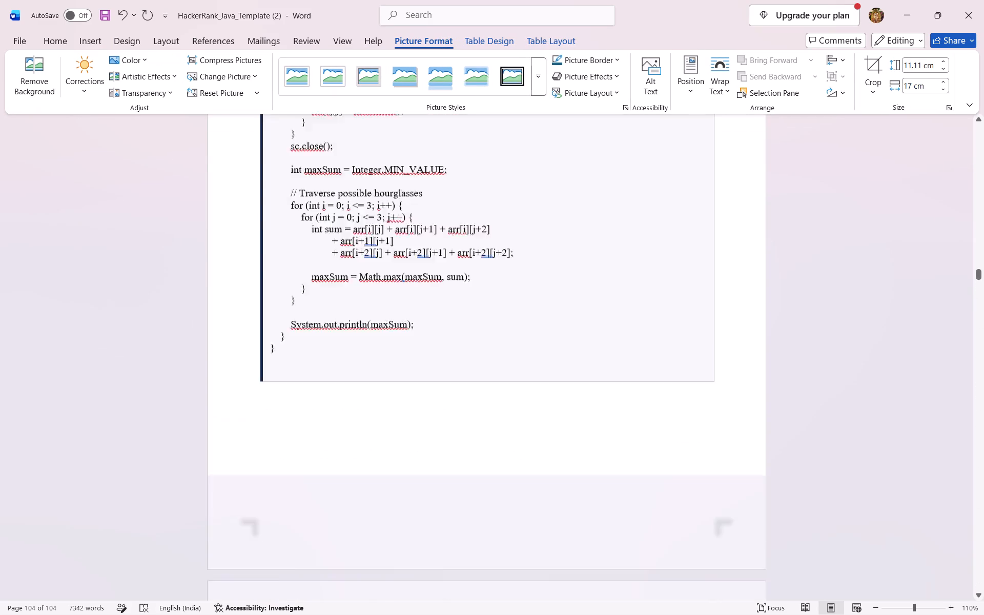
scroll(518, 448, up, 17)
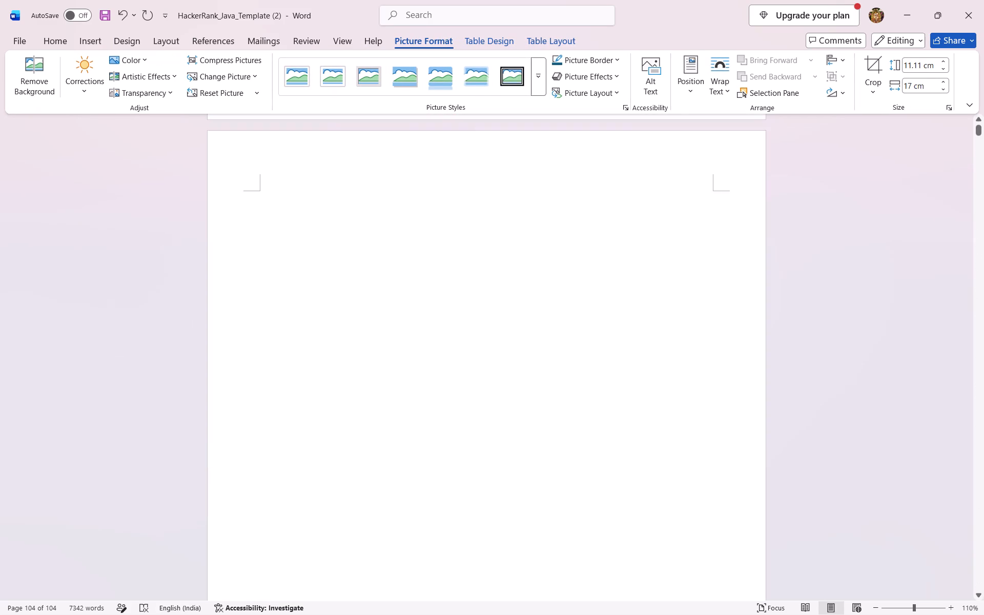
scroll(518, 448, up, 2)
scroll(518, 448, down, 2)
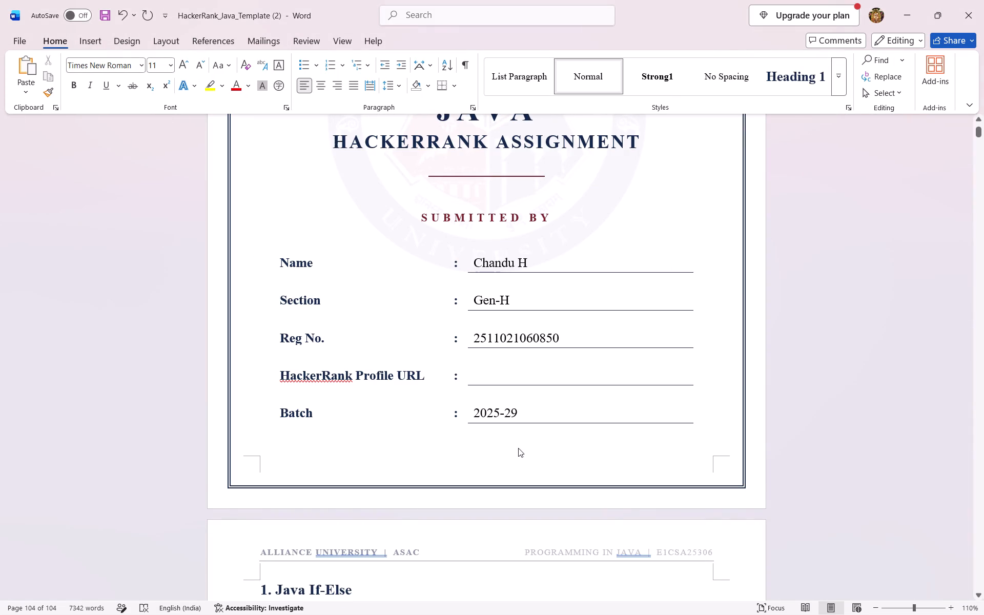
Switch to Edge, open the account's HackerRank profile page and copy its web address.
scroll(579, 182, up, 7)
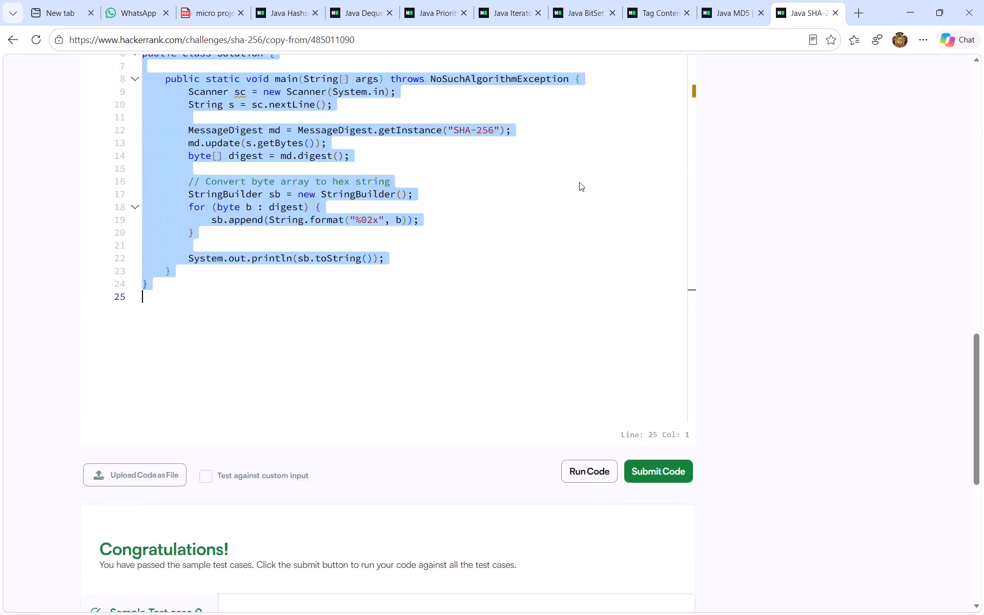
scroll(579, 182, up, 10)
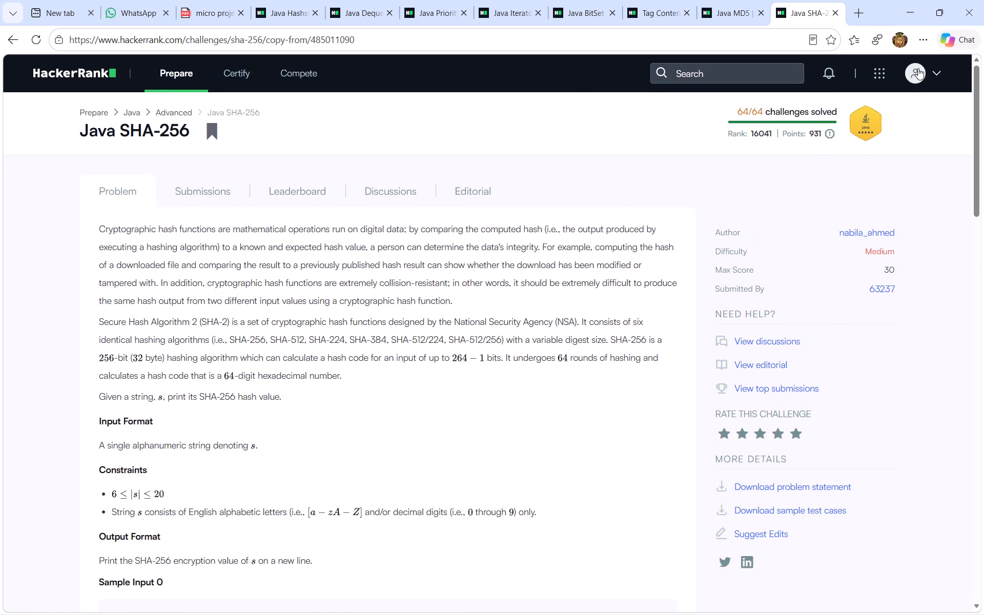
click(918, 68)
click(858, 156)
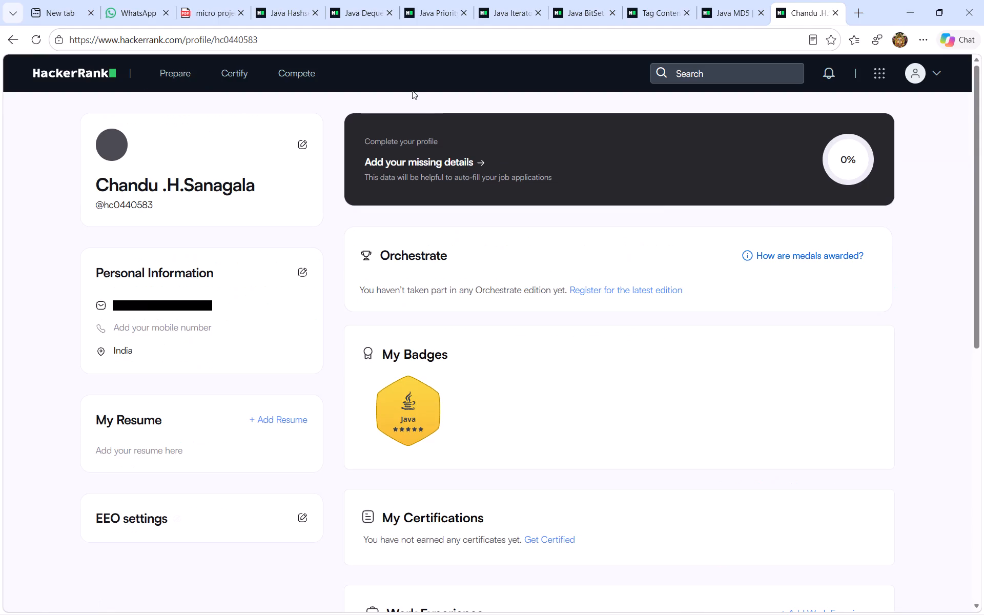
drag(276, 39, 65, 28)
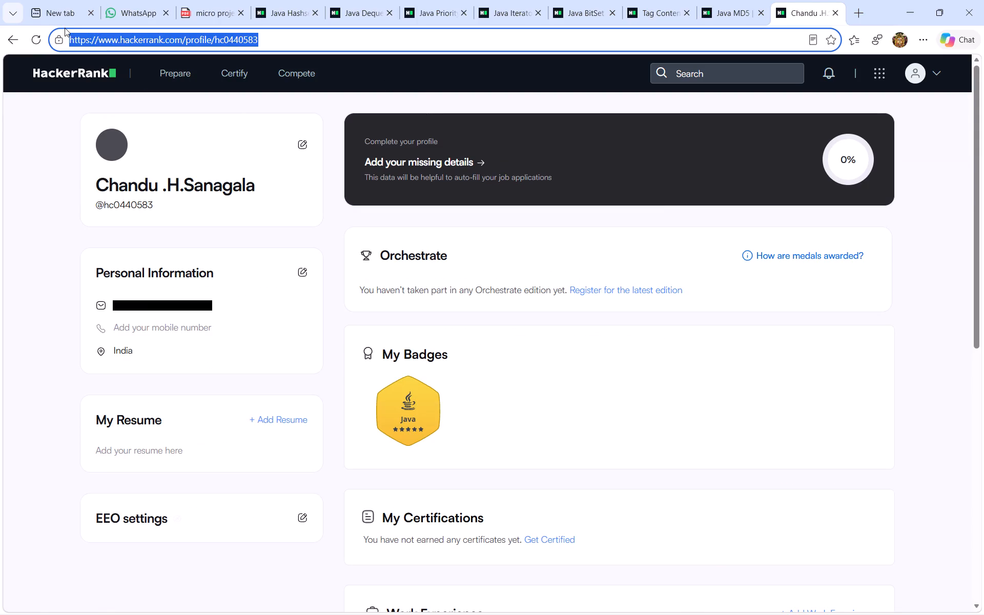
key(ctrl+c)
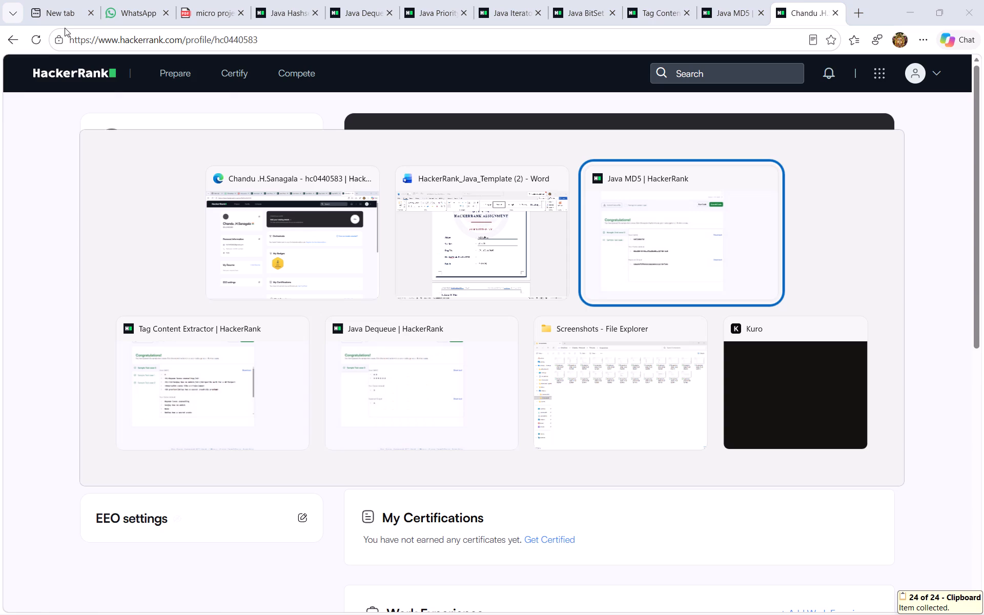
Switch to Word and paste the copied profile link into the cover page's HackerRank Profile URL field with font size 12.
click(479, 374)
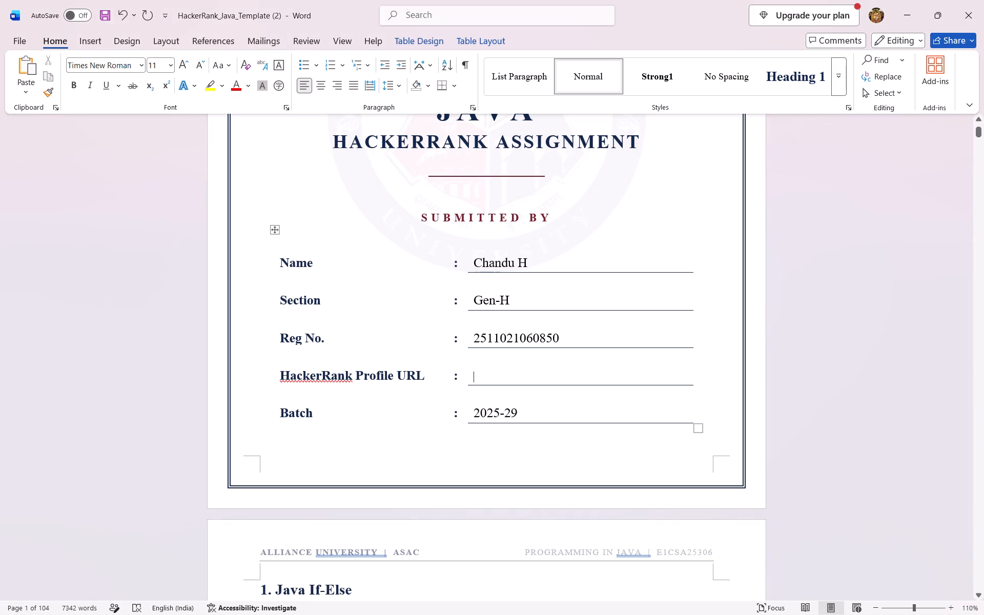
click(171, 67)
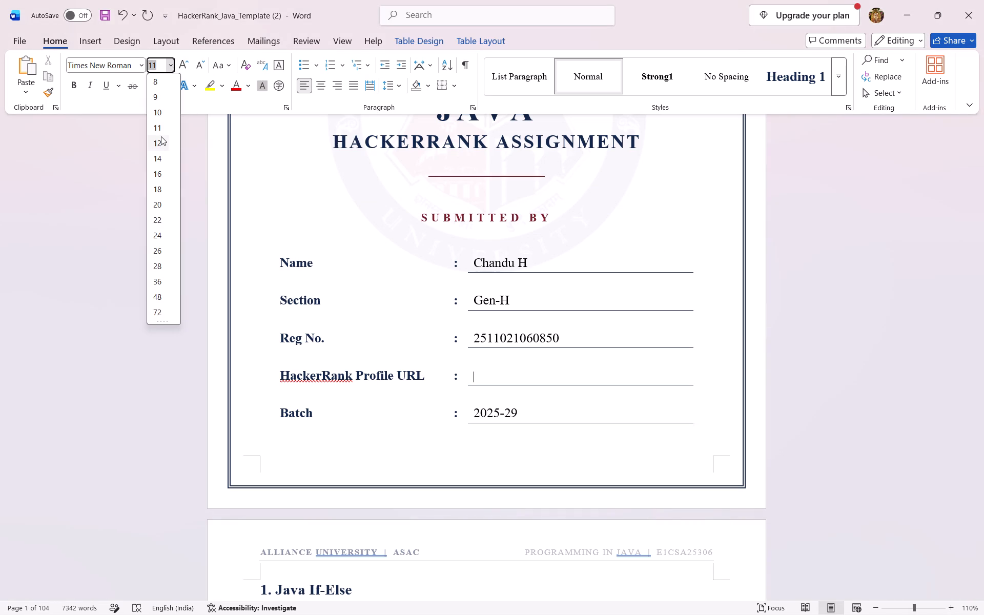
click(161, 136)
click(485, 375)
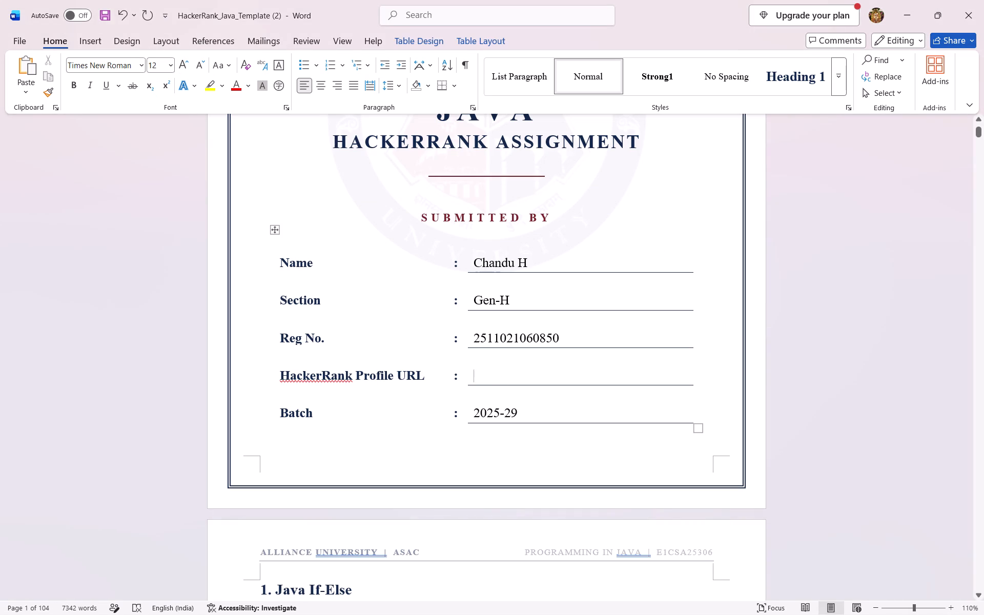
key(ctrl+v)
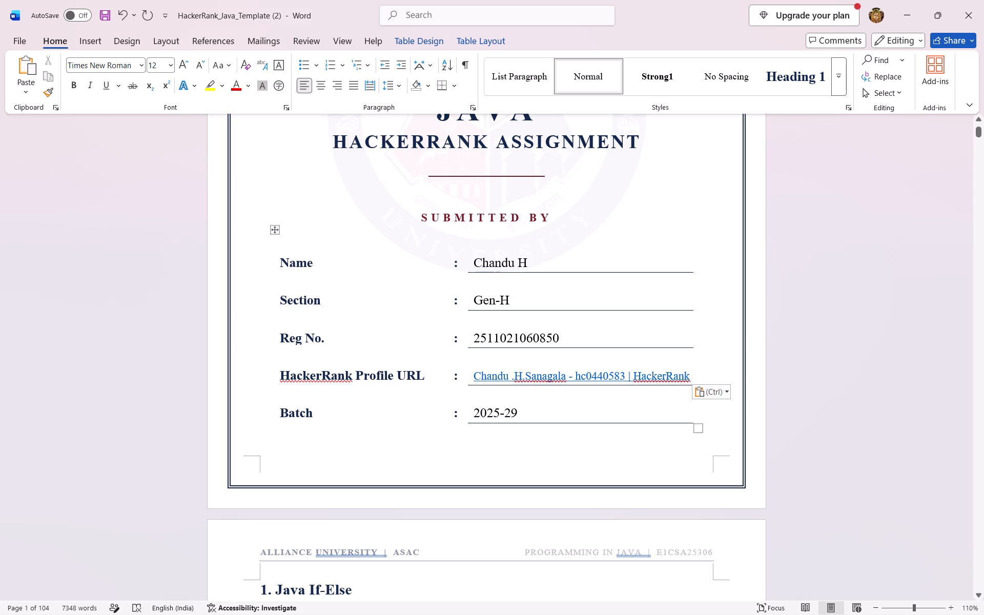
click(582, 398)
Test the pasted profile link in Edge, close the extra tab it opens and return to Word.
ctrl+click(627, 374)
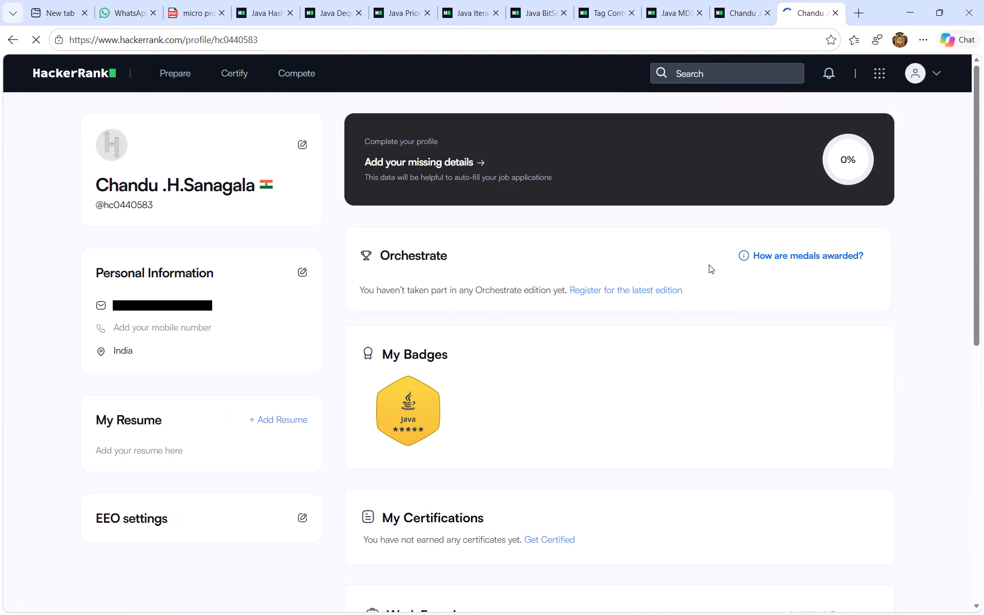
click(834, 17)
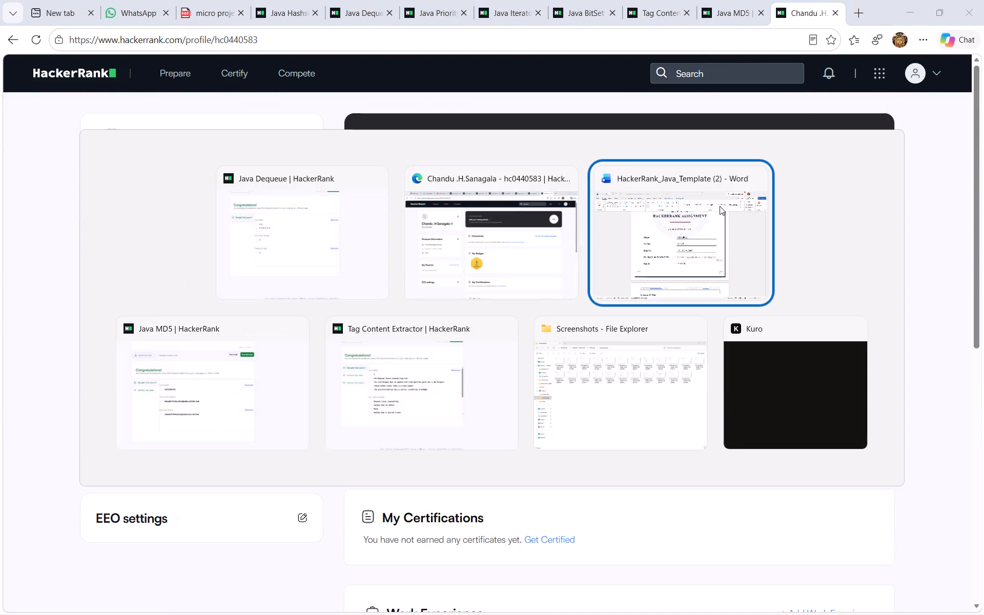
click(734, 276)
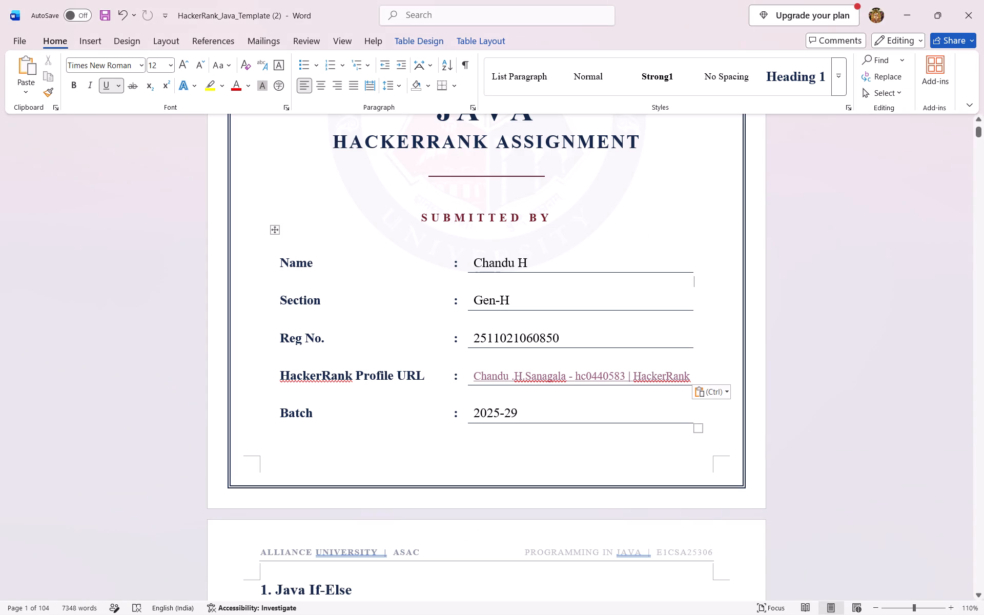
click(727, 357)
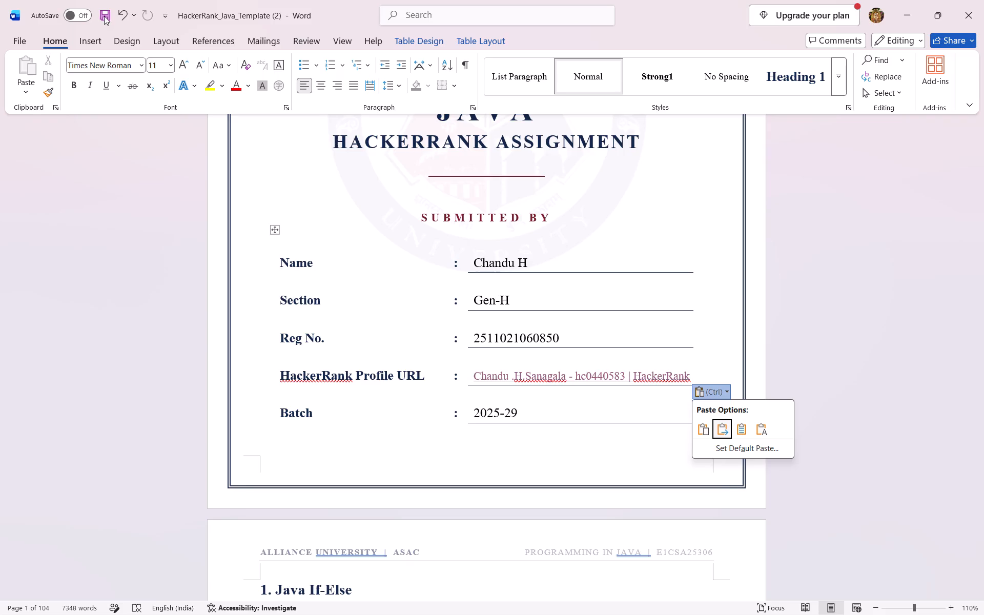
Turn on AutoSave for the document by uploading it to OneDrive - Personal.
click(76, 17)
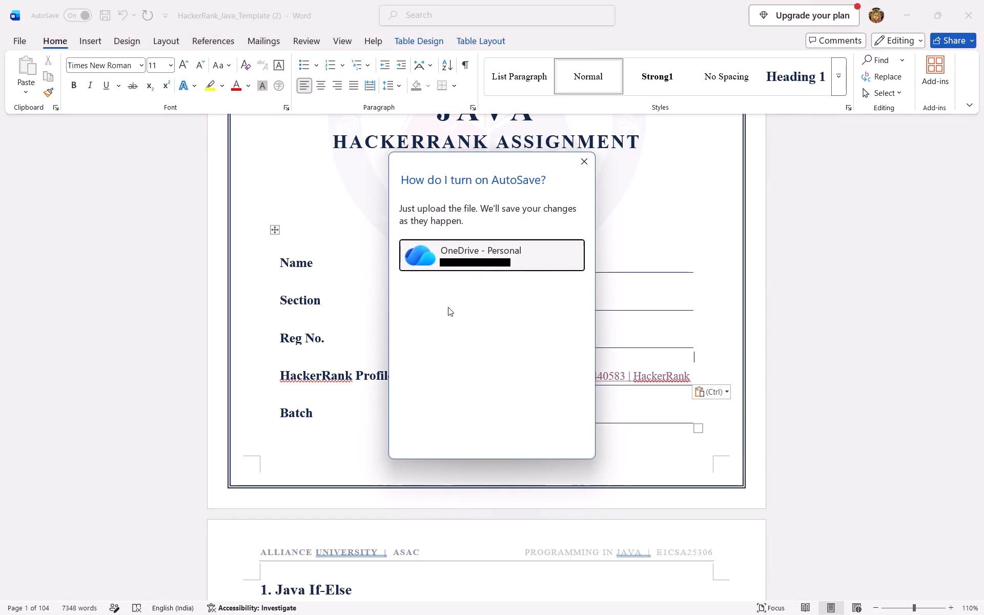
click(472, 242)
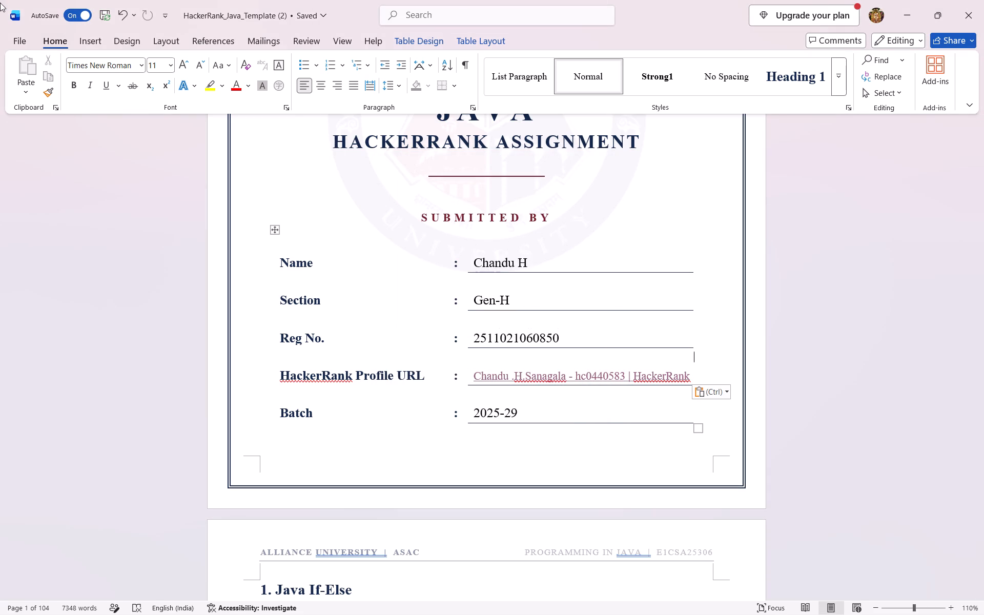
Start saving a copy of the document and choose the Downloads folder as its location.
click(15, 43)
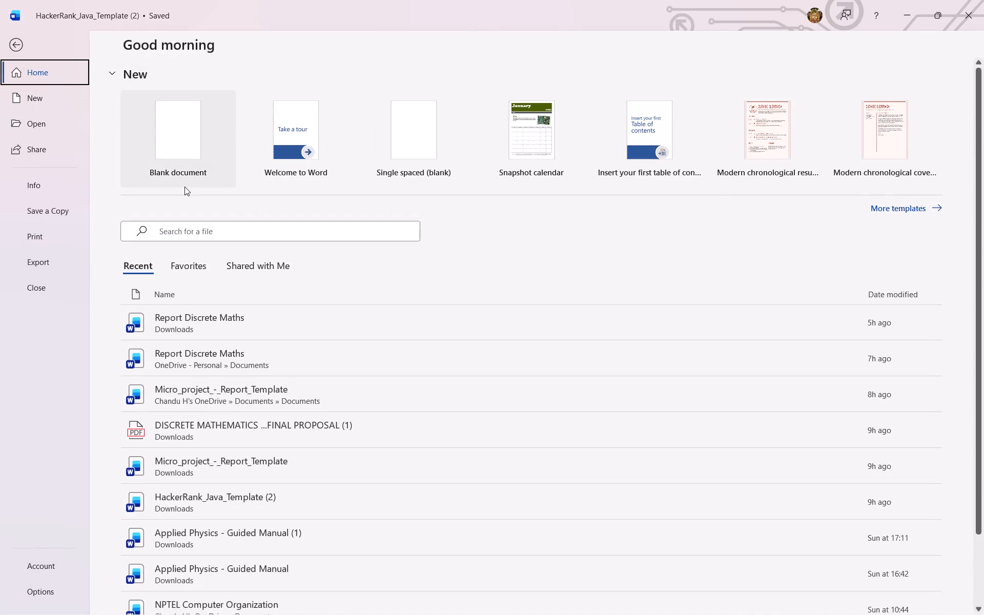
click(50, 208)
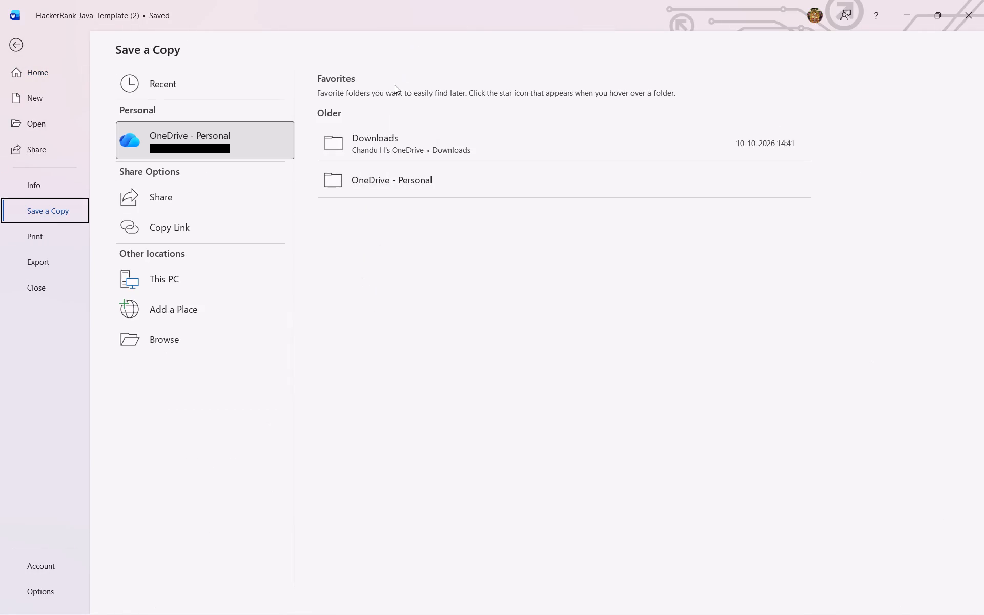
double_click(373, 150)
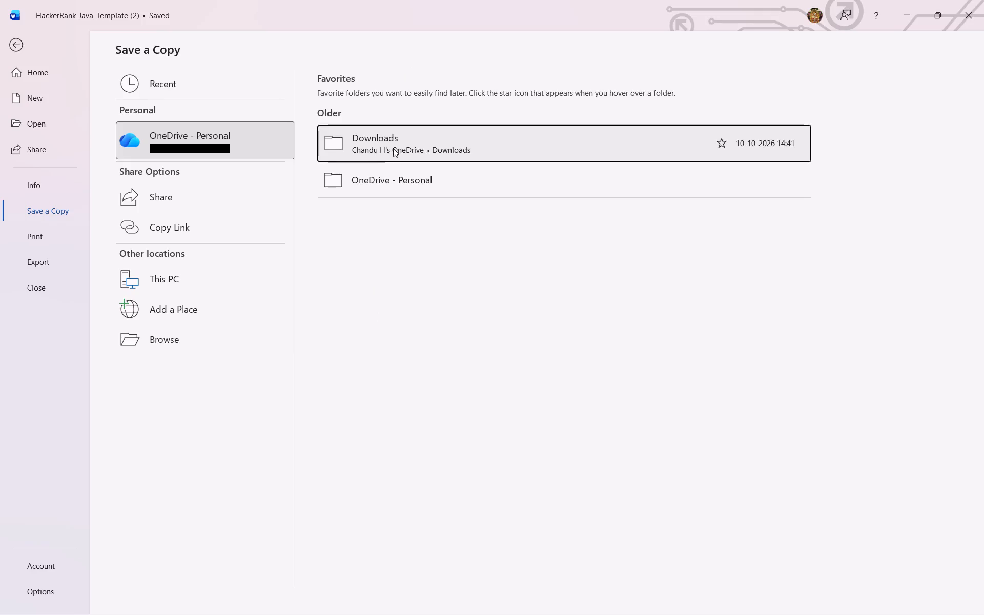
double_click(393, 148)
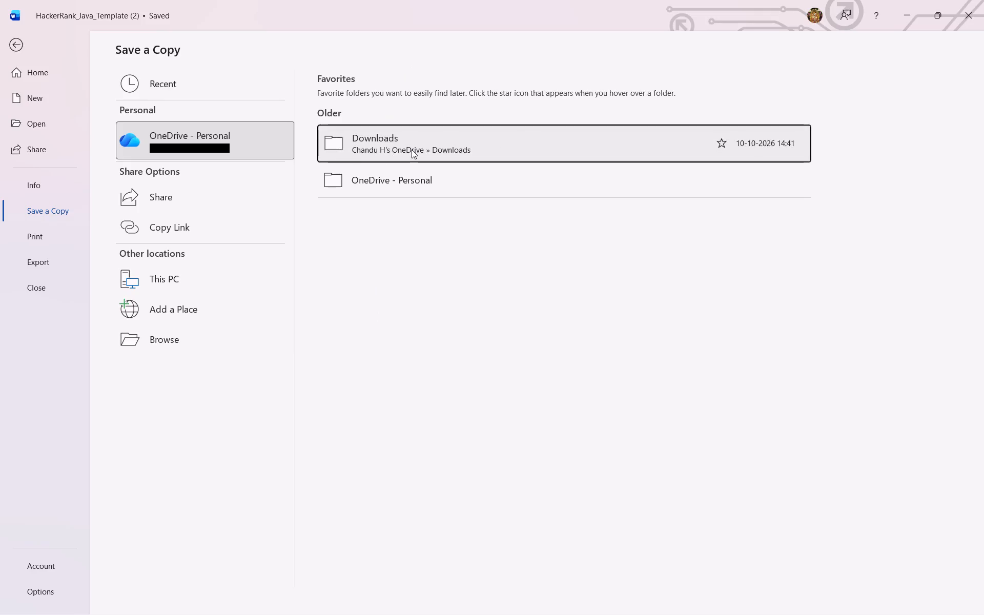
double_click(412, 150)
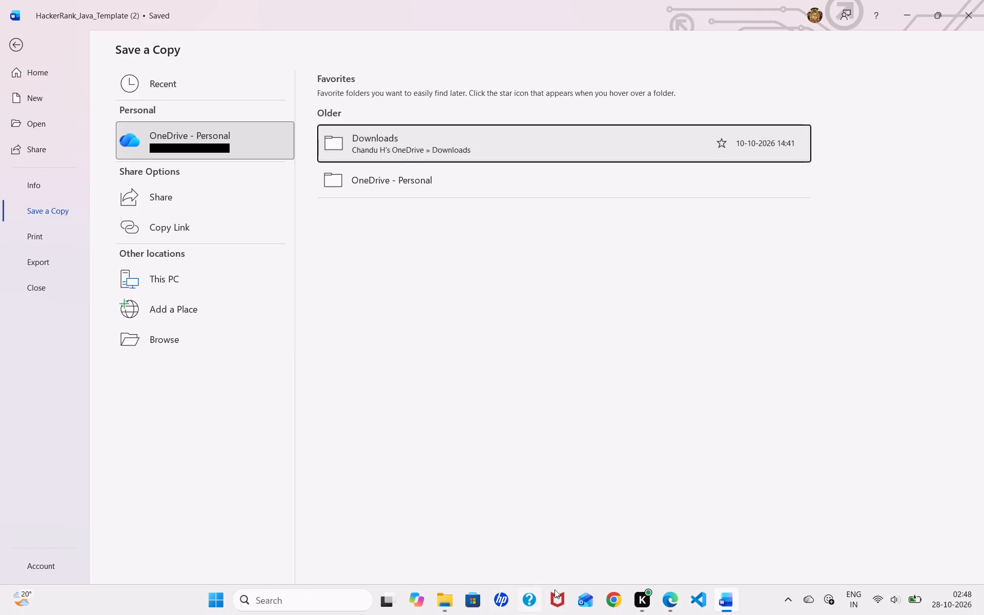
double_click(398, 181)
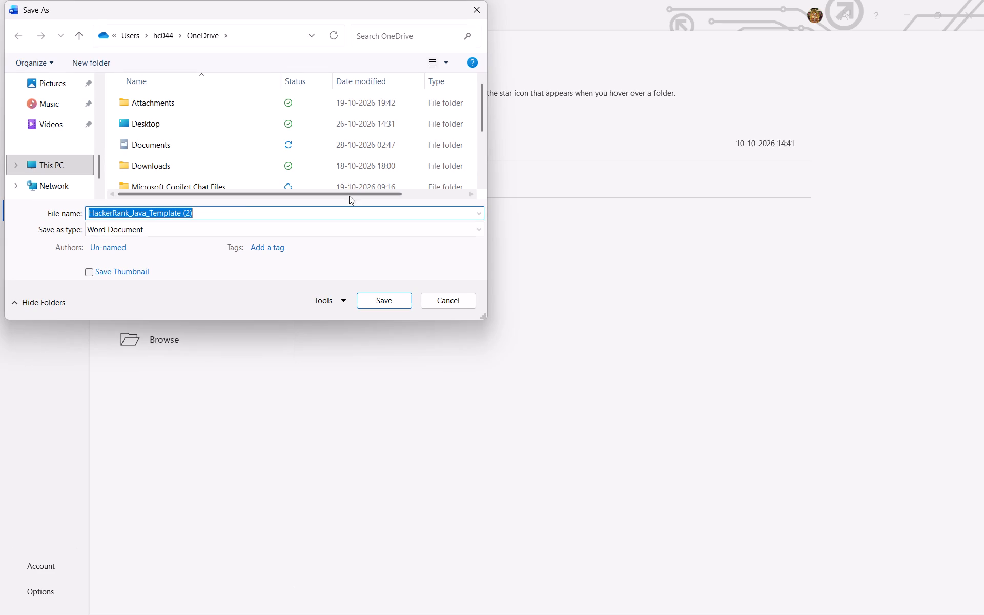
scroll(66, 158, up, 1)
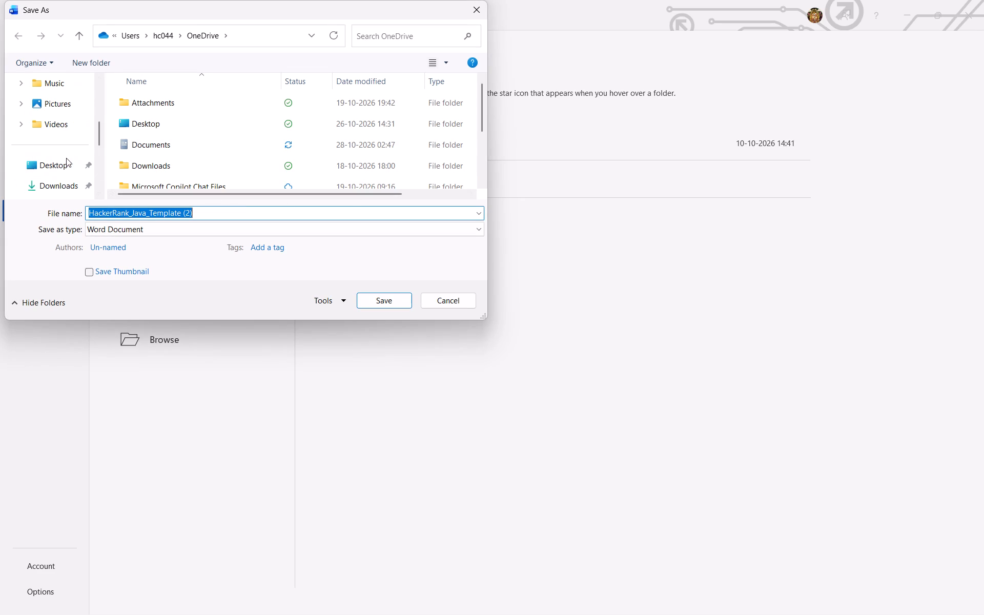
click(50, 186)
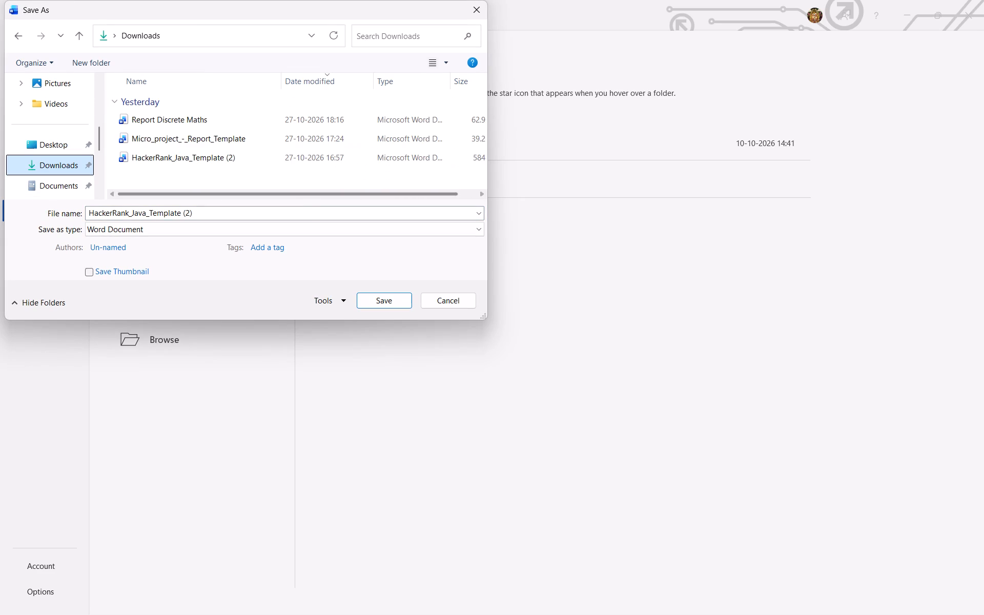
Name the document copy Chandu_HackerRank and save it in the Downloads folder as a Word document.
click(238, 219)
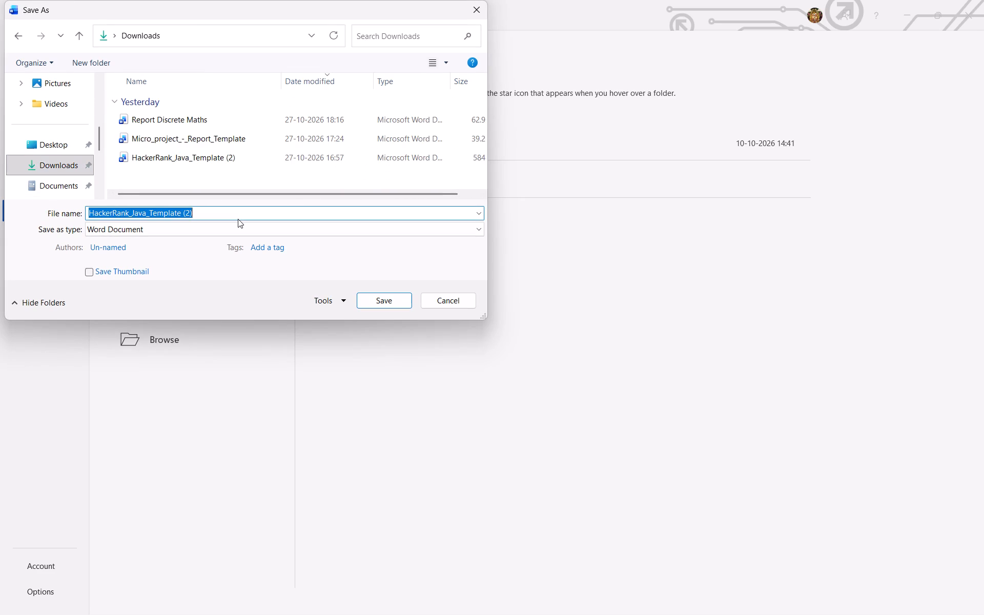
click(233, 216)
key(BackSpace)
key(BackSpace)
key(BackSpace)
key(BackSpace)
key(BackSpace)
key(BackSpace)
key(BackSpace)
key(BackSpace)
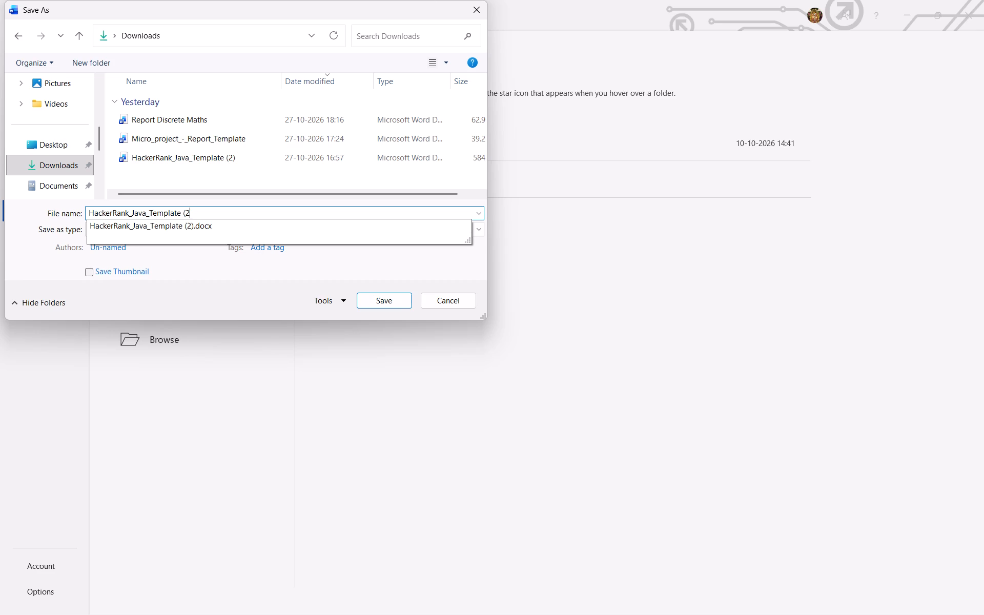
key(BackSpace)
key(BackSpace)
key(BackSpace)
key(BackSpace)
key(BackSpace)
key(BackSpace)
key(BackSpace)
key(BackSpace)
key(BackSpace)
key(BackSpace)
key(Left)
key(Left)
key(Left)
key(Left)
key(Left)
key(Left)
key(Left)
key(Left)
key(Left)
key(Left)
key(Left)
key(Left)
key(Left)
text(Chandu)
key(shift+underscore)
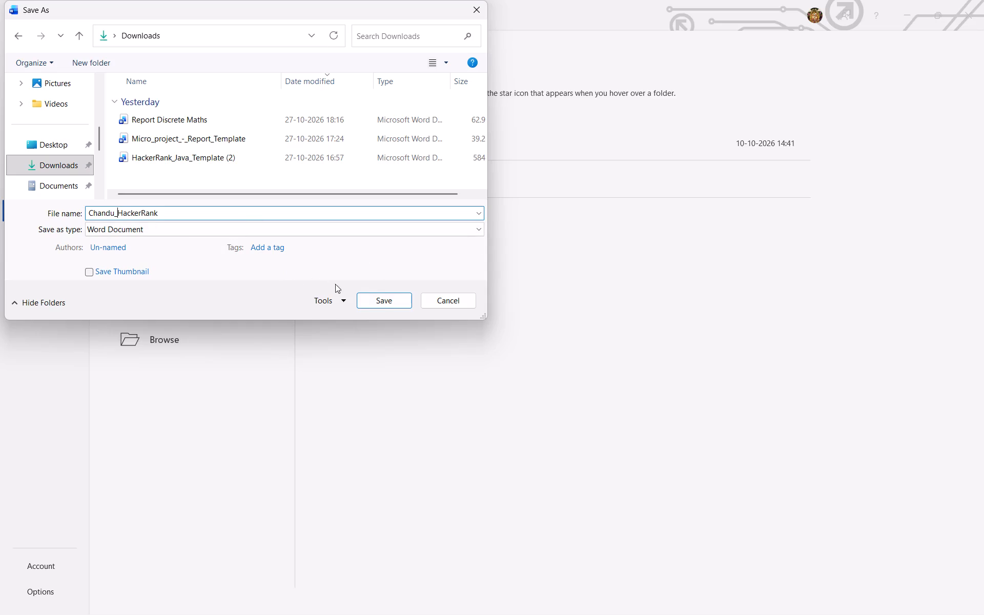
click(365, 308)
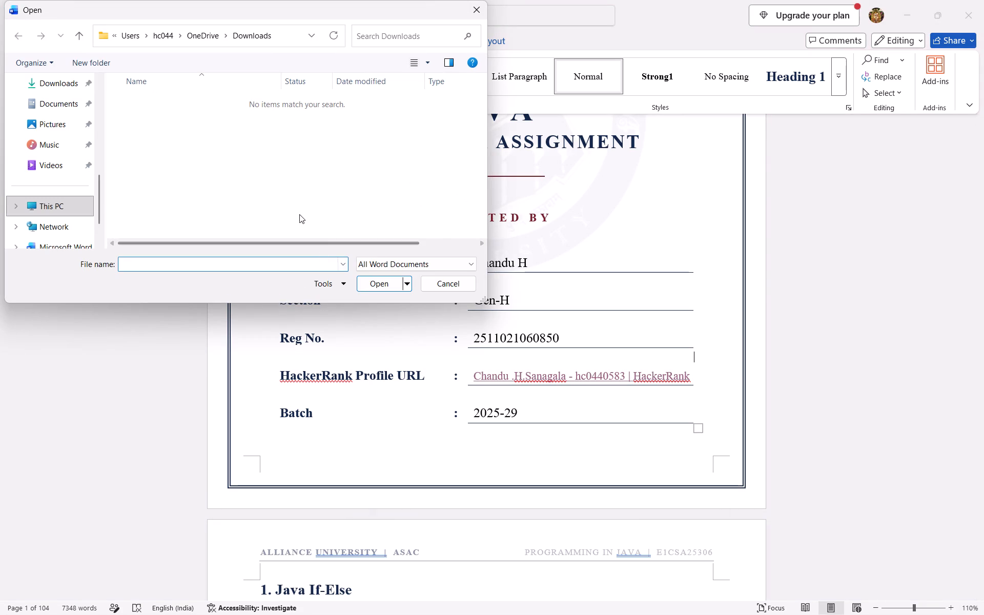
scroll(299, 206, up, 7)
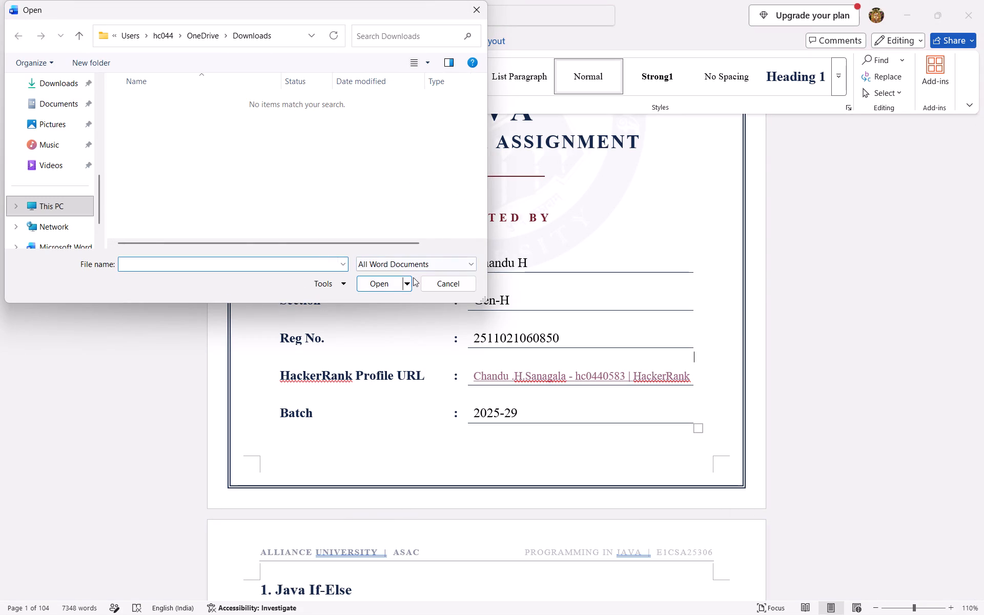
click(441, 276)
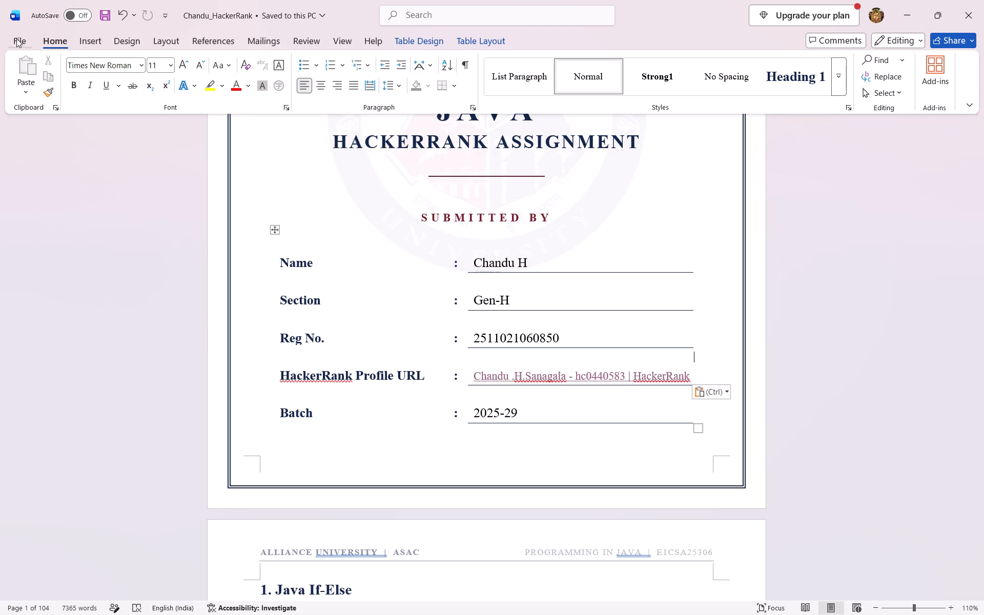
Replace the cover page's Name entry with the other student's first name and initials.
click(512, 264)
key(BackSpace)
key(BackSpace)
key(BackSpace)
key(BackSpace)
key(BackSpace)
key(BackSpace)
key(BackSpace)
key(BackSpace)
key(BackSpace)
key(BackSpace)
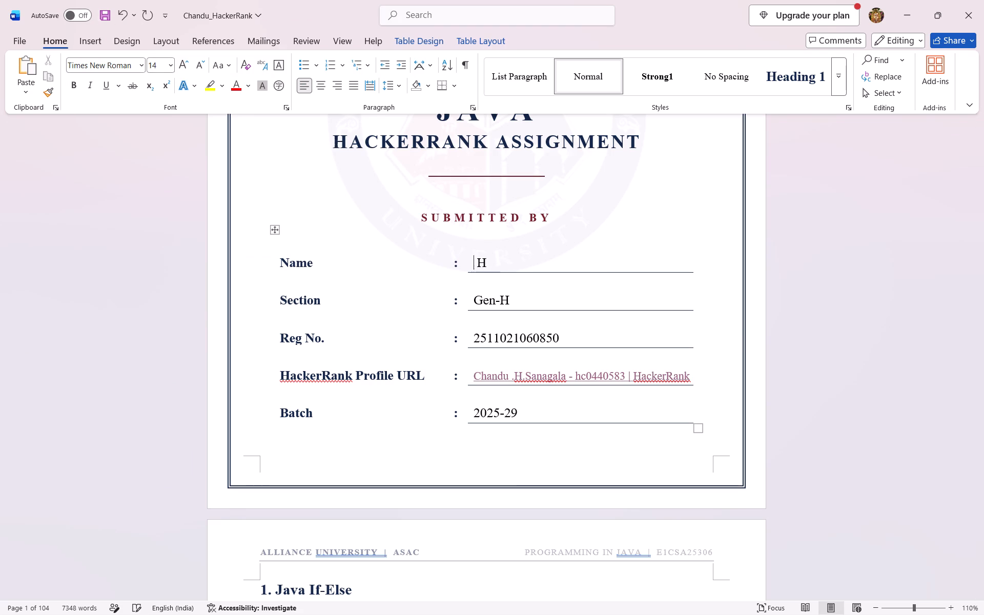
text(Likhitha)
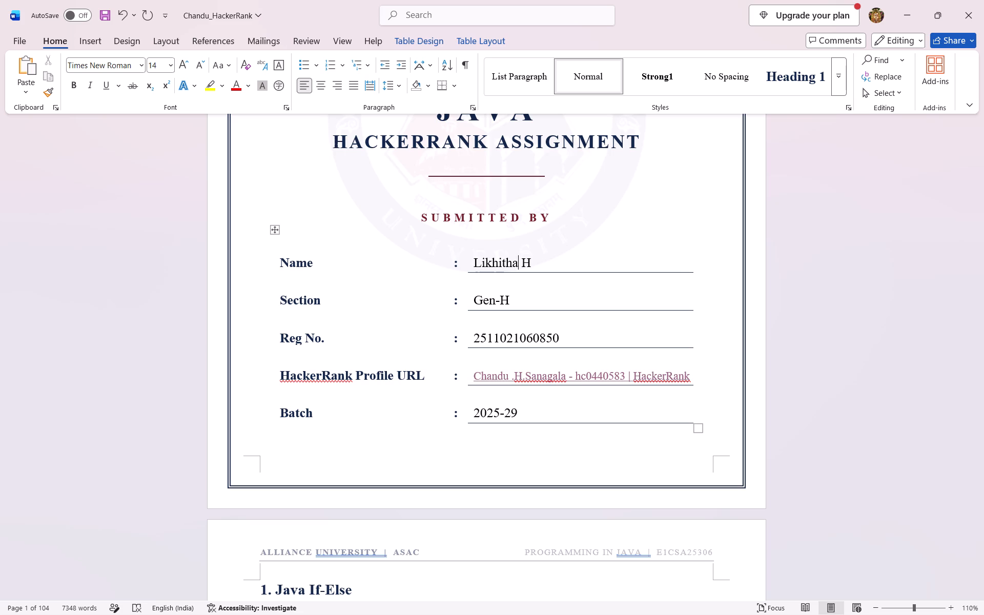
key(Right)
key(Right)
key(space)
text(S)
Change the last digit of the cover page's Reg No. to 6.
click(560, 341)
key(BackSpace)
key(6)
Remove the hyphen from the cover page's Section entry and start spelling out the abbreviation Gen in full.
click(514, 301)
key(space)
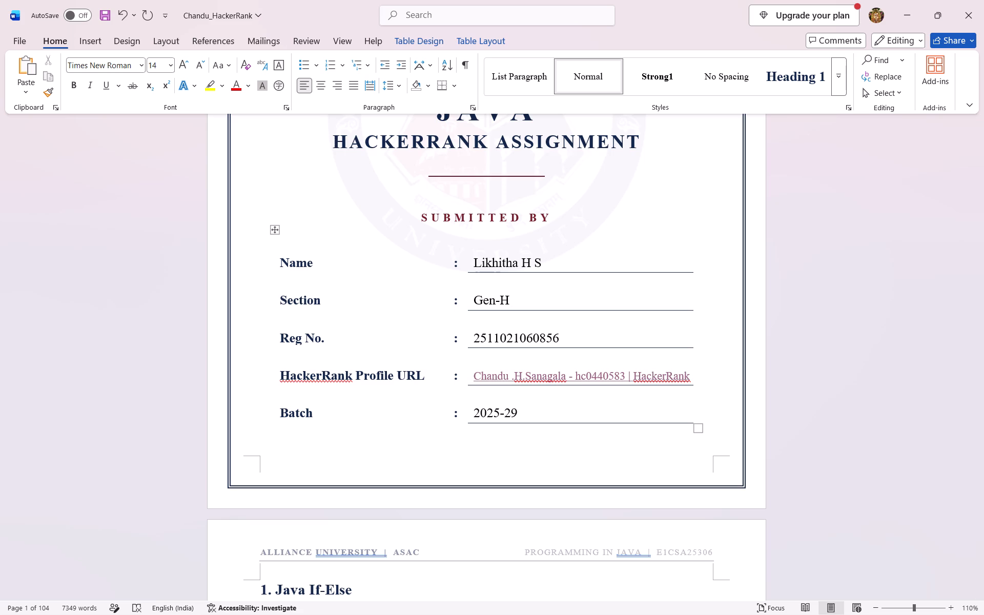
key(Left)
key(Left)
key(Left)
key(Right)
key(BackSpace)
text(earl)
key(space)
key(BackSpace)
key(BackSpace)
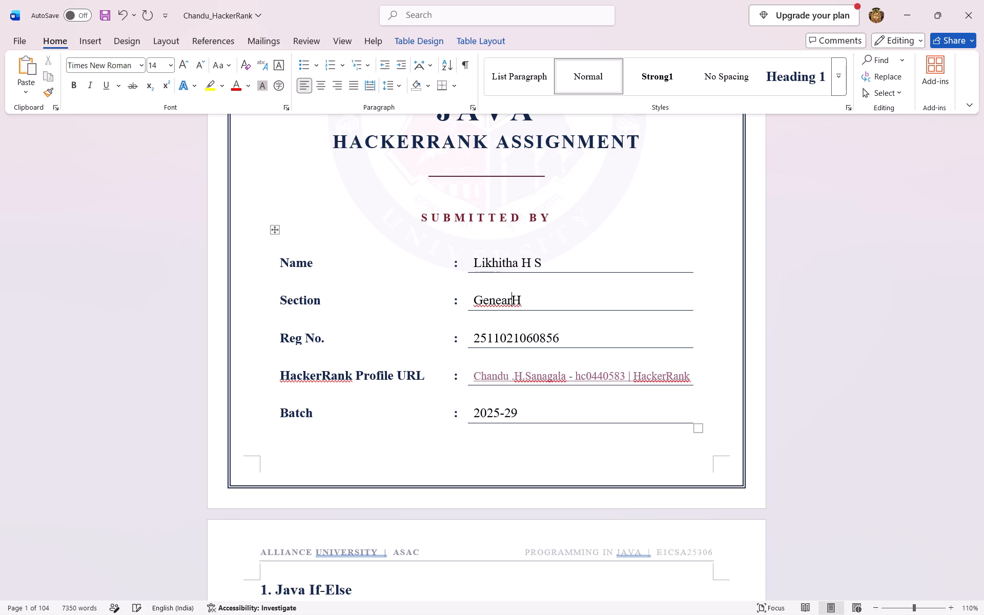
key(BackSpace)
key(BackSpace)
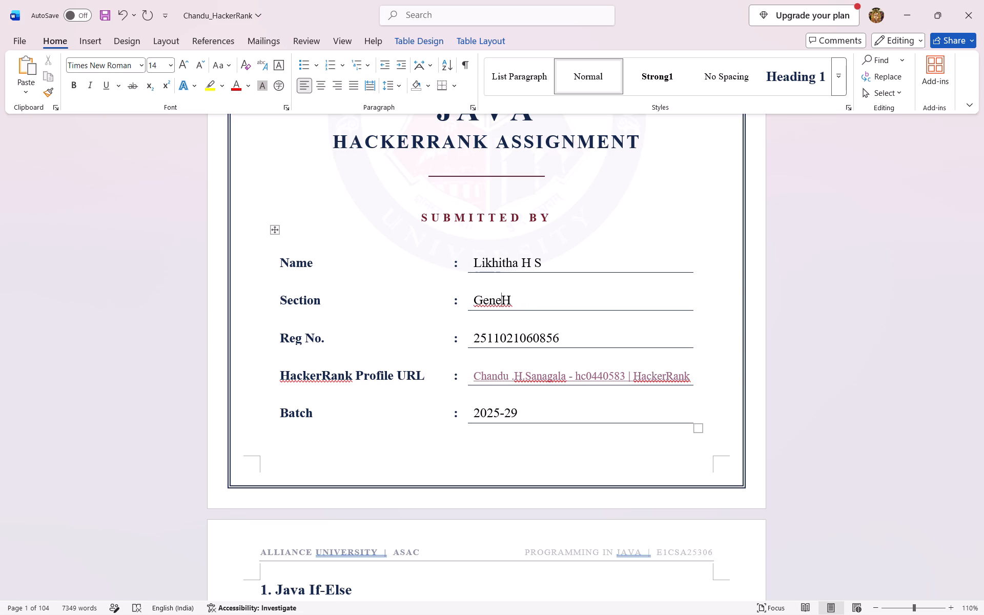